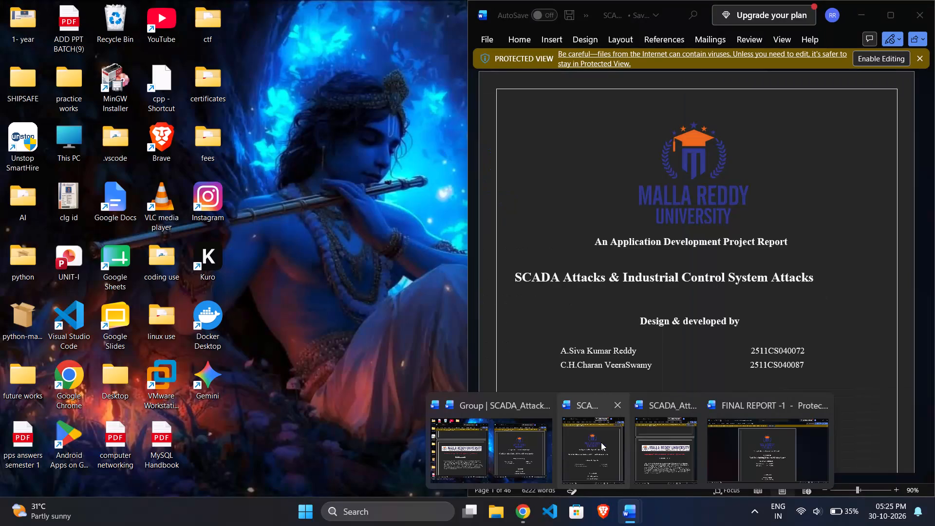
Show the two SCADA Attacks report copies side by side and compare their cover and certificate pages.
click(509, 443)
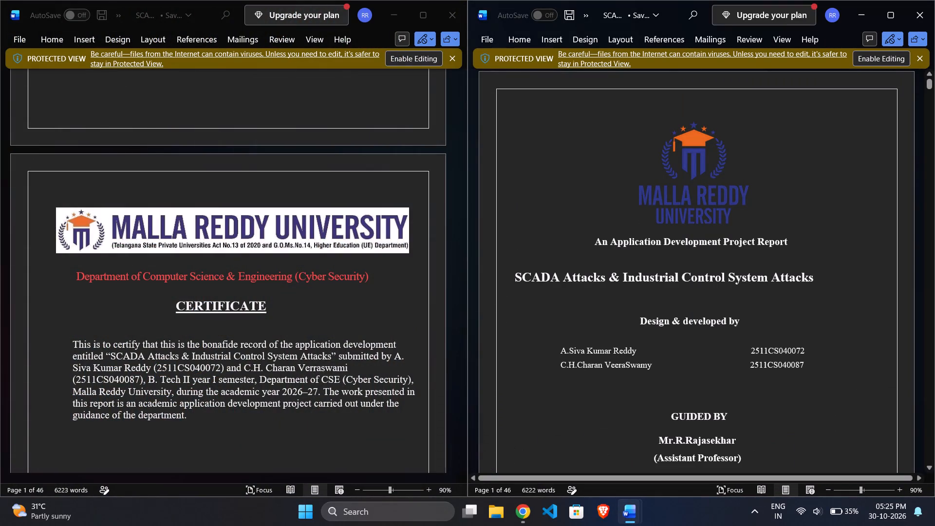
scroll(355, 352, up, 6)
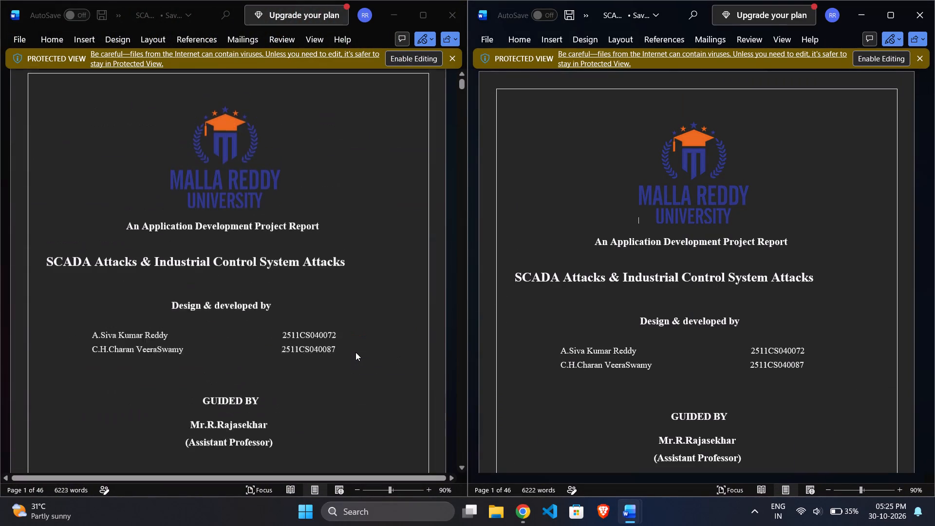
scroll(355, 352, up, 2)
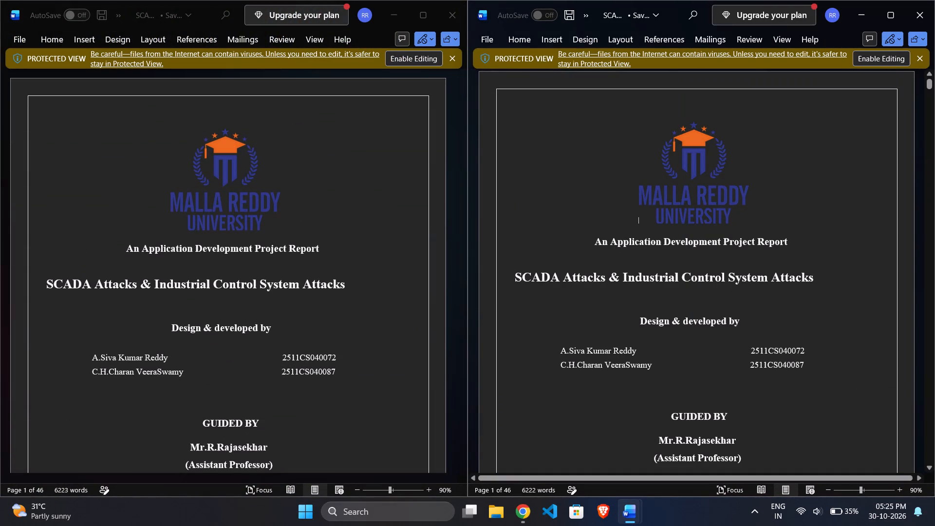
scroll(708, 307, down, 2)
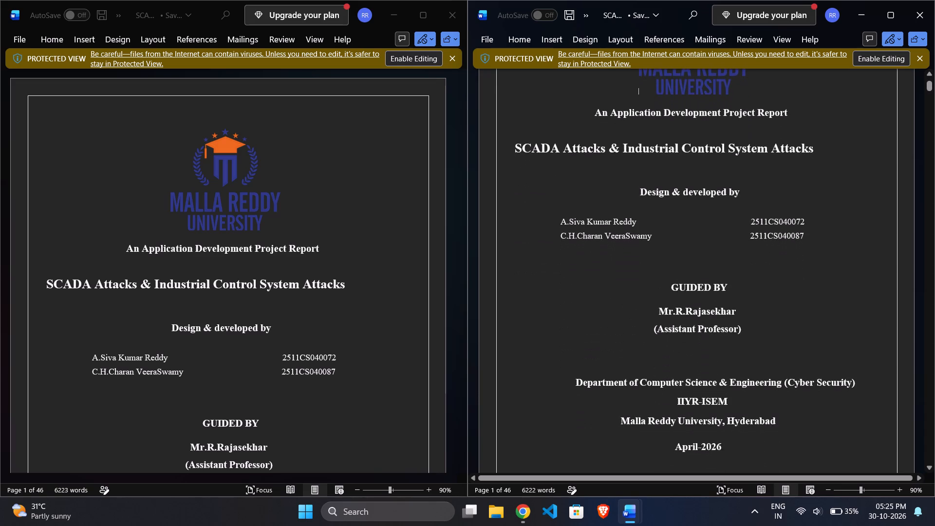
scroll(708, 307, down, 7)
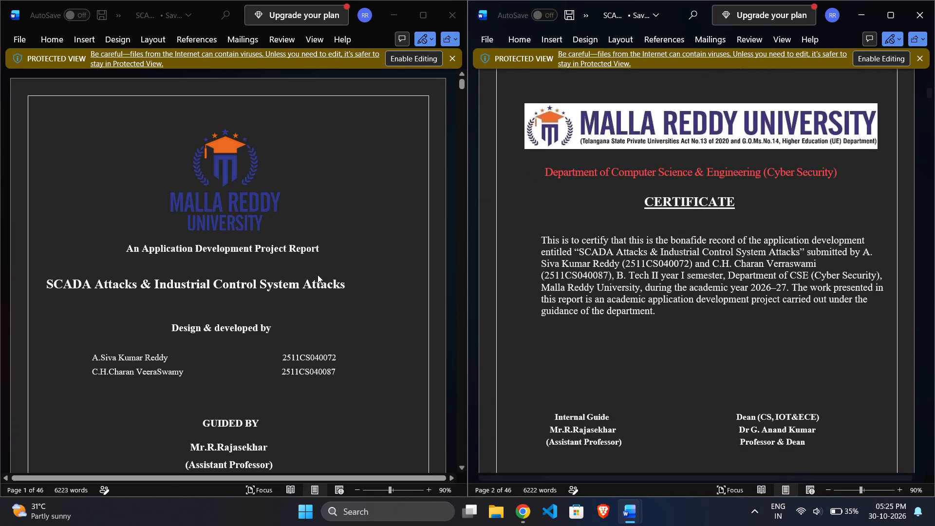
scroll(318, 275, down, 9)
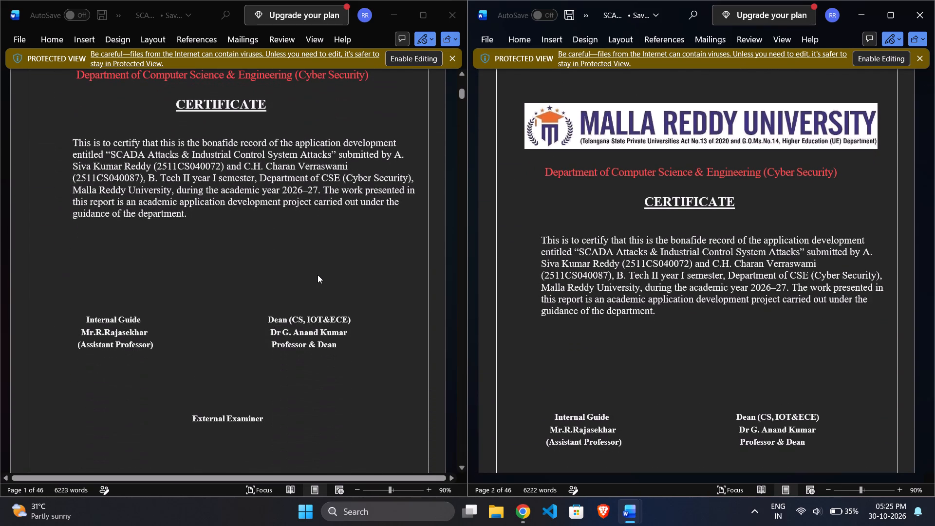
scroll(593, 305, down, 2)
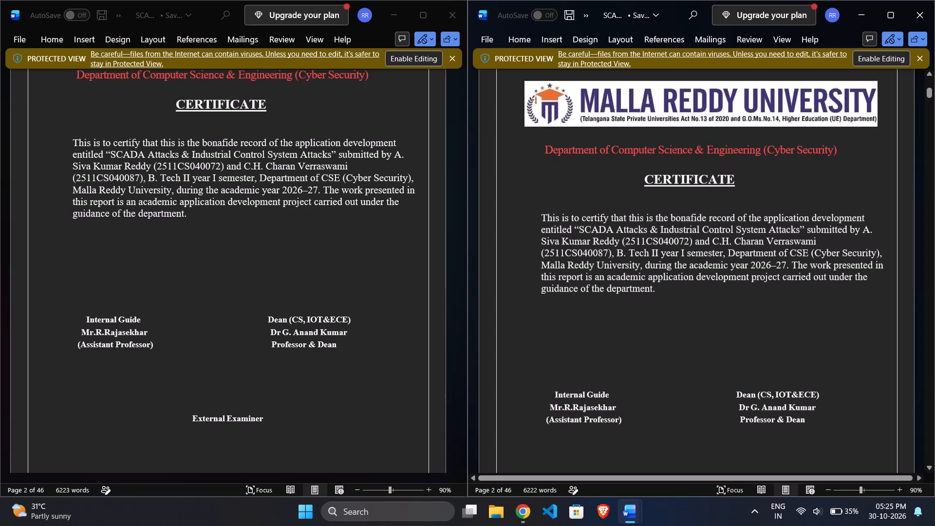
Compare the Declaration and Acknowledgement pages of the two report copies.
scroll(593, 305, down, 7)
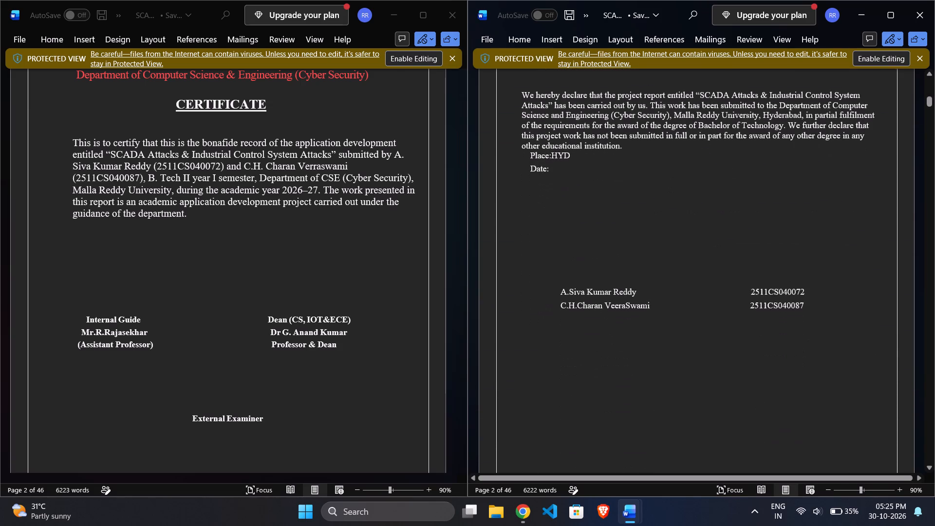
scroll(318, 362, down, 6)
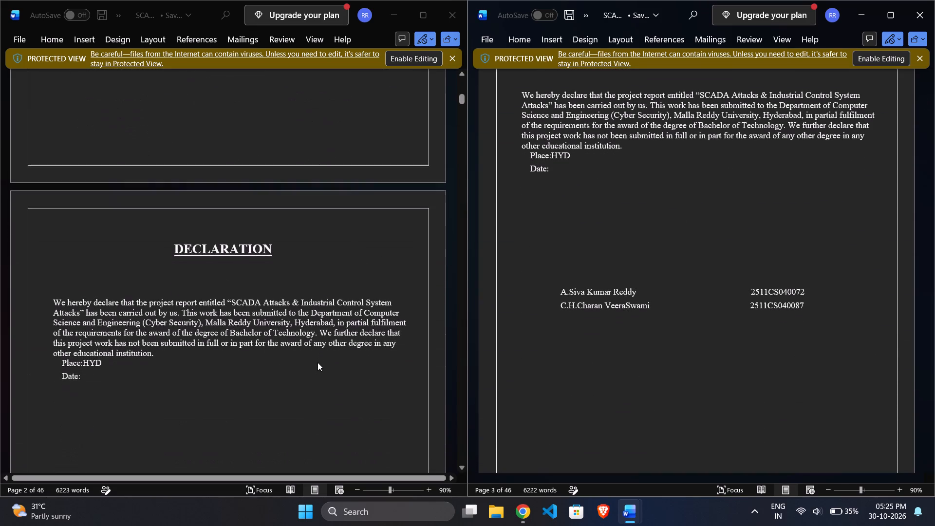
scroll(318, 362, down, 3)
scroll(636, 350, down, 2)
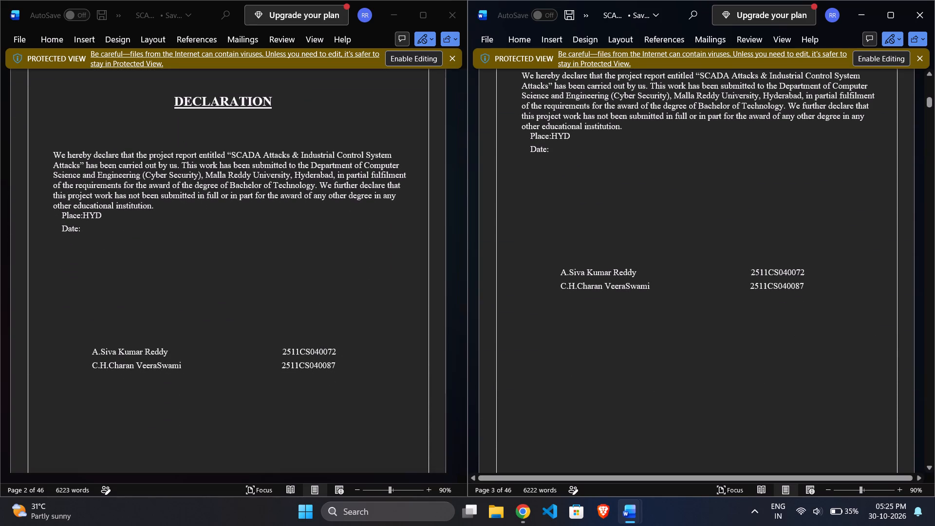
scroll(636, 350, down, 3)
scroll(636, 350, up, 6)
scroll(636, 350, down, 1)
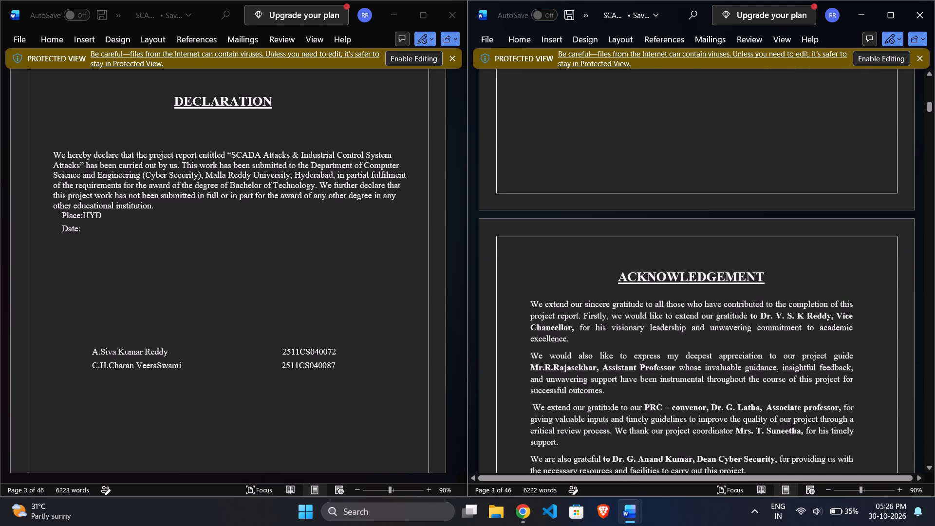
scroll(636, 350, down, 3)
scroll(325, 375, down, 4)
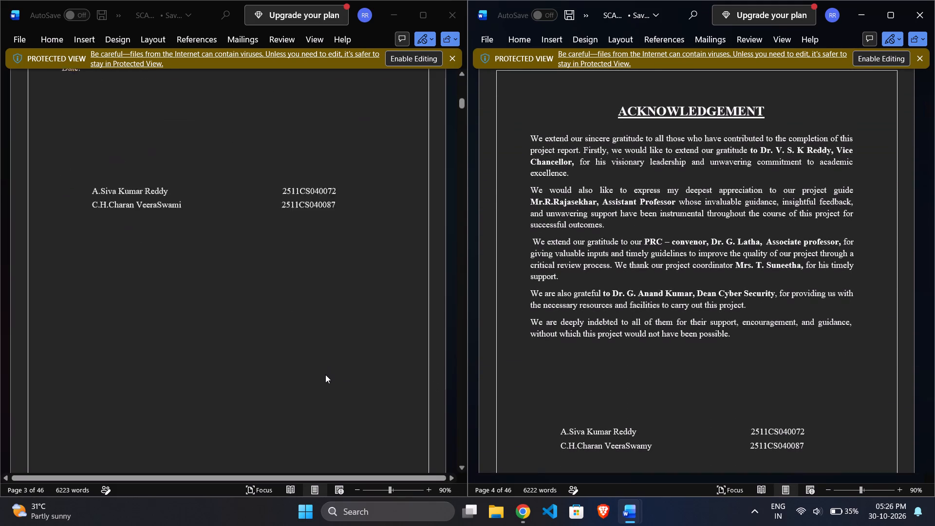
scroll(325, 375, down, 5)
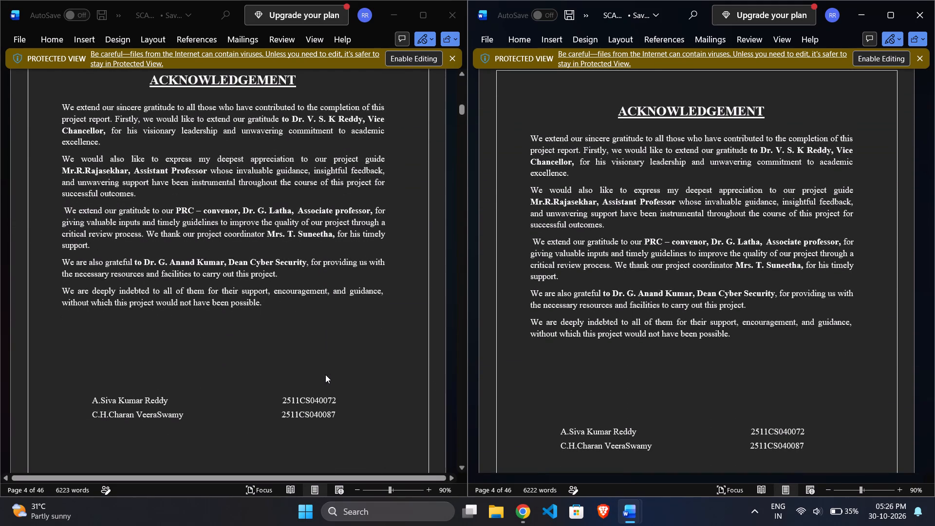
Compare the Abstract, the table of contents and the lists of diagrams and screenshots in both report copies.
scroll(325, 375, down, 6)
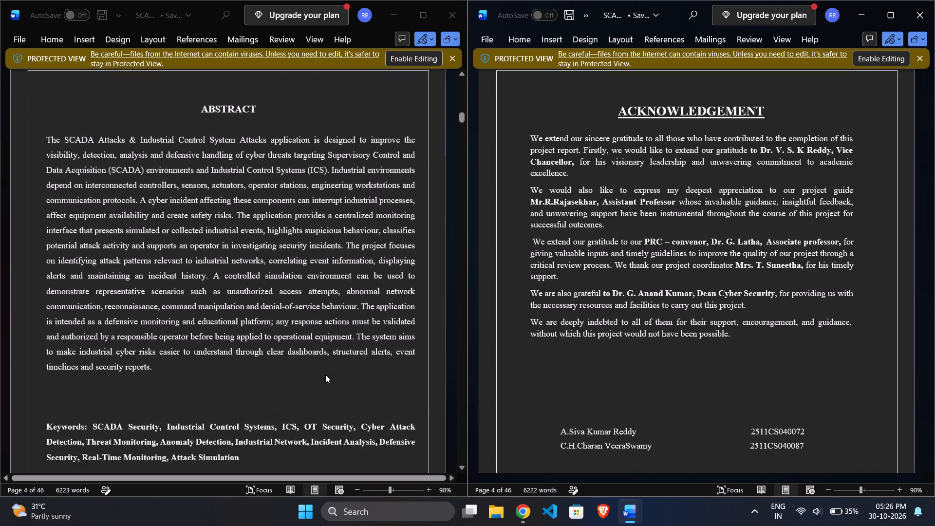
scroll(325, 375, down, 1)
scroll(553, 380, down, 7)
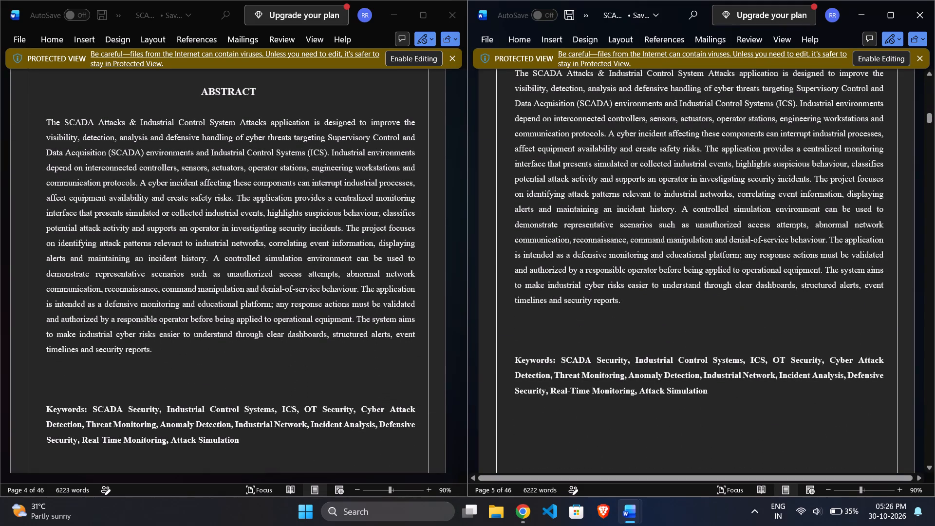
scroll(553, 380, down, 6)
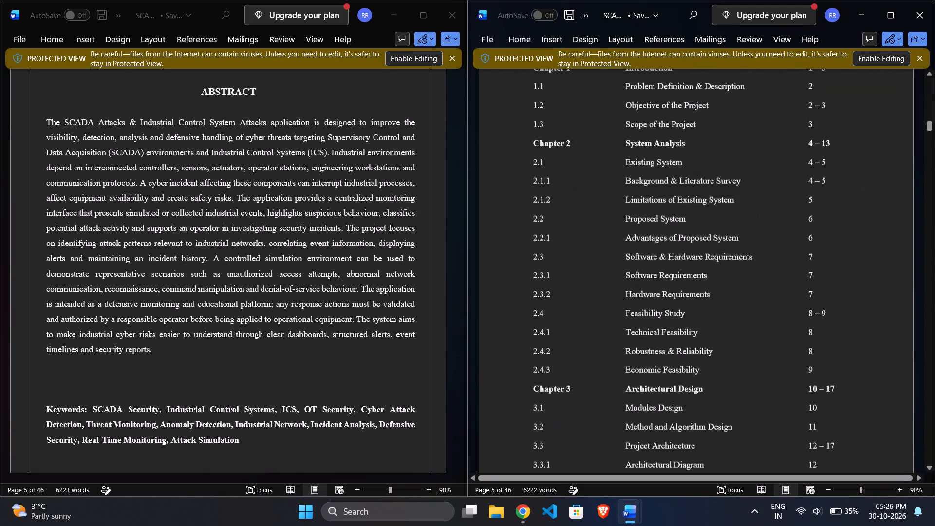
scroll(277, 386, down, 9)
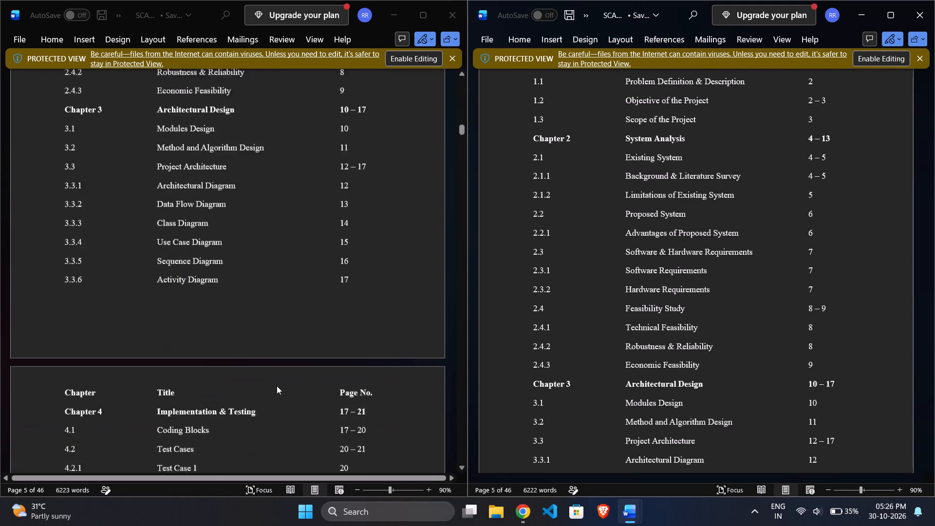
scroll(277, 386, down, 8)
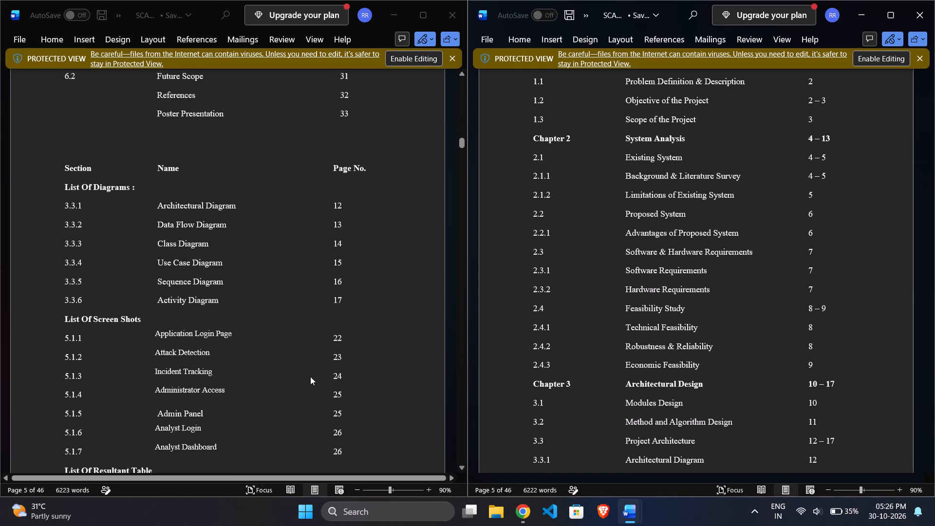
scroll(578, 380, down, 12)
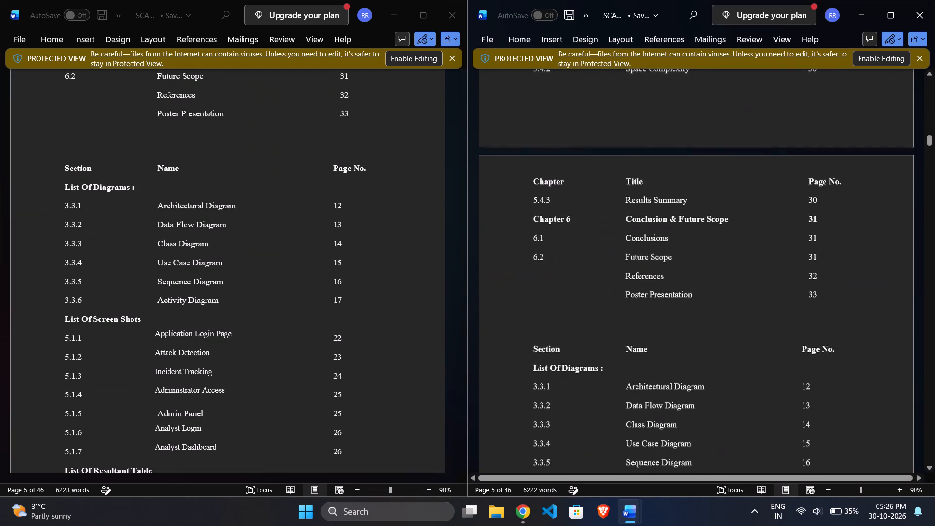
Compare Chapter 1 in both report copies, from the Introduction through the problem definition, objectives and scope sections.
scroll(578, 380, down, 5)
scroll(578, 380, up, 1)
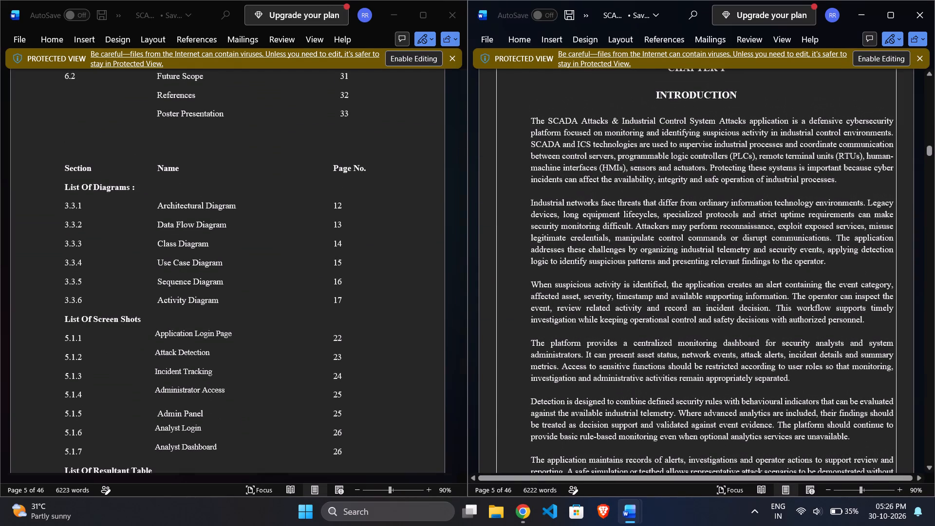
scroll(284, 379, down, 9)
scroll(284, 379, up, 6)
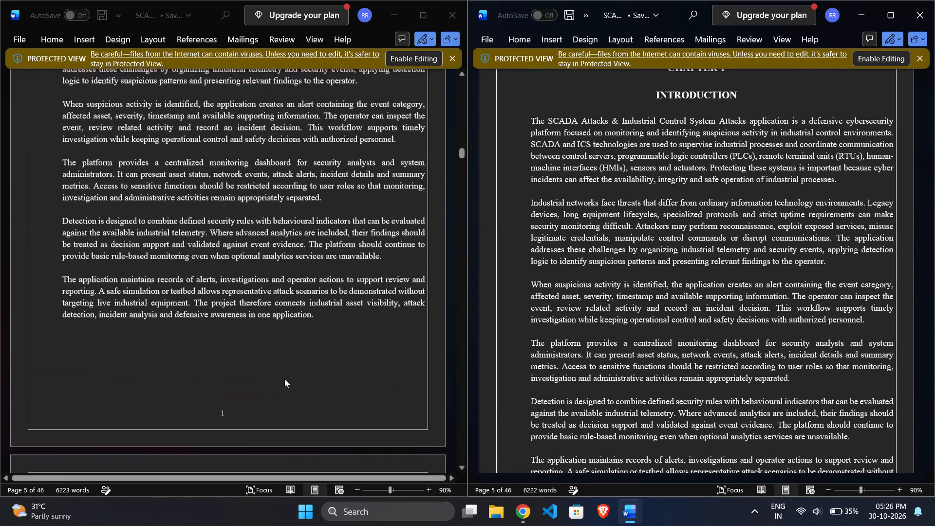
scroll(284, 379, up, 2)
scroll(284, 379, down, 5)
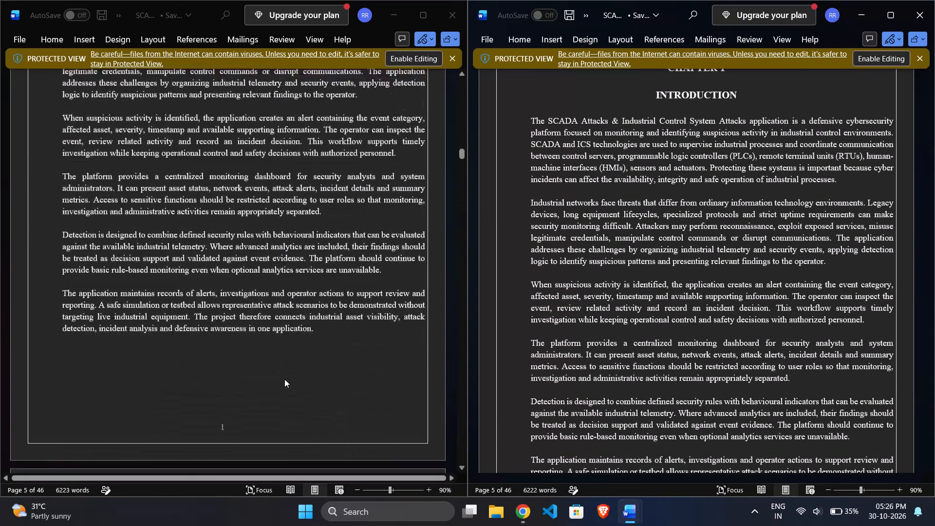
scroll(284, 379, down, 2)
scroll(619, 368, down, 7)
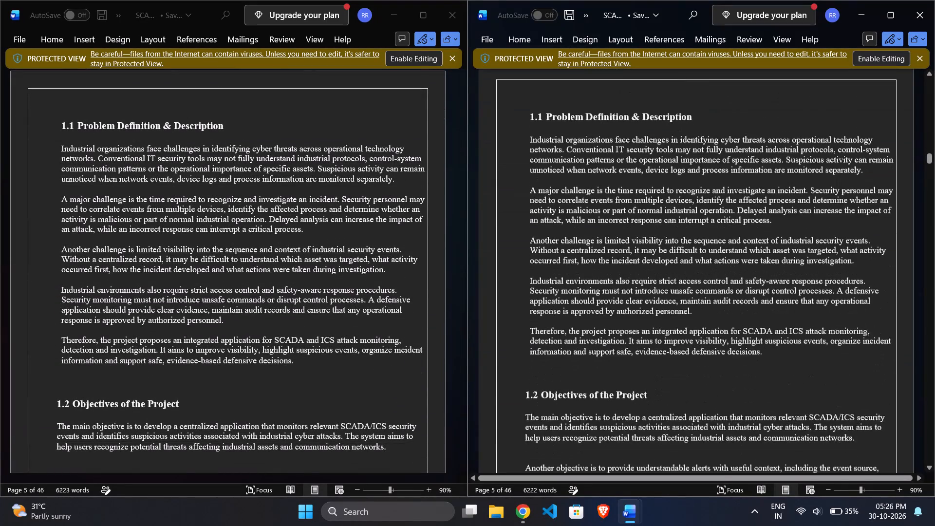
scroll(619, 368, down, 5)
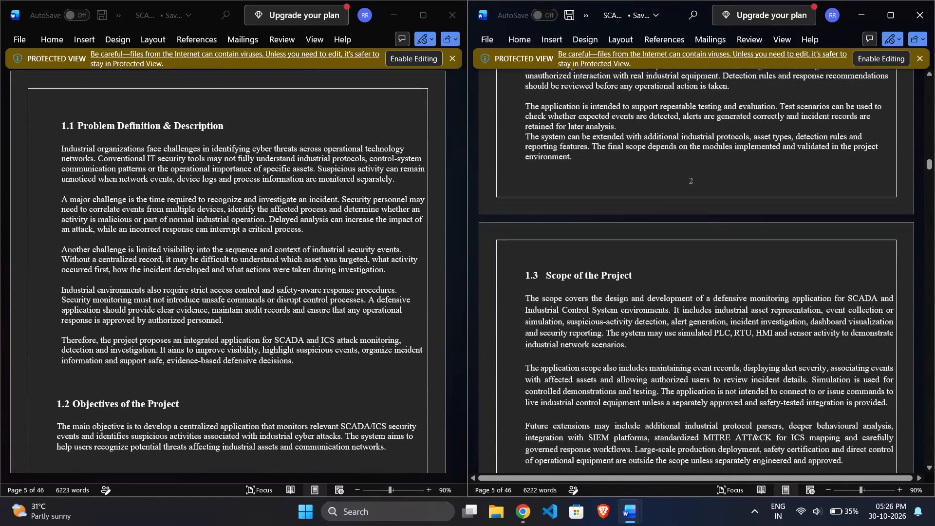
scroll(309, 366, down, 3)
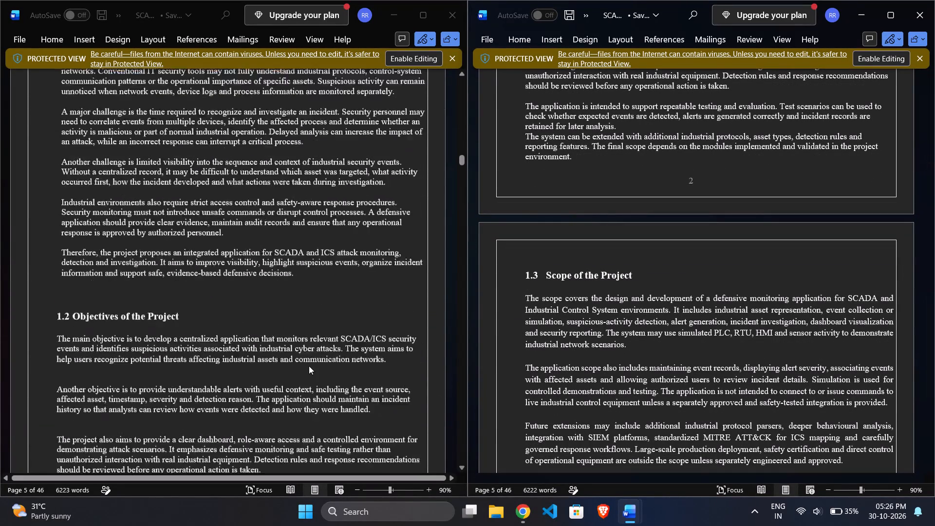
scroll(309, 366, down, 8)
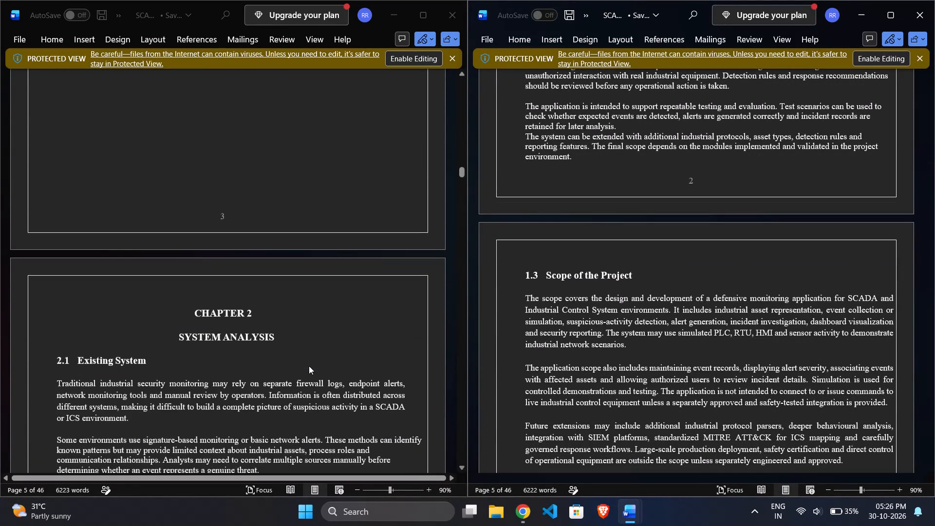
Review Chapter 2, System Analysis, in the second report copy, from Existing System through Robustness & Reliability.
scroll(719, 314, down, 7)
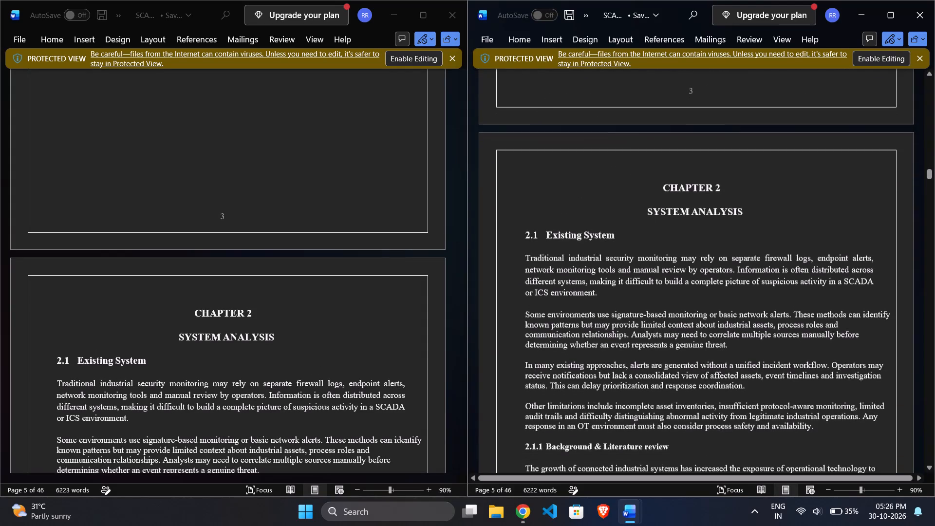
scroll(719, 314, down, 7)
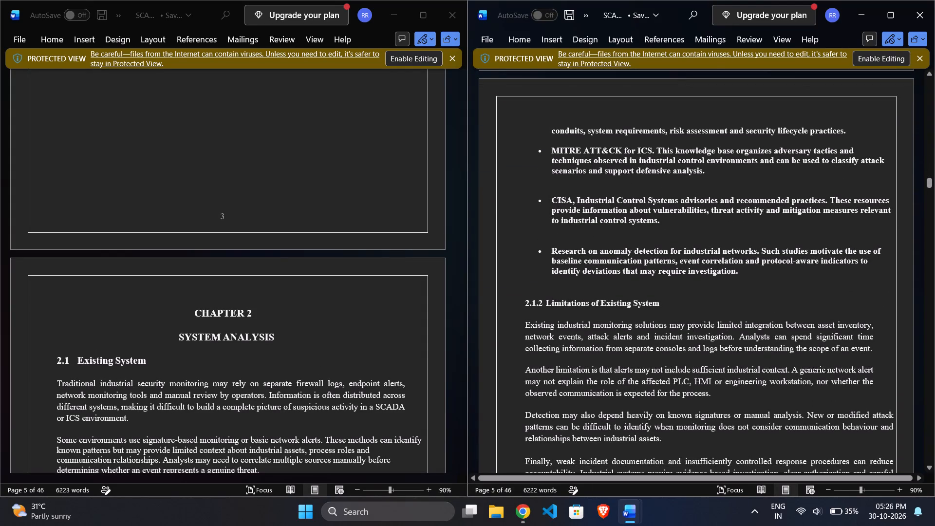
scroll(719, 314, down, 12)
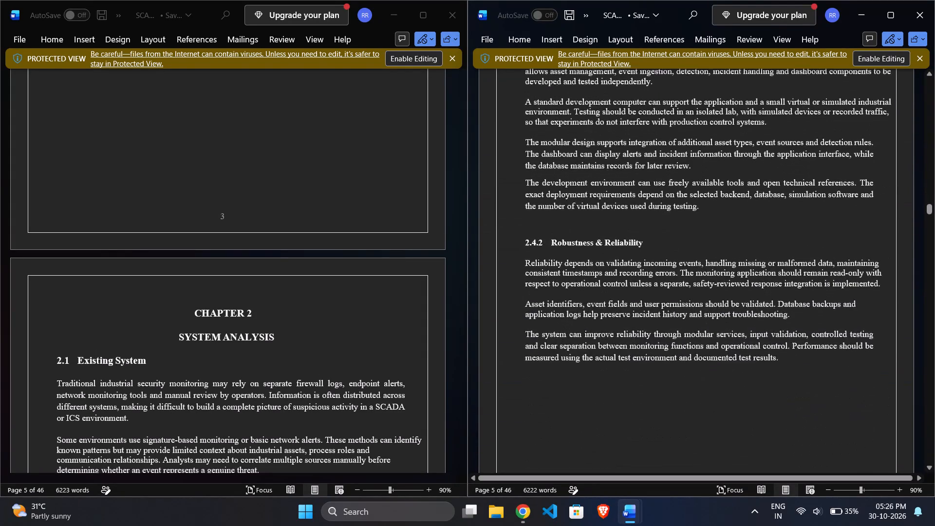
Review Chapter 3, Architectural Design, and the Coding Blocks pages of Chapter 4 in the second report copy.
scroll(719, 314, down, 8)
scroll(719, 314, up, 4)
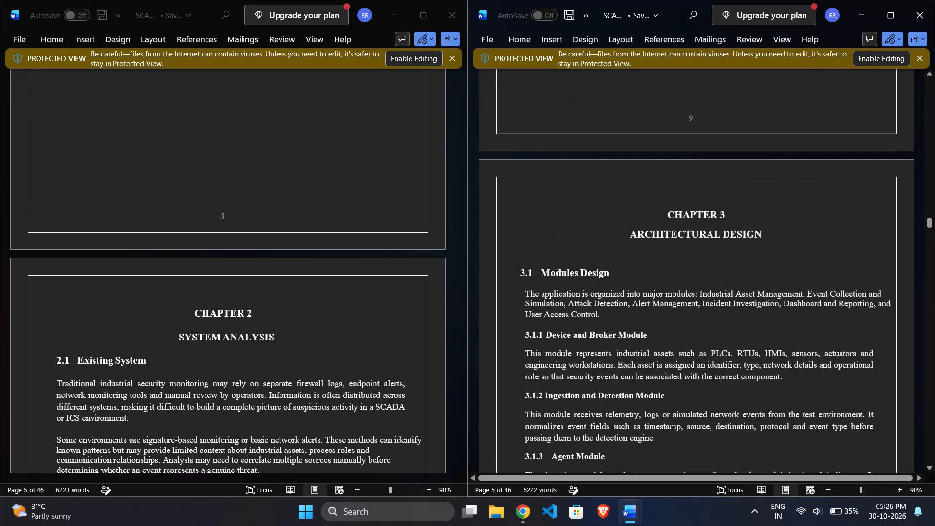
scroll(719, 314, down, 10)
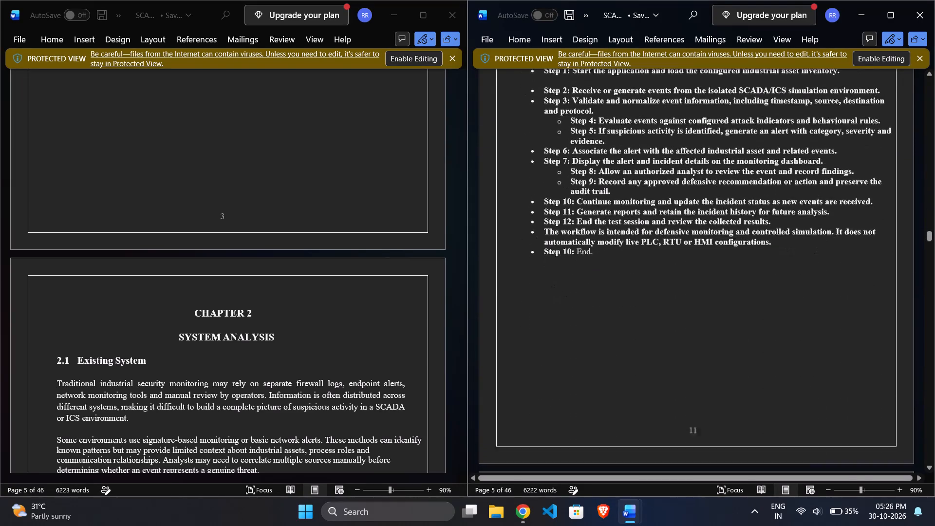
scroll(719, 314, down, 13)
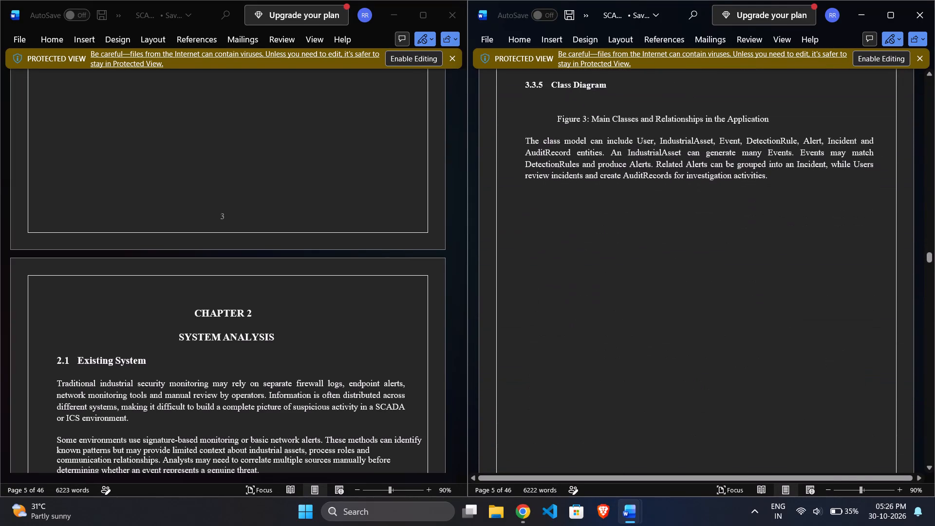
scroll(719, 314, down, 14)
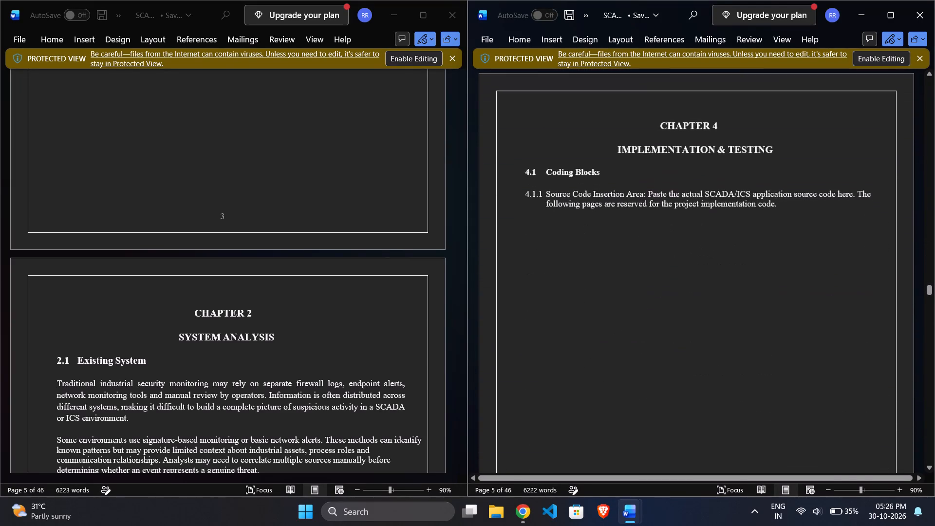
scroll(719, 314, down, 16)
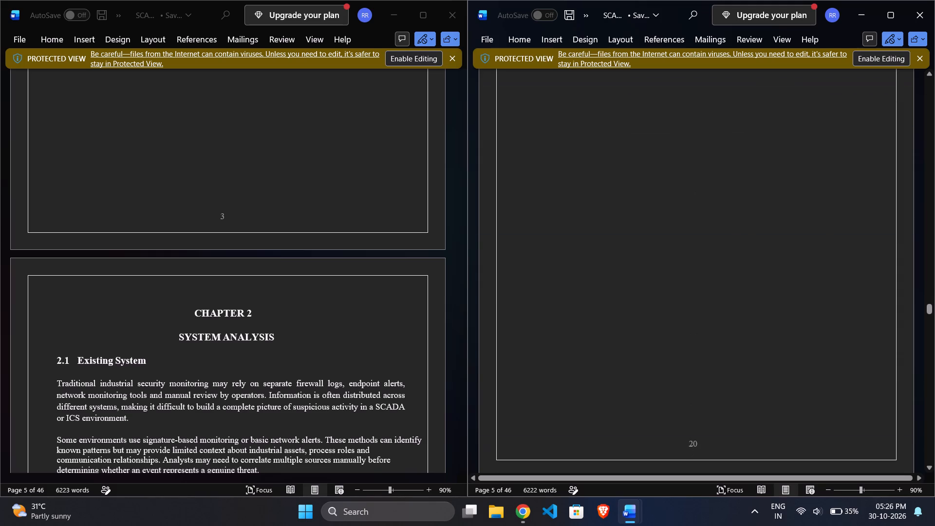
scroll(719, 314, up, 6)
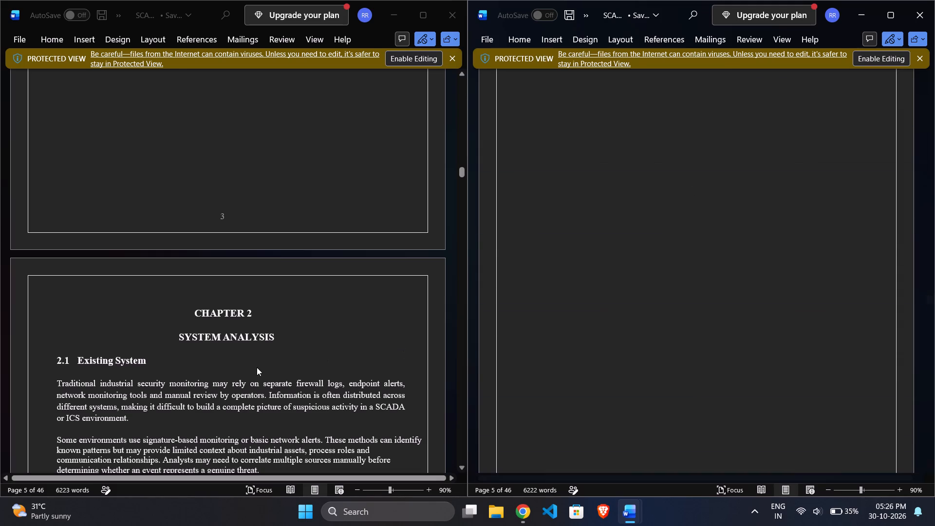
Skim Chapter 2 in the first report copy and examine Chapter 3's System Architecture and Data Flow Diagram sections.
scroll(257, 367, down, 14)
scroll(257, 367, down, 14)
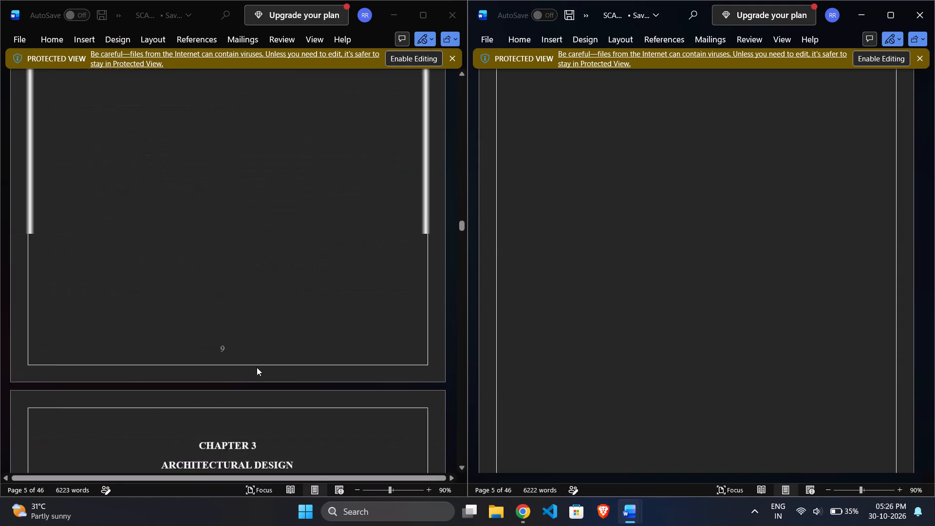
scroll(257, 367, down, 9)
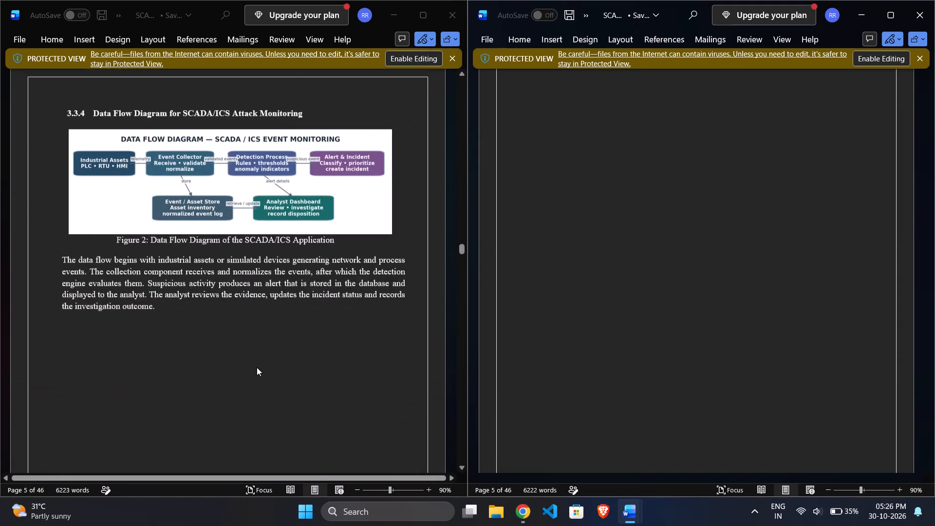
scroll(257, 367, up, 9)
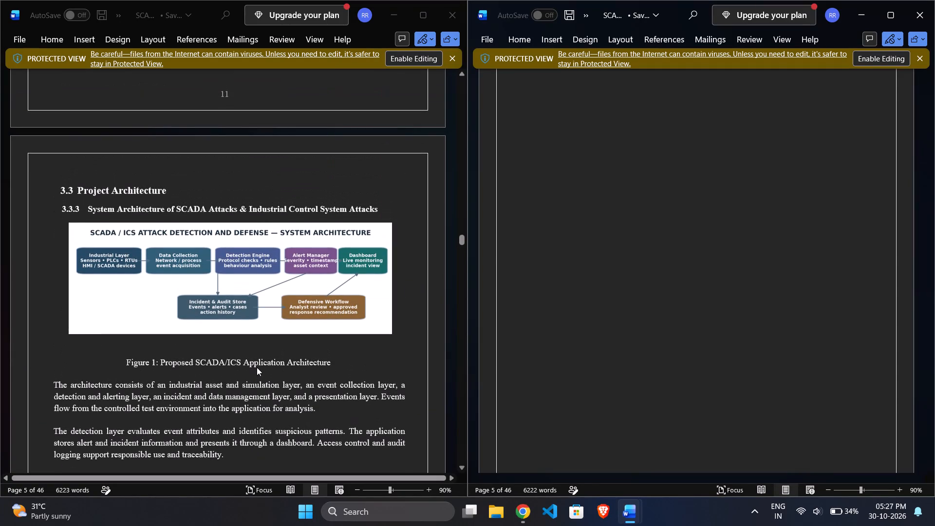
scroll(257, 367, down, 10)
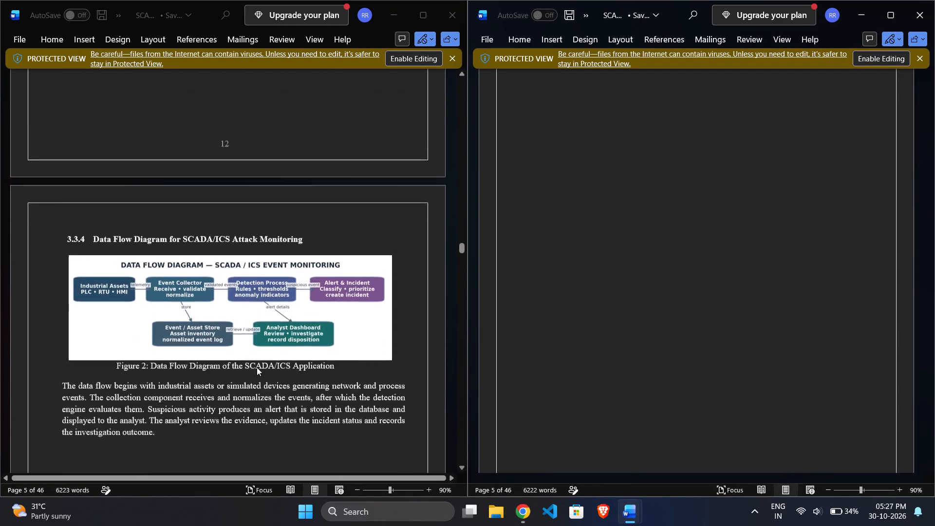
scroll(257, 367, down, 2)
scroll(257, 367, up, 1)
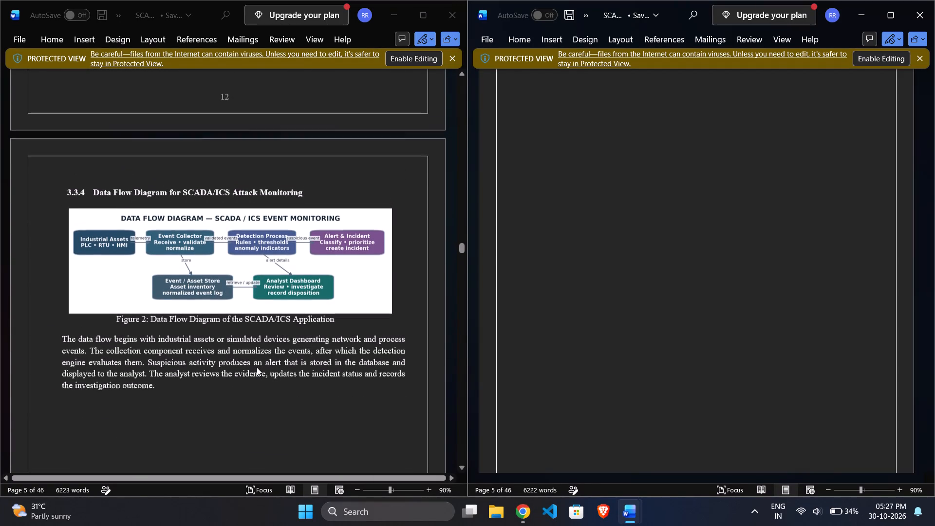
scroll(257, 367, down, 3)
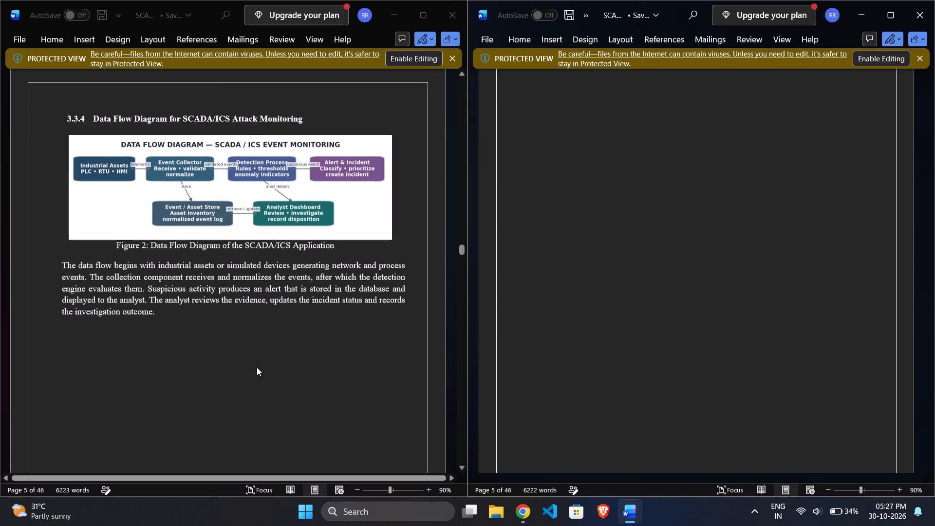
Examine the Class Diagram and Use Case Diagram sections in the first report copy.
scroll(257, 367, down, 6)
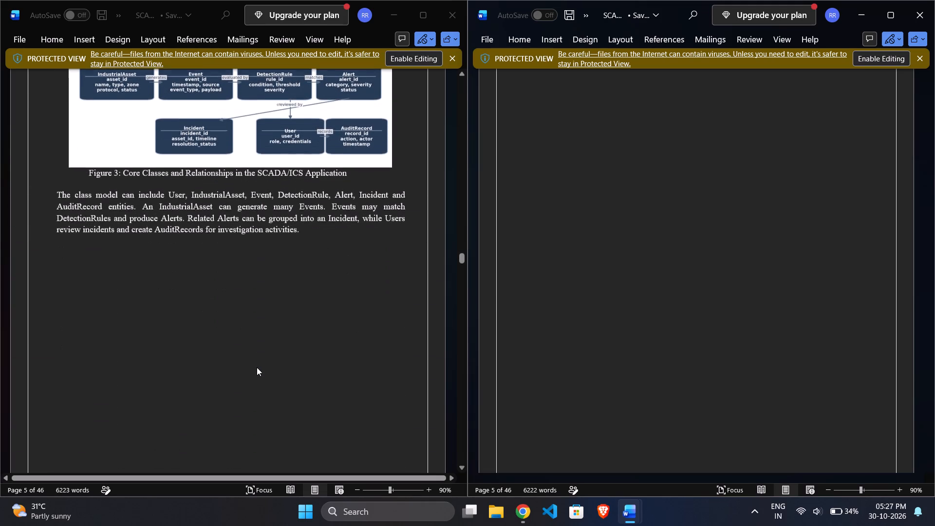
scroll(257, 367, down, 6)
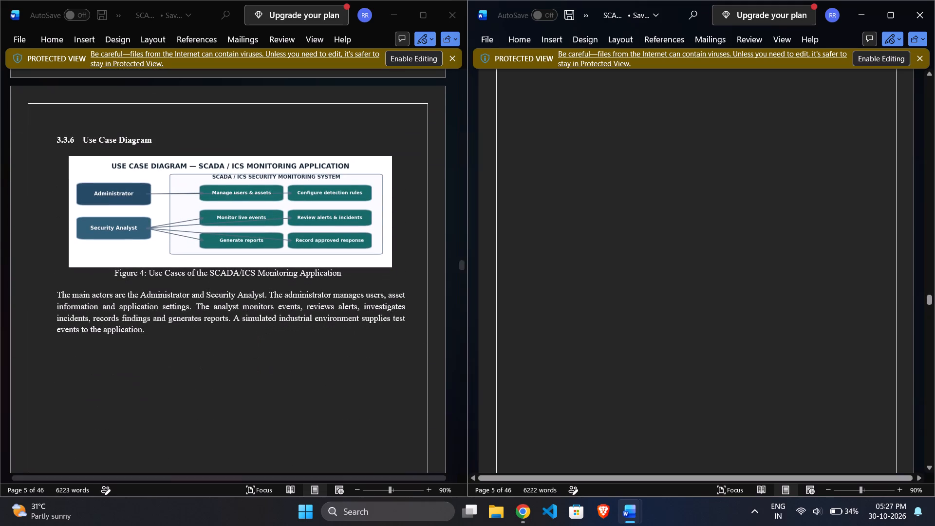
scroll(652, 303, down, 7)
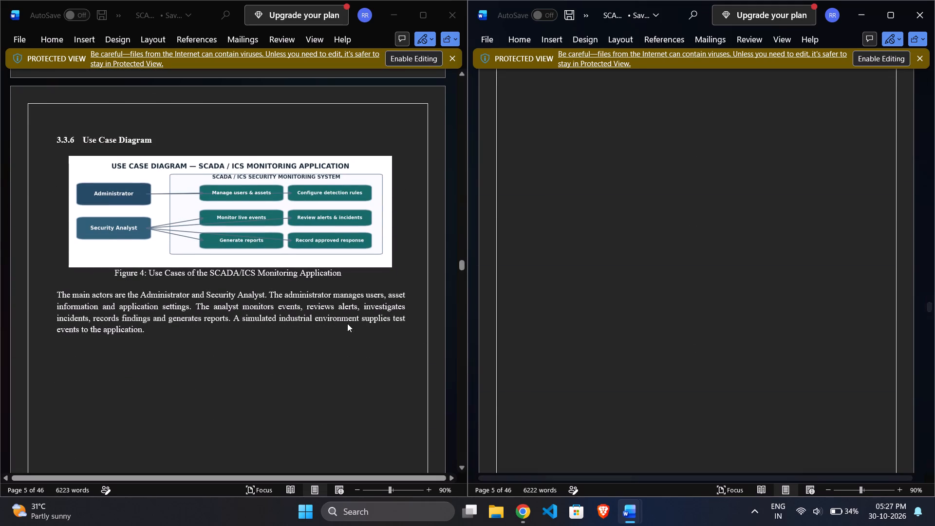
scroll(347, 323, down, 4)
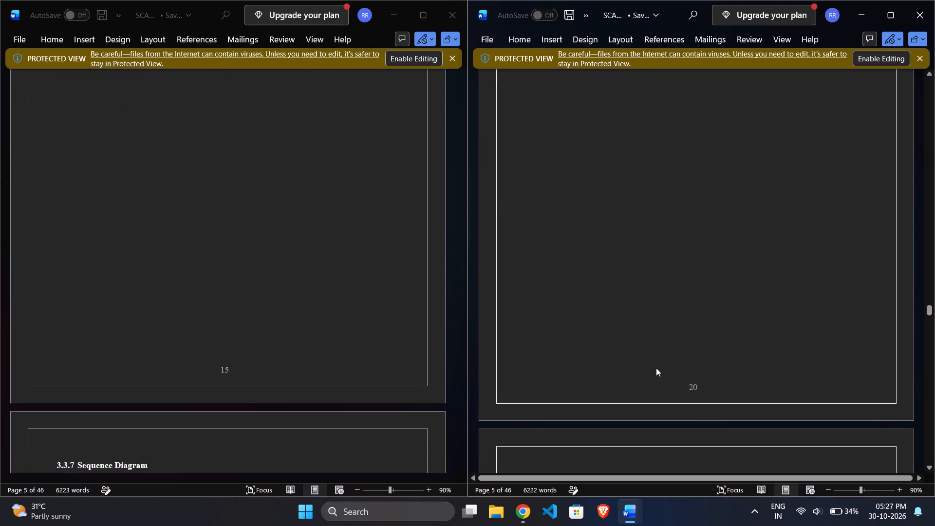
Recheck the Chapter 3 diagram pages in the second report copy against those of the first.
scroll(656, 368, up, 7)
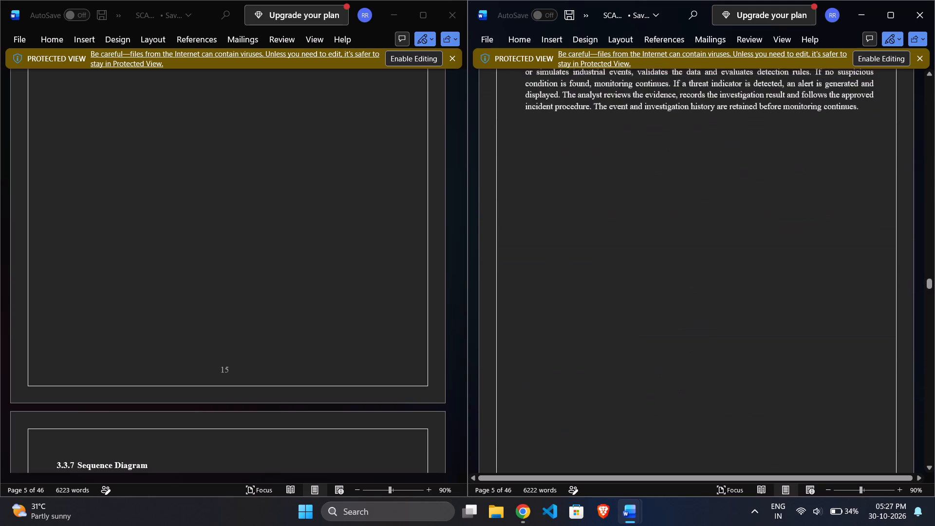
scroll(656, 368, up, 13)
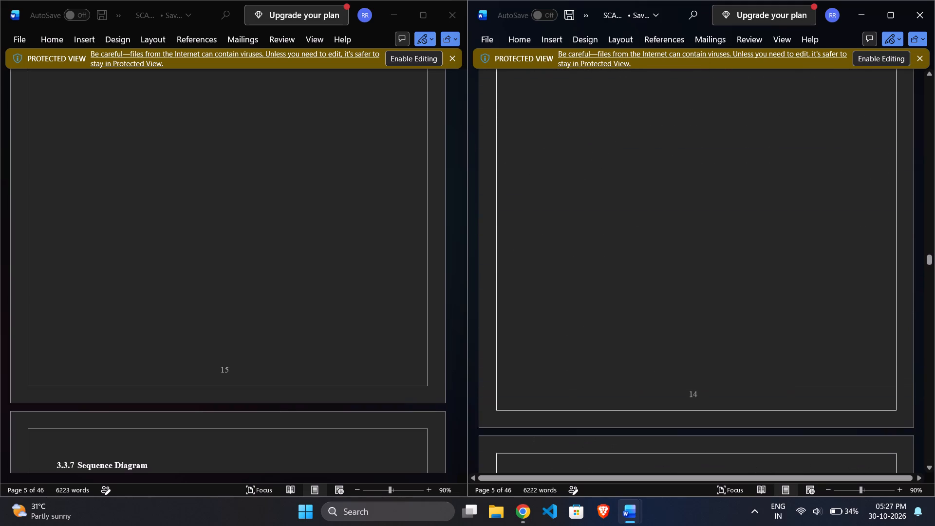
scroll(656, 368, up, 3)
scroll(656, 368, down, 15)
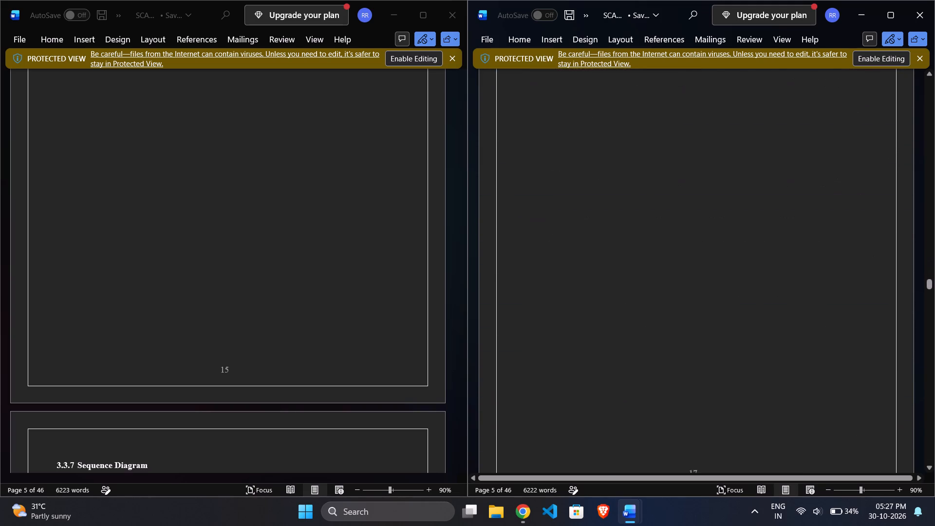
Examine the source code pages of Chapter 4 in the second report copy, up to the Test Case Study section.
scroll(656, 368, down, 20)
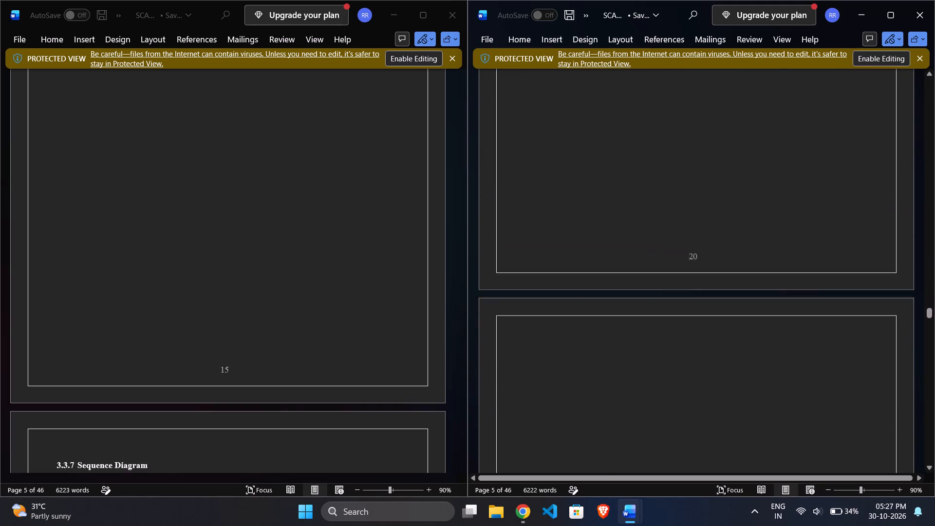
scroll(656, 368, down, 11)
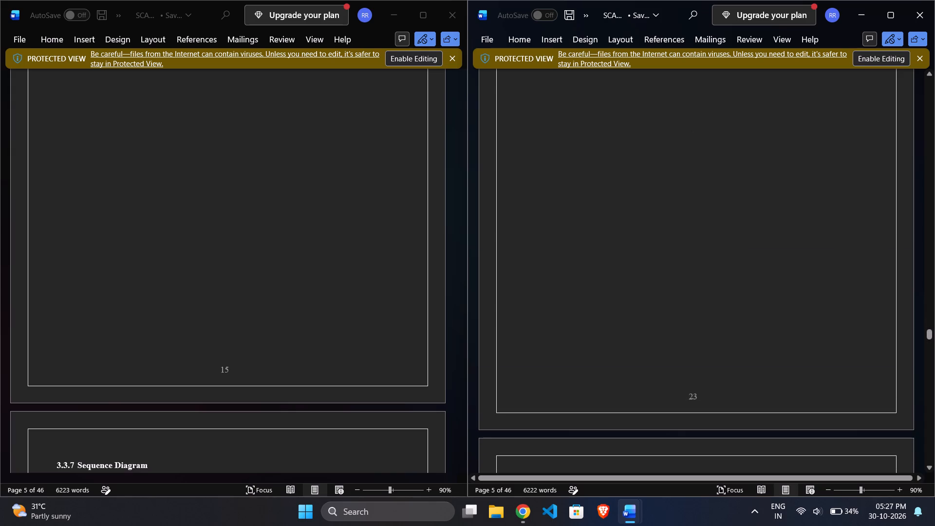
scroll(656, 368, down, 8)
scroll(656, 368, up, 6)
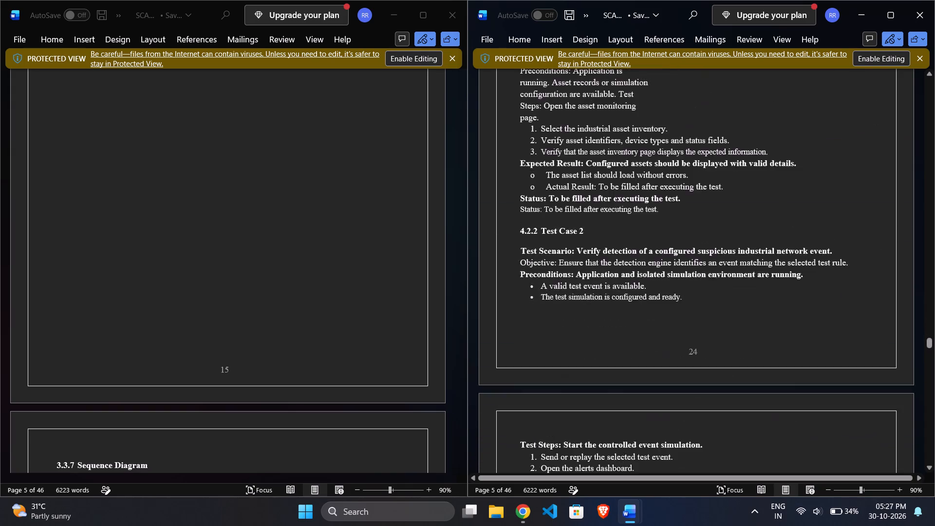
scroll(656, 368, up, 6)
click(656, 368)
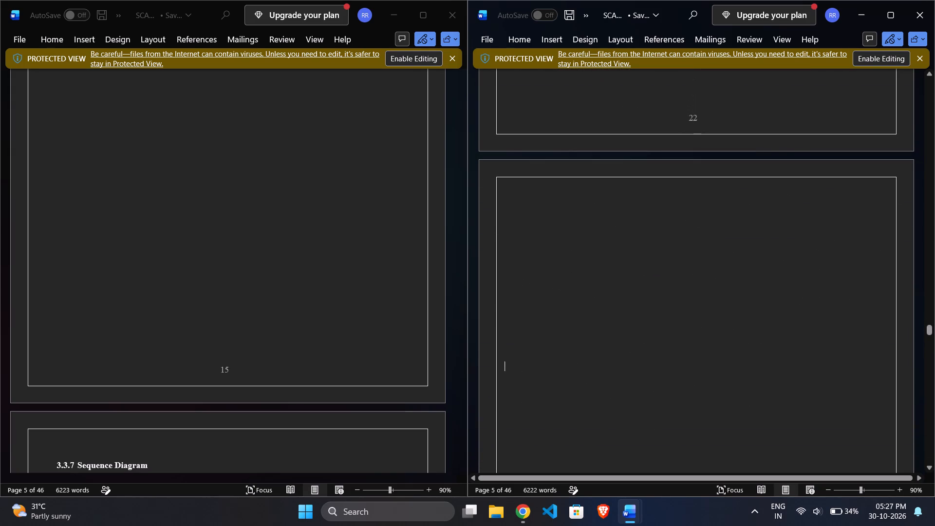
Examine Test Cases 1 and 2 in the second report copy and bring the first copy to Chapter 4.
scroll(656, 368, down, 7)
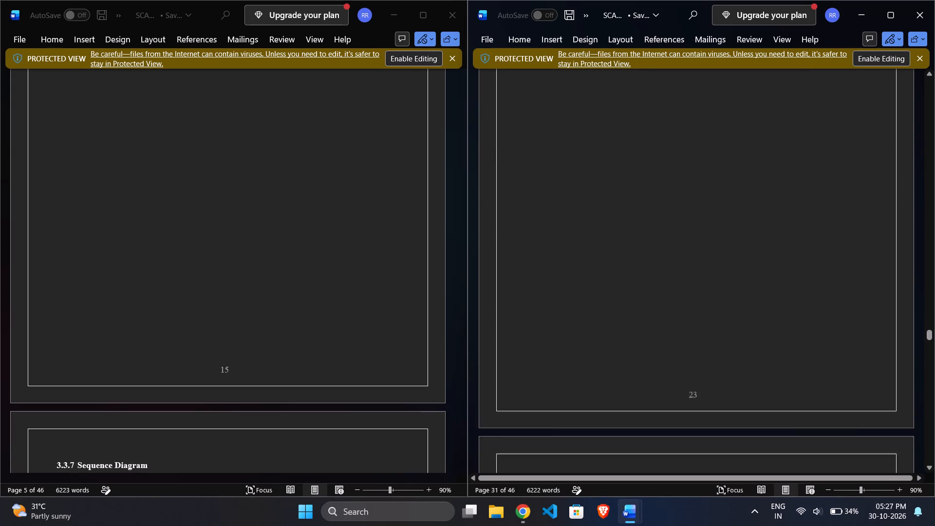
scroll(656, 368, down, 3)
scroll(326, 383, down, 7)
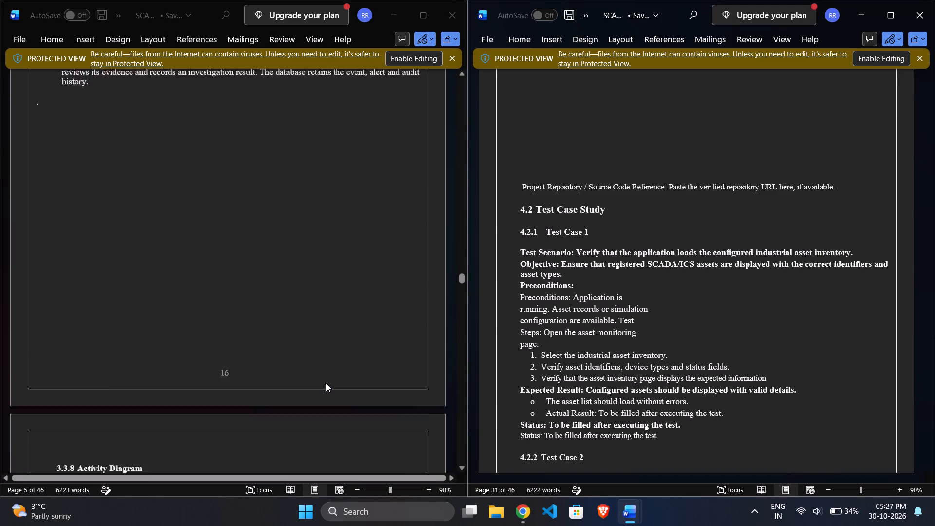
scroll(326, 383, down, 4)
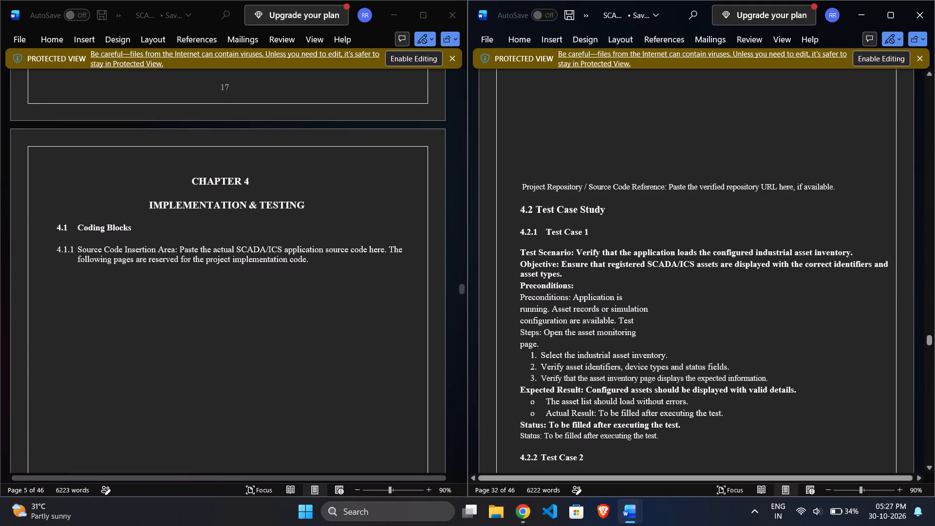
scroll(648, 287, down, 3)
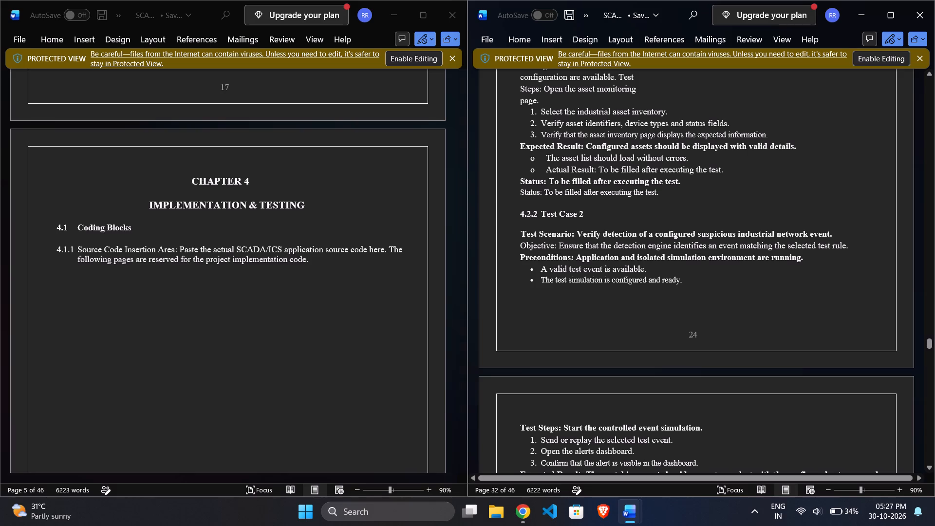
Examine the Coding Blocks pages of Chapter 4 in the first report copy and return to the chapter's opening page.
scroll(352, 319, down, 9)
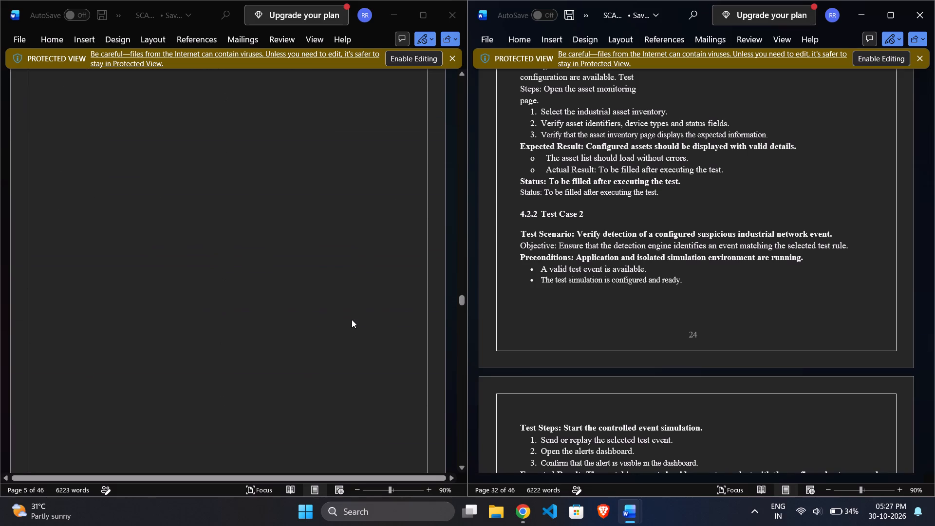
scroll(352, 319, down, 11)
scroll(352, 319, up, 3)
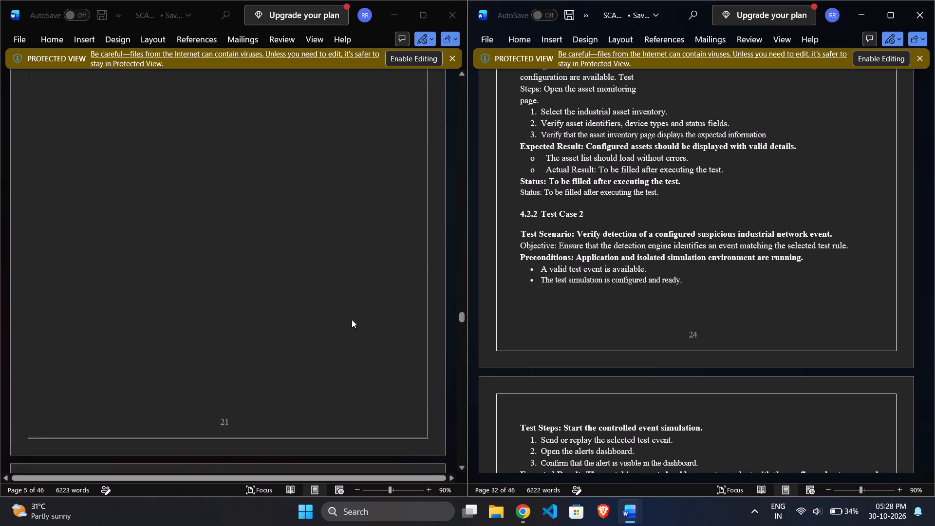
scroll(352, 319, up, 10)
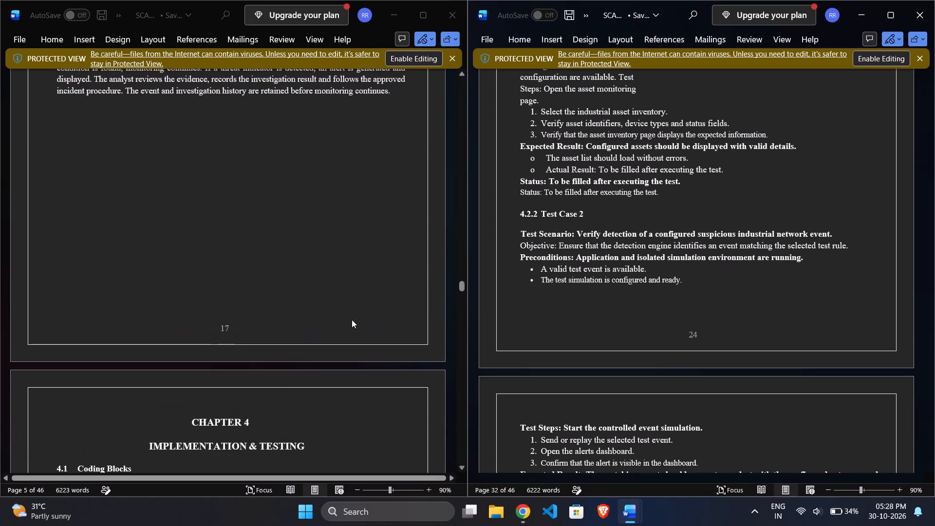
scroll(352, 319, down, 4)
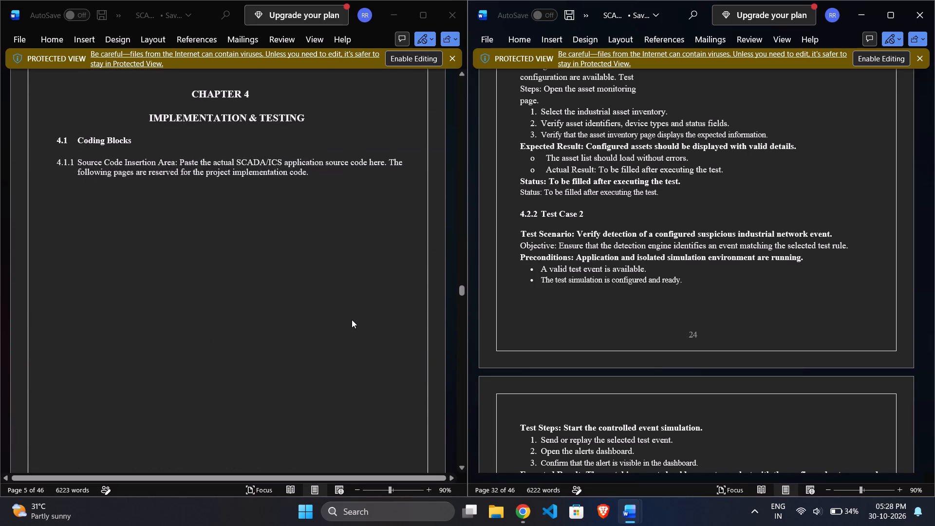
Examine the Chapter 4 pages in the first report copy, including Test Cases 1 to 3 of the Test Case Study section.
scroll(352, 319, down, 19)
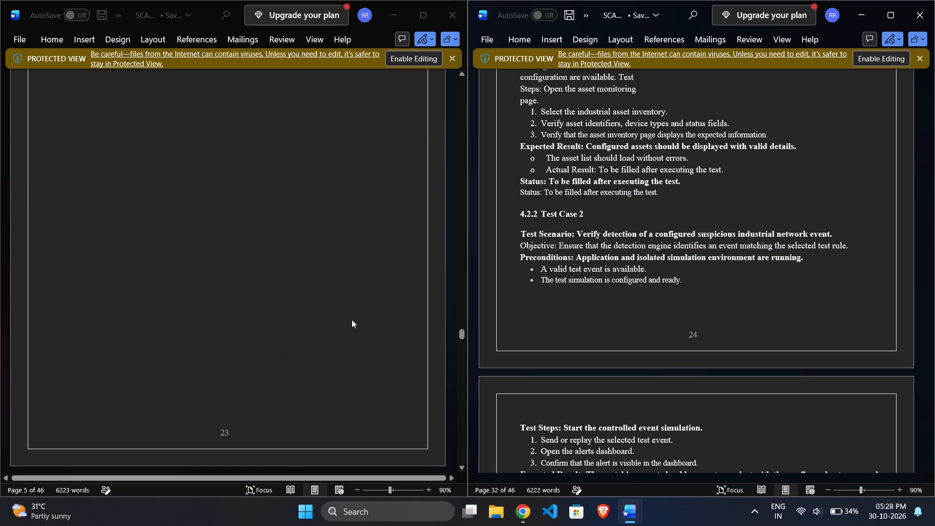
scroll(352, 319, down, 5)
scroll(352, 319, up, 14)
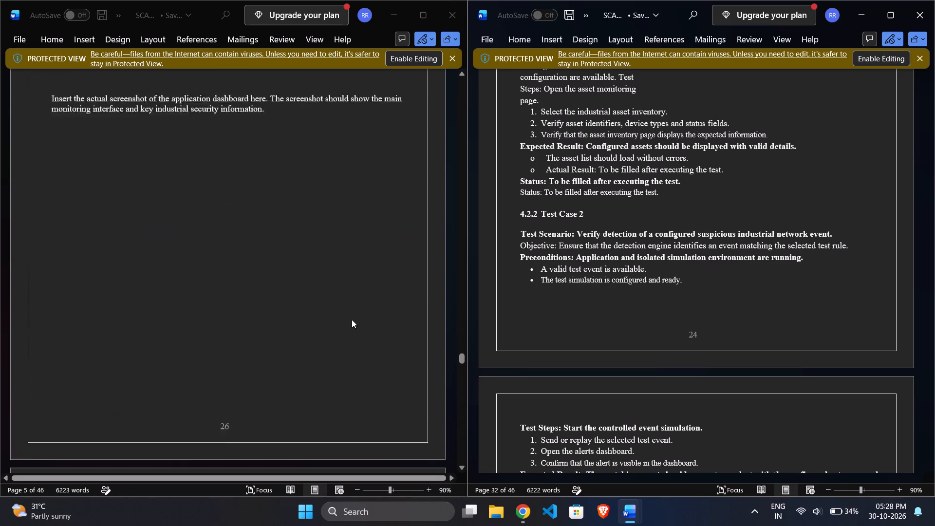
scroll(352, 319, up, 4)
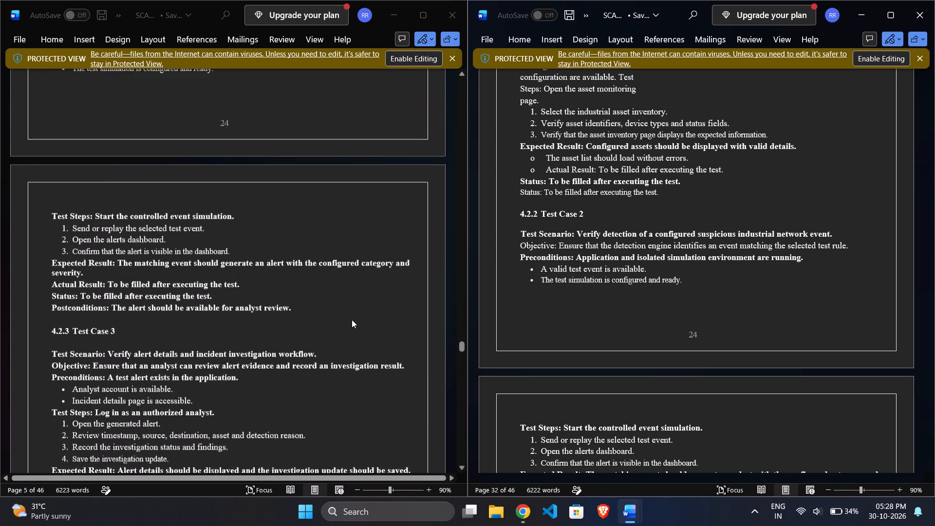
scroll(352, 319, up, 4)
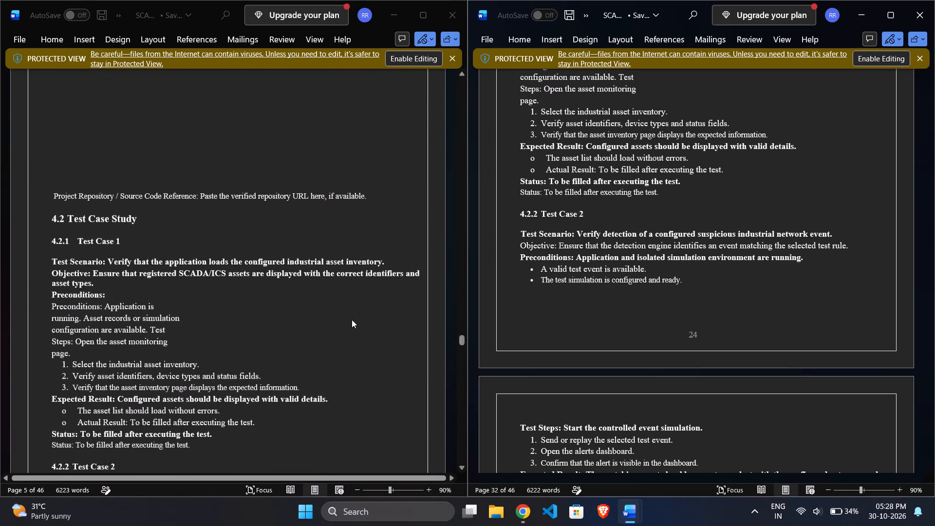
scroll(352, 319, down, 6)
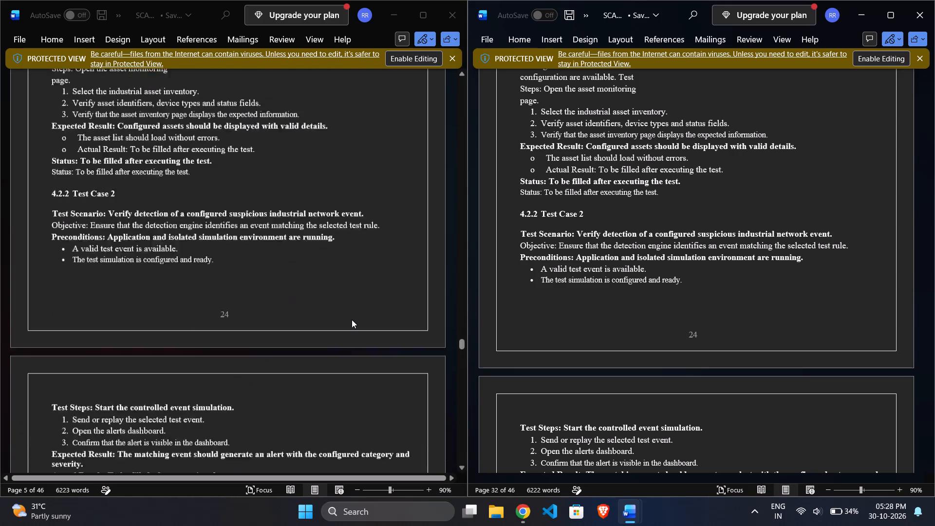
Examine the Chapter 5 Results pages in the first report copy, from the resulting screens through the graphs to Results Analysis.
scroll(352, 319, down, 9)
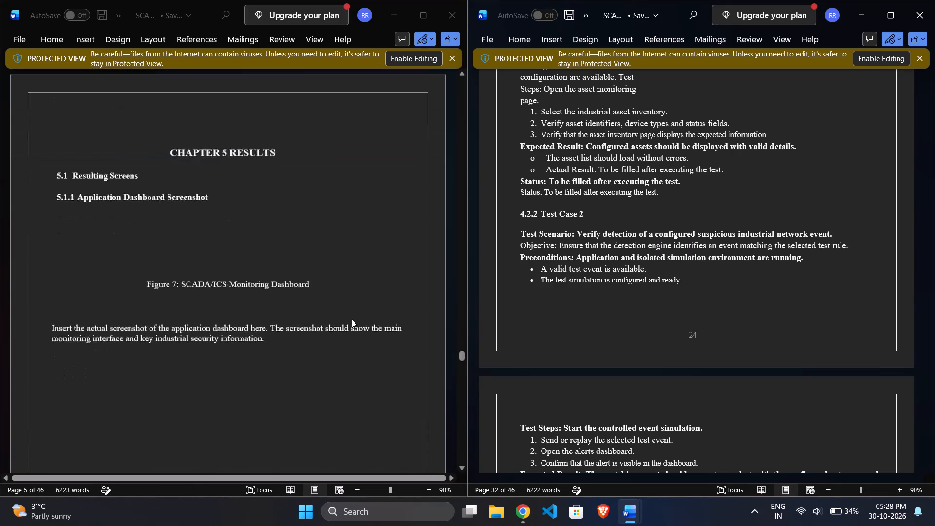
scroll(352, 319, down, 7)
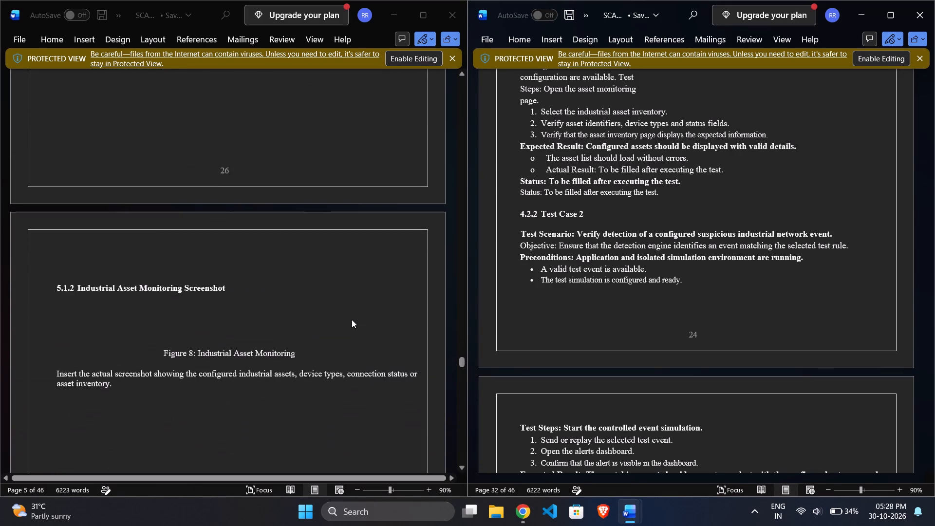
scroll(352, 319, down, 12)
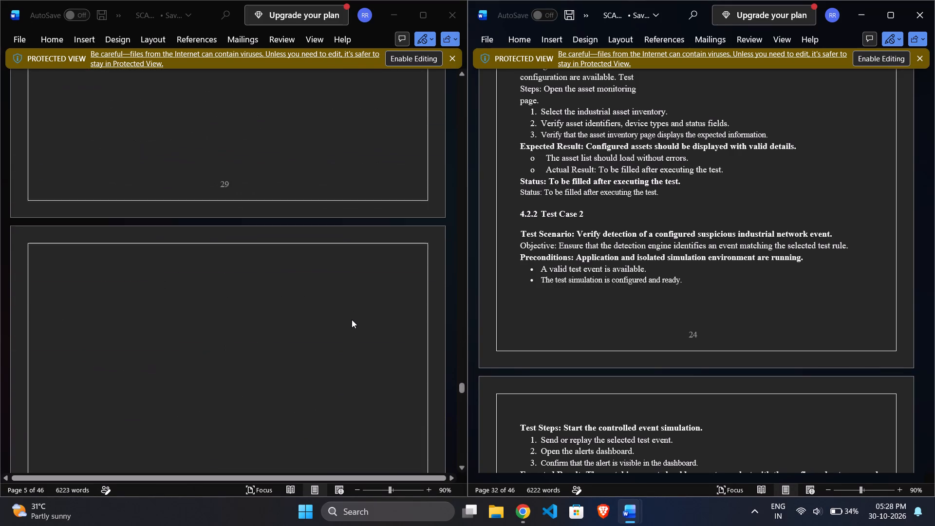
scroll(352, 319, down, 11)
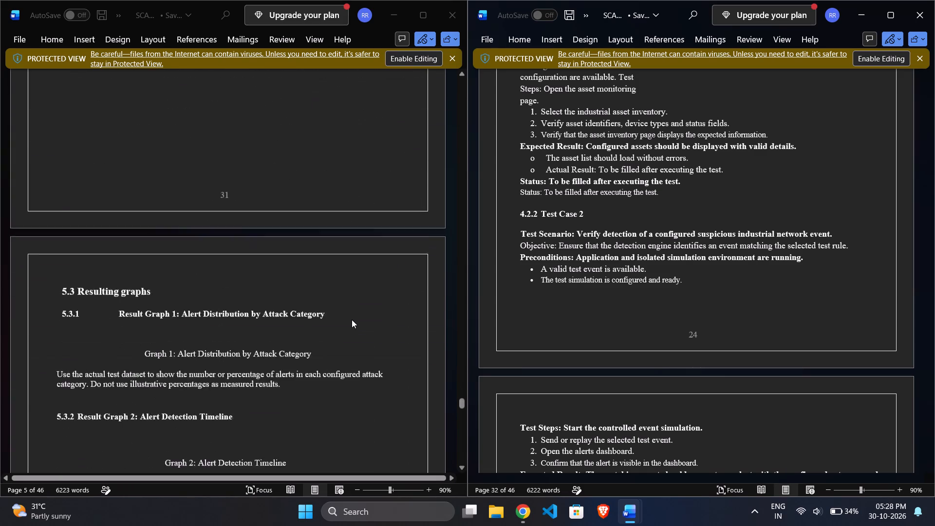
scroll(352, 319, down, 13)
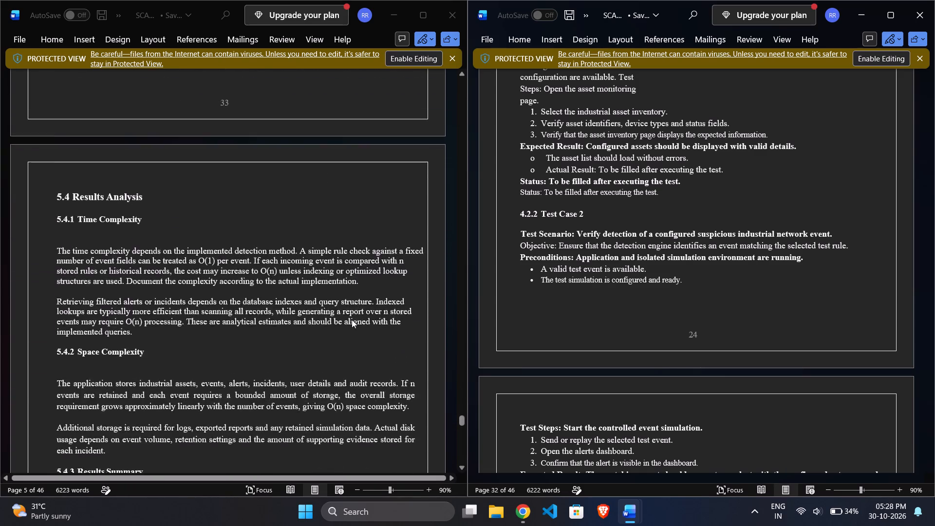
Examine the closing pages and References in the first report copy and return to its cover page.
scroll(352, 319, down, 14)
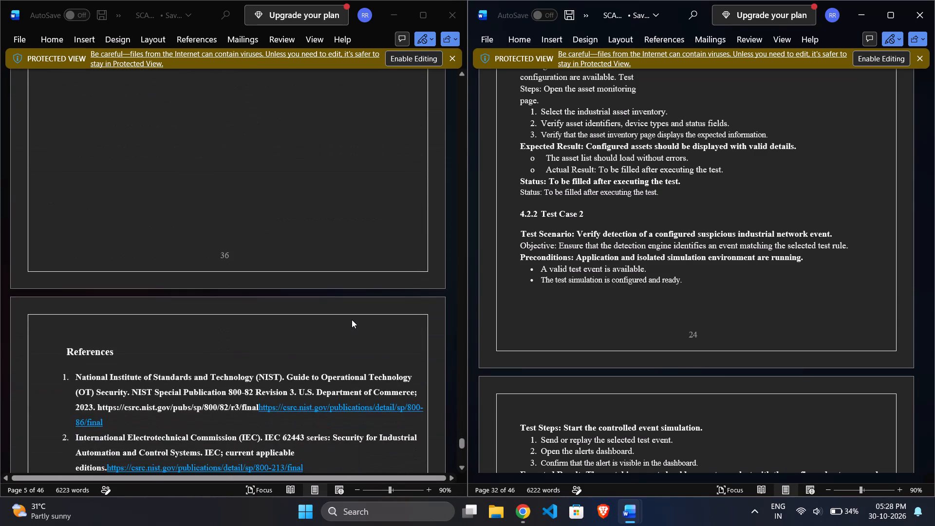
scroll(352, 319, down, 13)
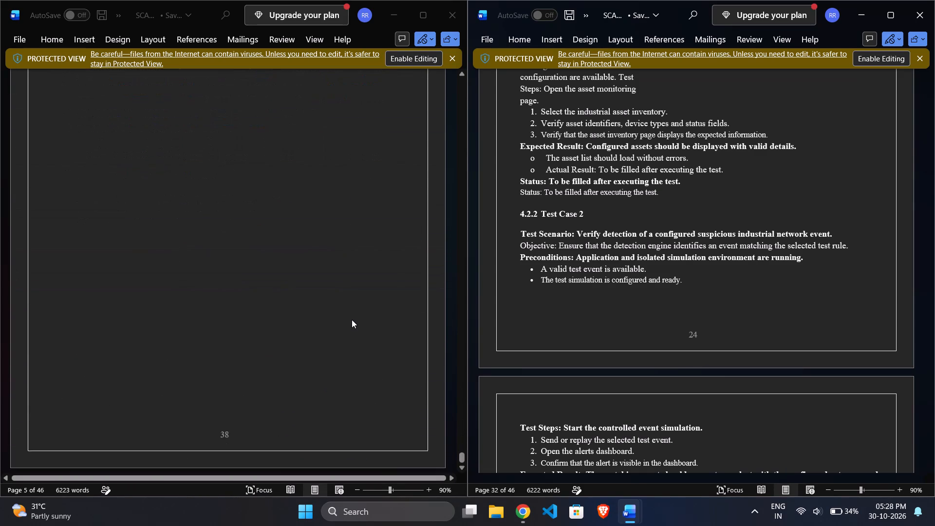
scroll(352, 319, down, 20)
scroll(352, 319, up, 13)
scroll(352, 319, up, 18)
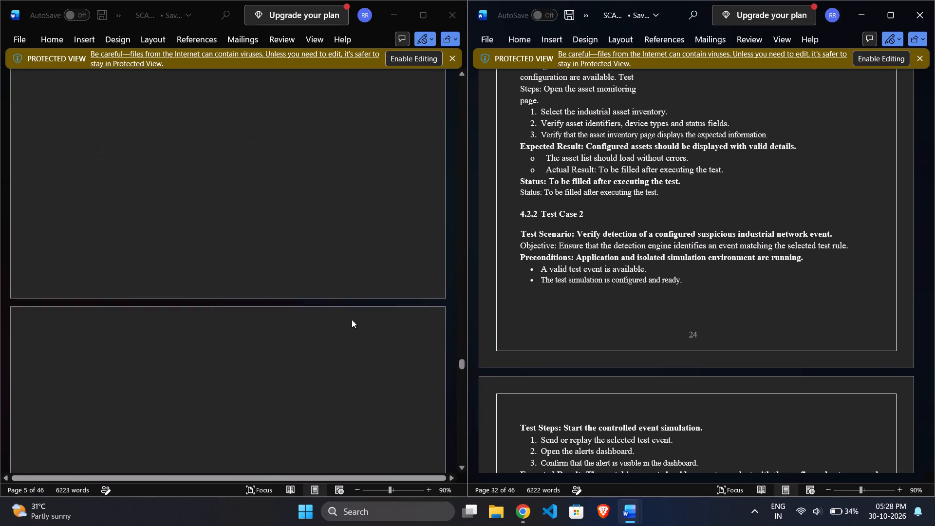
scroll(352, 319, up, 10)
scroll(352, 319, up, 19)
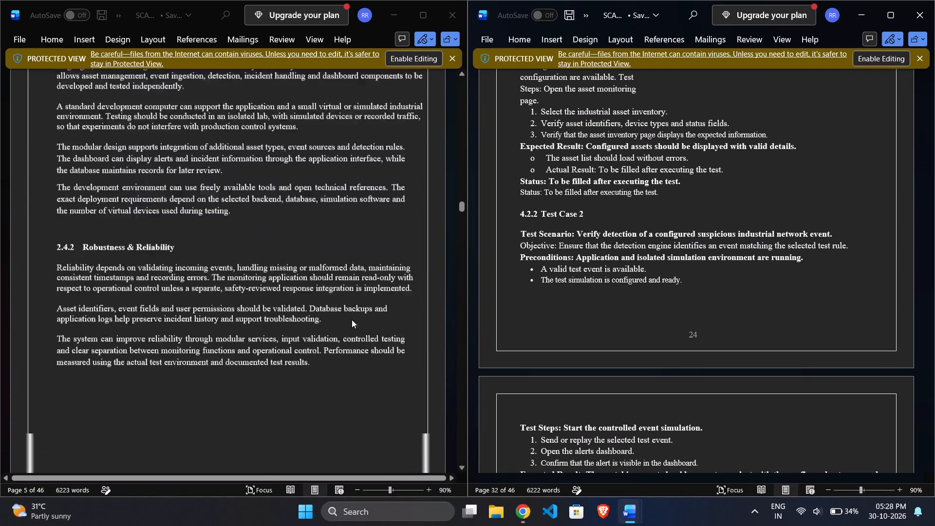
scroll(352, 319, up, 11)
scroll(352, 319, up, 10)
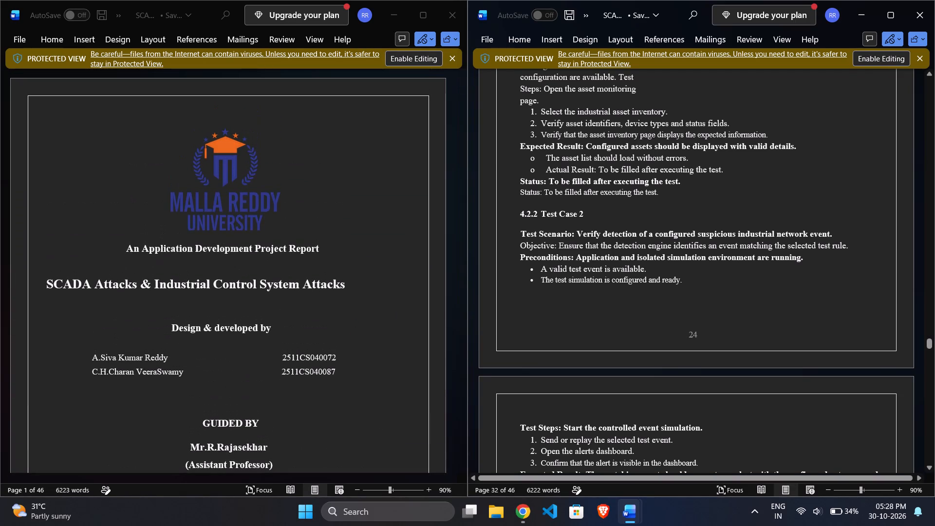
Close the second SCADA report copy and place the QRADAR document FINAL REPORT -1 side by side with the first copy.
click(913, 11)
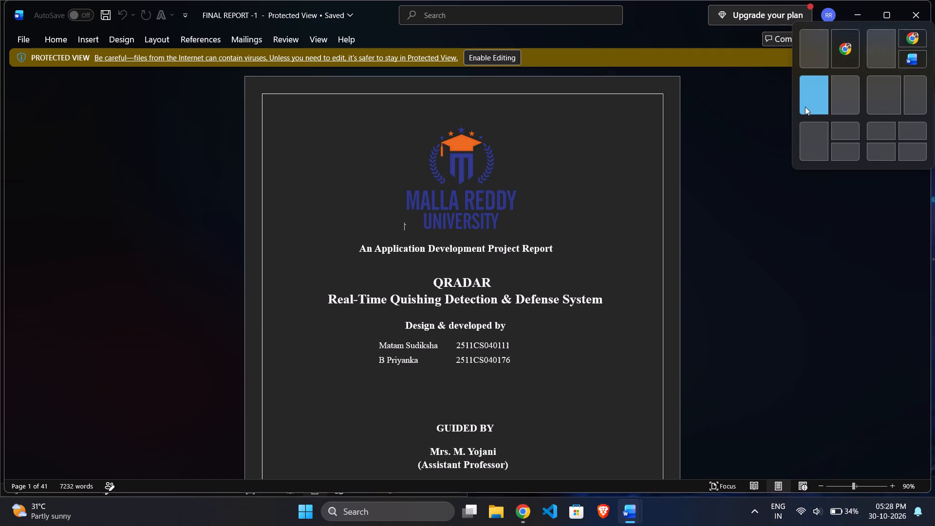
click(844, 100)
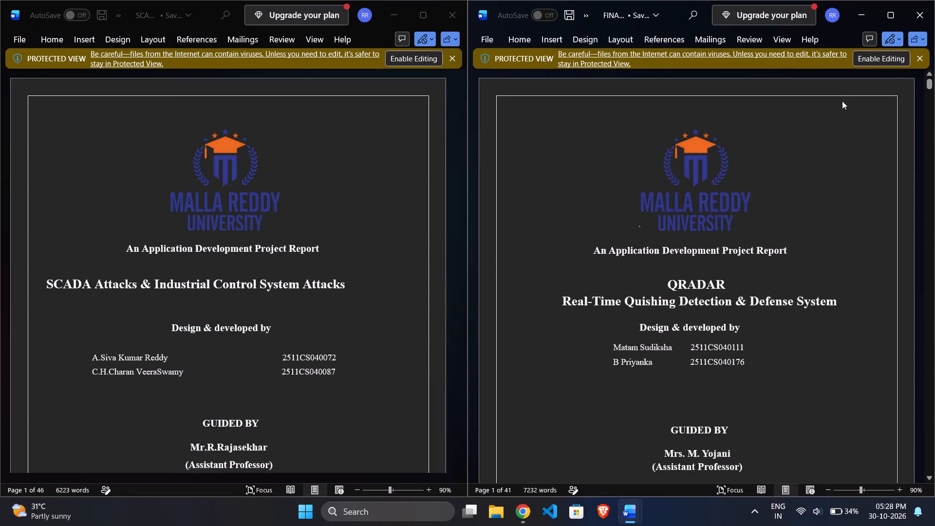
scroll(738, 220, right, 1)
Enable editing for the SCADA report and place it side by side with the QRADAR report again.
scroll(370, 283, down, 1)
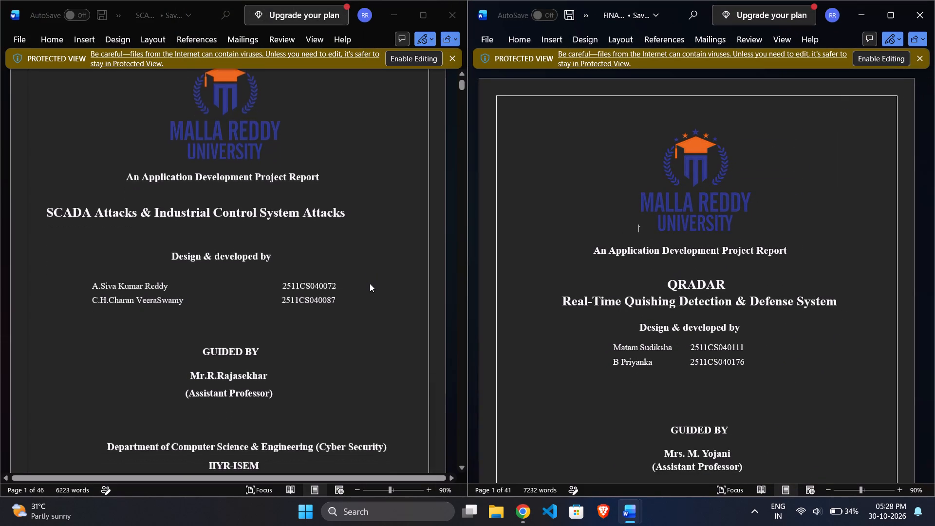
scroll(370, 283, down, 1)
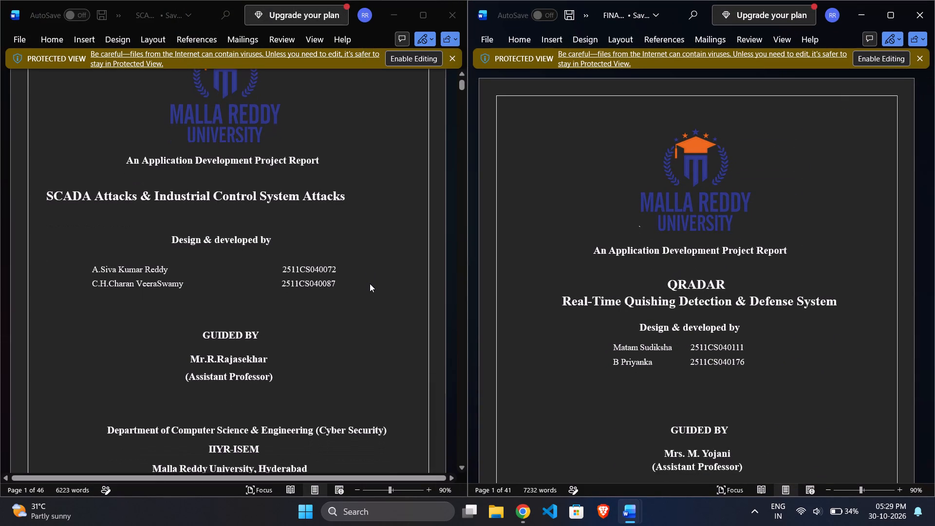
click(428, 58)
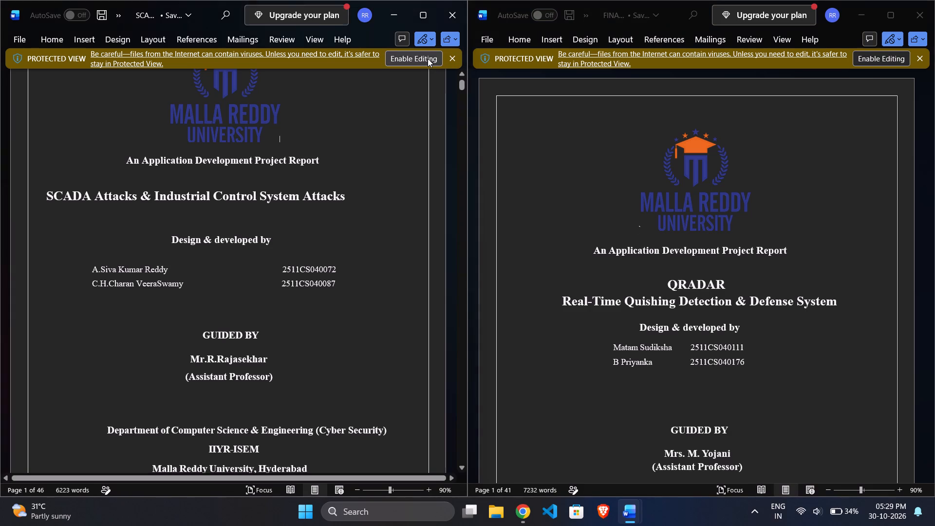
click(427, 56)
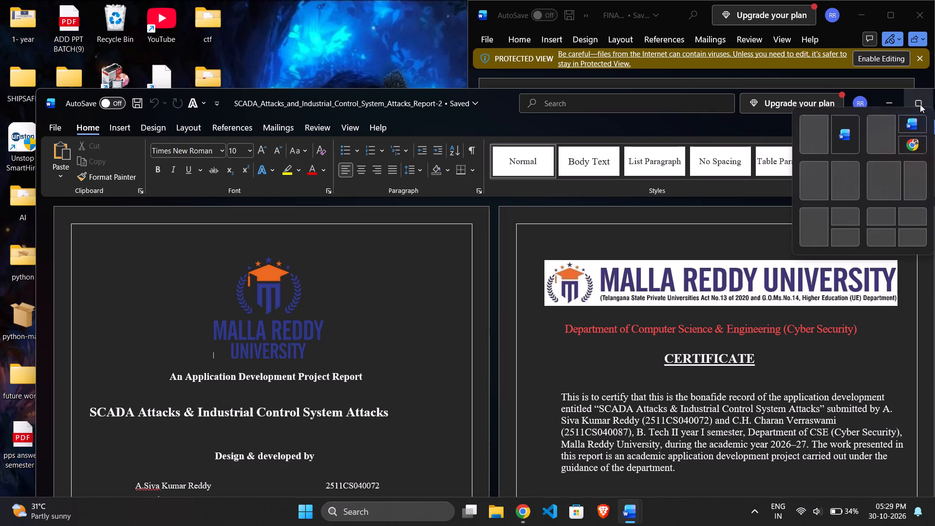
click(808, 186)
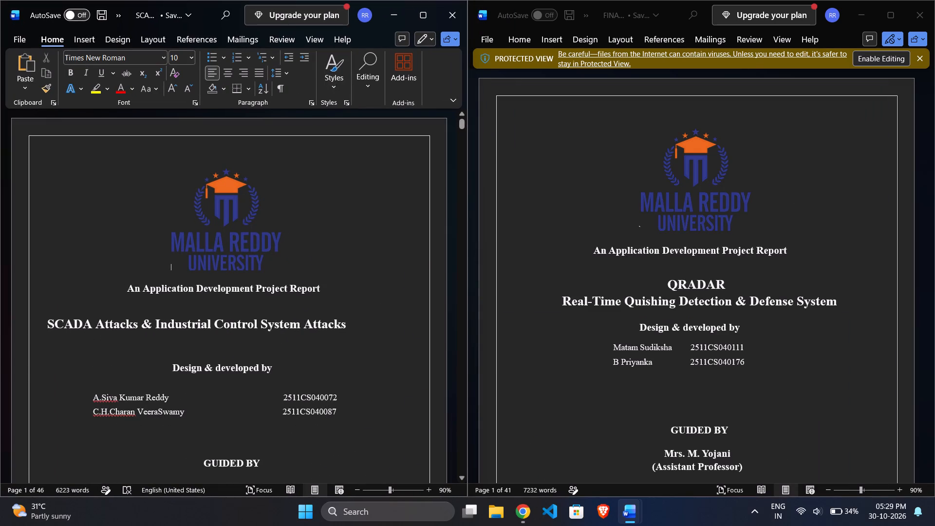
Turn on AutoSave for the SCADA report by uploading it to OneDrive - Personal.
scroll(336, 325, left, 1)
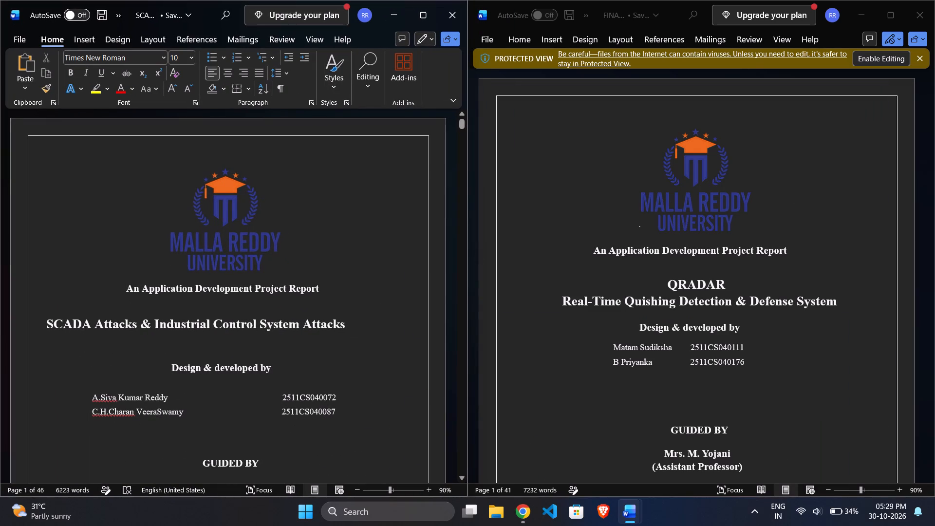
scroll(336, 325, right, 1)
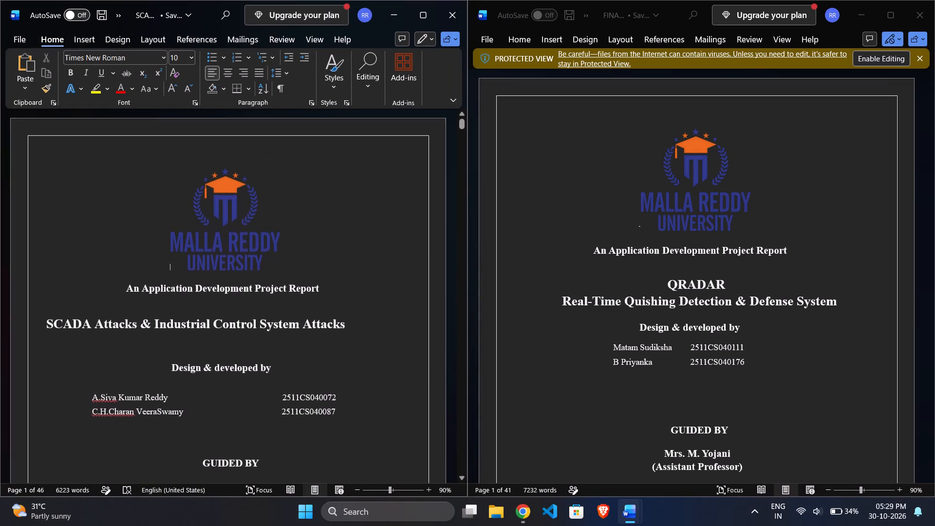
scroll(336, 325, right, 1)
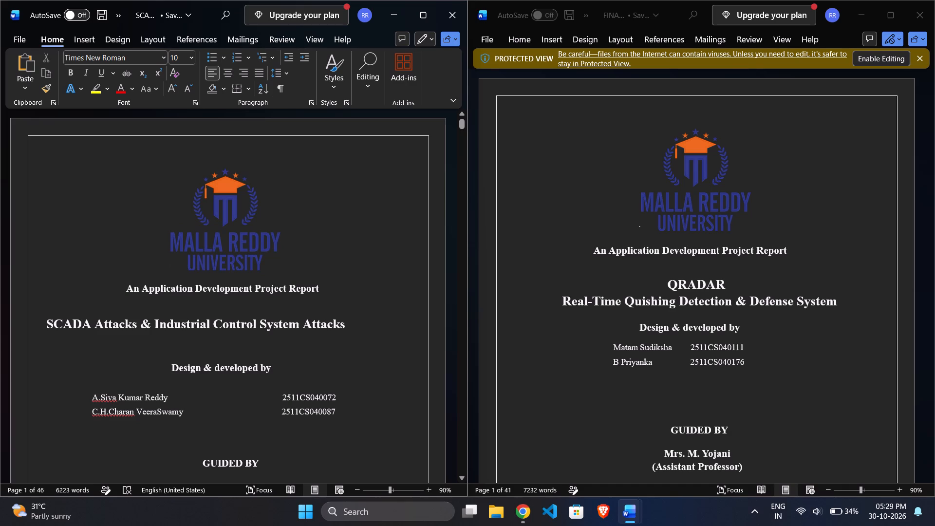
scroll(345, 180, down, 1)
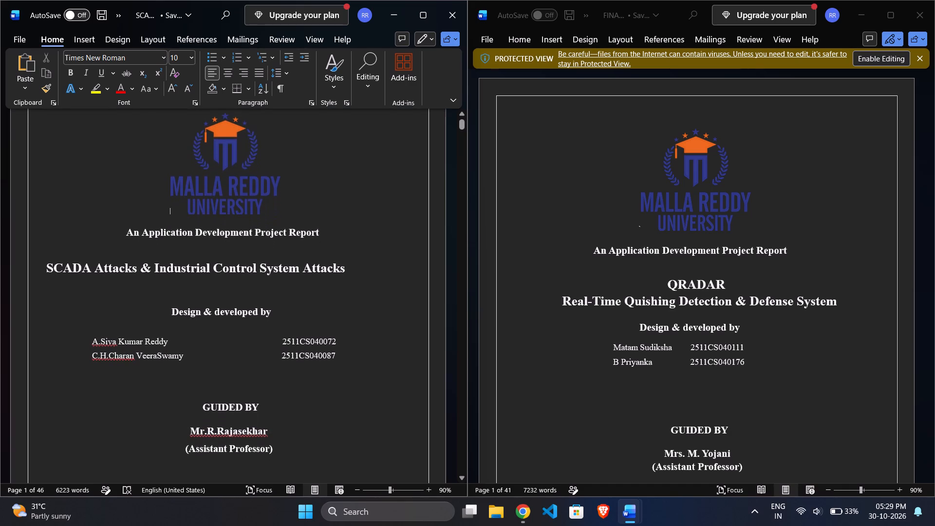
scroll(345, 180, down, 1)
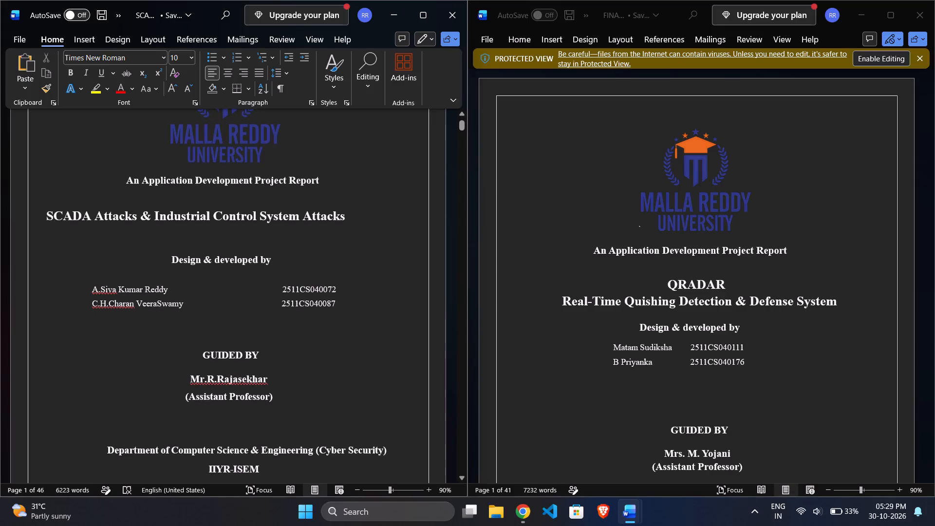
click(78, 15)
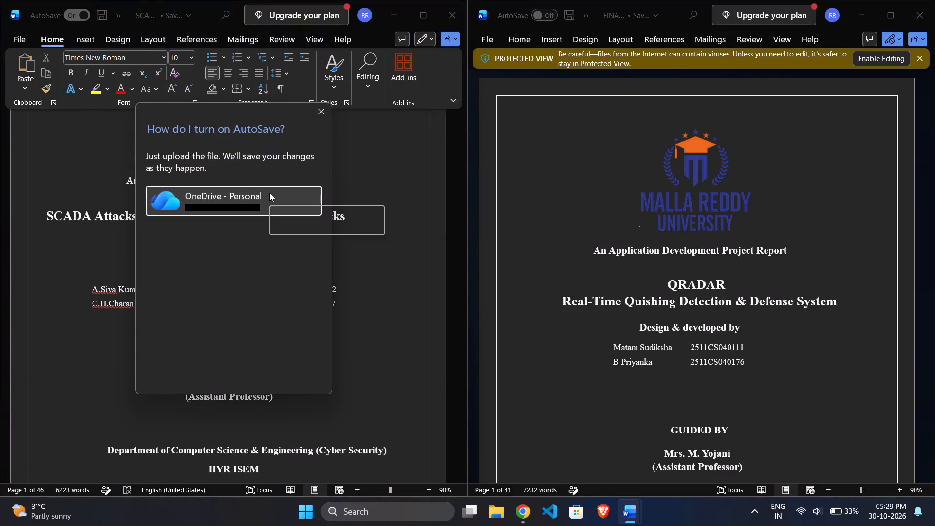
click(290, 201)
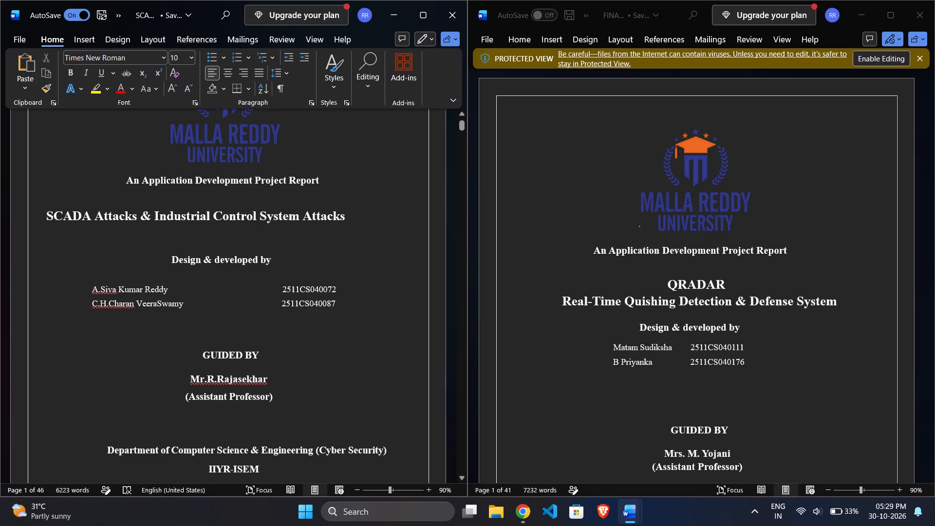
Delete the first developer's name under "Design & developed by" on the SCADA report's cover page, keeping the ID beside it.
scroll(290, 201, right, 2)
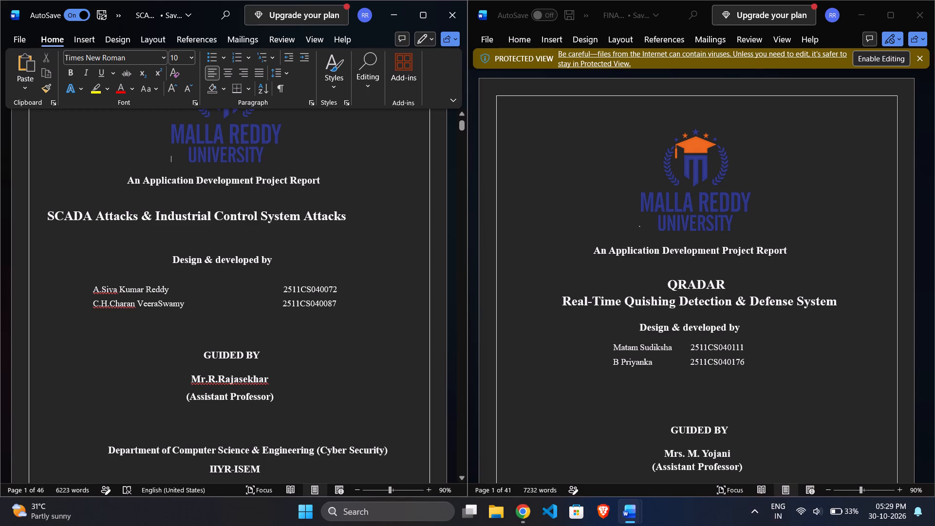
click(171, 289)
key(BackSpace)
key(BackSpace)
key(BackSpace)
key(BackSpace)
key(BackSpace)
key(BackSpace)
key(BackSpace)
key(BackSpace)
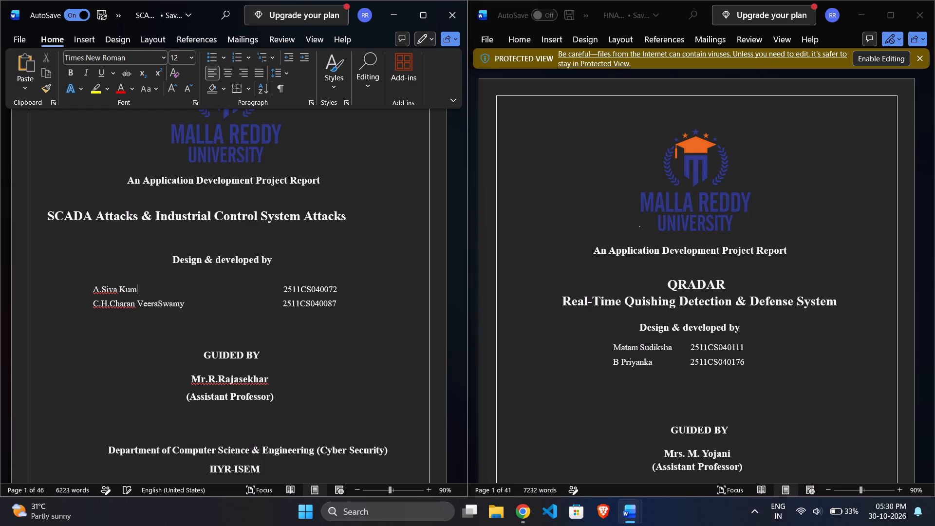
key(BackSpace)
key(BackSpace)
key(BackSpace)
key(BackSpace)
key(BackSpace)
key(BackSpace)
key(BackSpace)
key(BackSpace)
key(BackSpace)
key(BackSpace)
Enter the new first developer's name beside the first ID under "Design & developed by" on the SCADA report's cover page.
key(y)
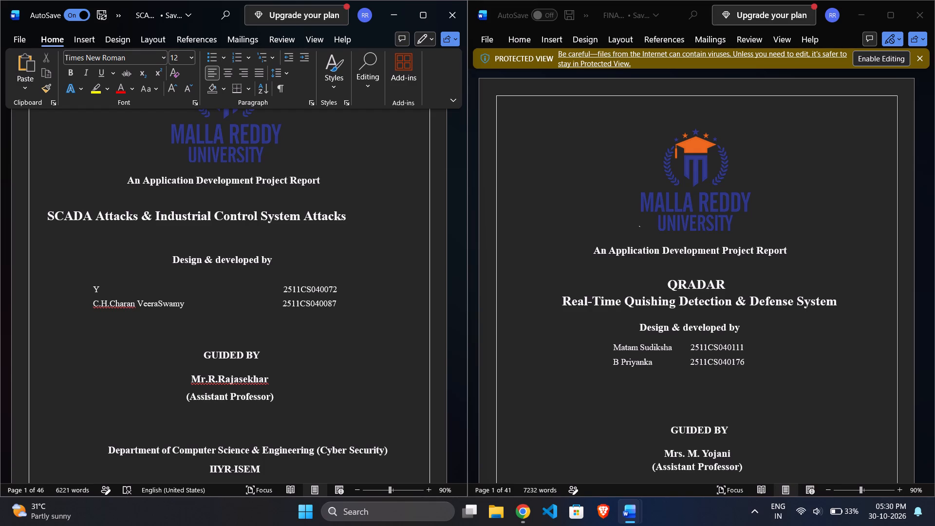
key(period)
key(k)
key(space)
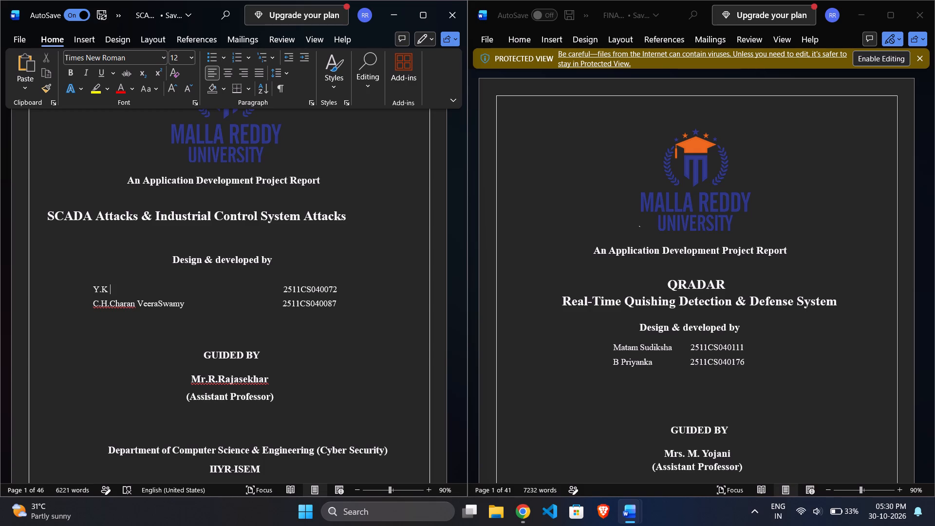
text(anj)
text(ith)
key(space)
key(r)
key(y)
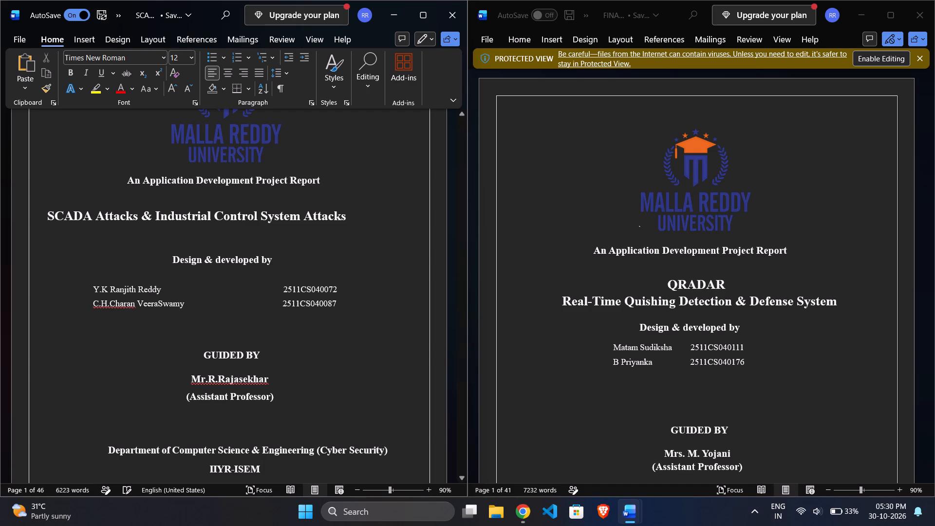
Delete the second developer's name under "Design & developed by" on the SCADA report's cover page, keeping the ID beside it.
click(184, 303)
key(BackSpace)
key(BackSpace)
key(BackSpace)
key(BackSpace)
key(BackSpace)
key(BackSpace)
key(BackSpace)
key(BackSpace)
key(BackSpace)
key(BackSpace)
key(BackSpace)
key(BackSpace)
key(BackSpace)
key(BackSpace)
key(BackSpace)
key(BackSpace)
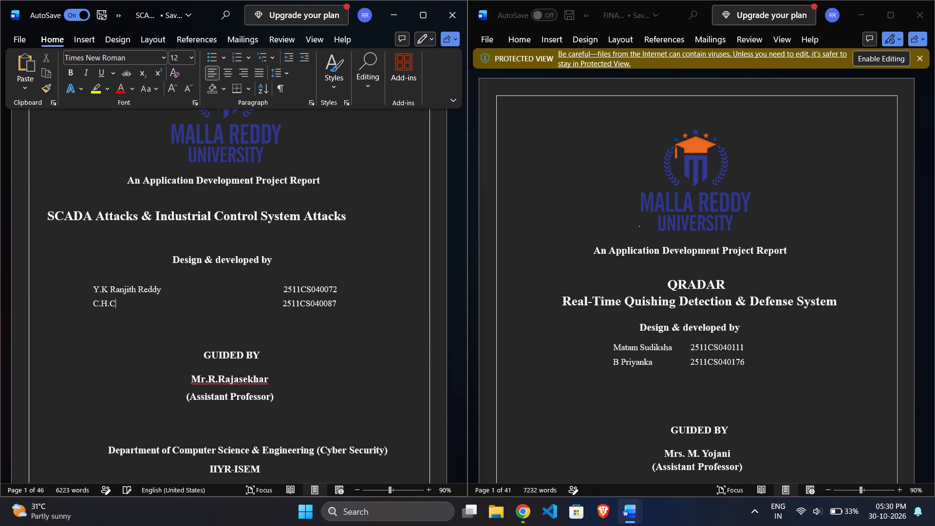
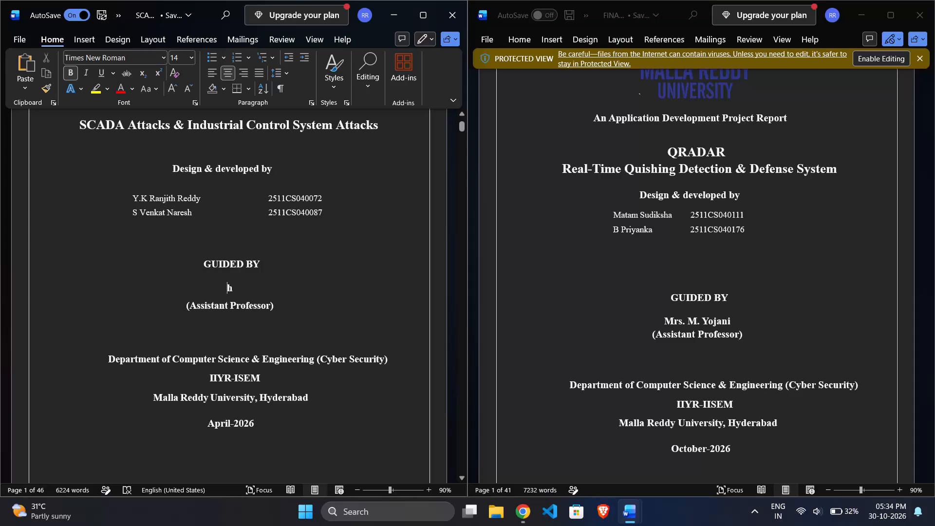
Replace the last two digits of the first developer's ID under "Design & developed by" on the SCADA report's cover page.
click(320, 195)
key(BackSpace)
key(BackSpace)
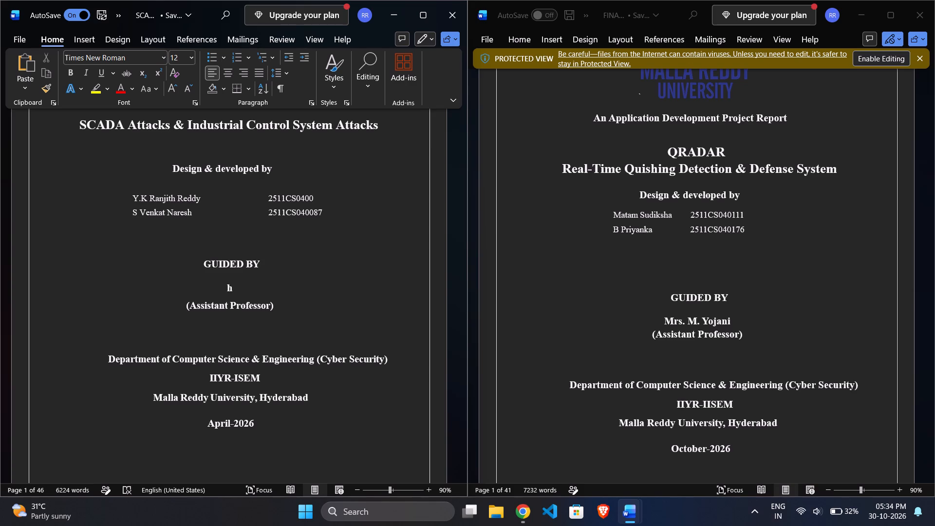
key(Page_Up)
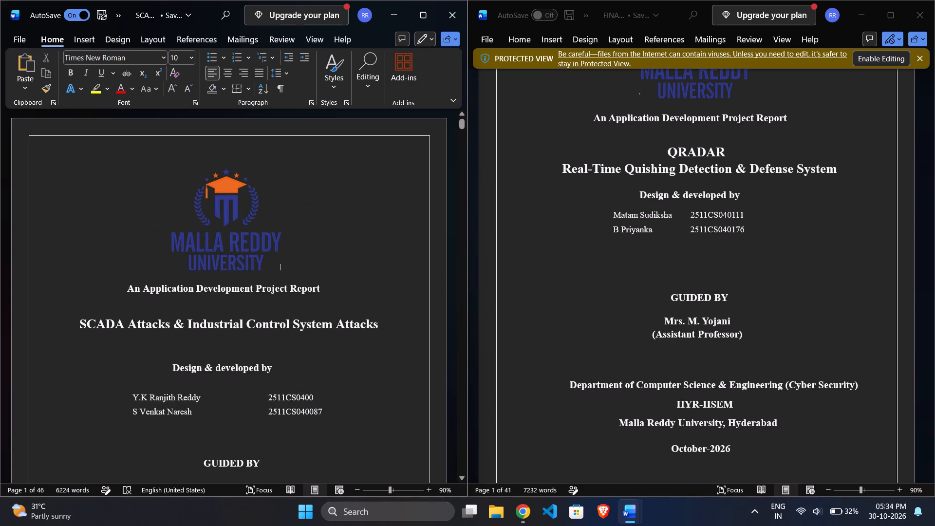
key(Down)
key(Down)
key(Down)
key(Down)
key(Down)
key(Down)
key(Down)
key(Down)
key(End)
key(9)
key(BackSpace)
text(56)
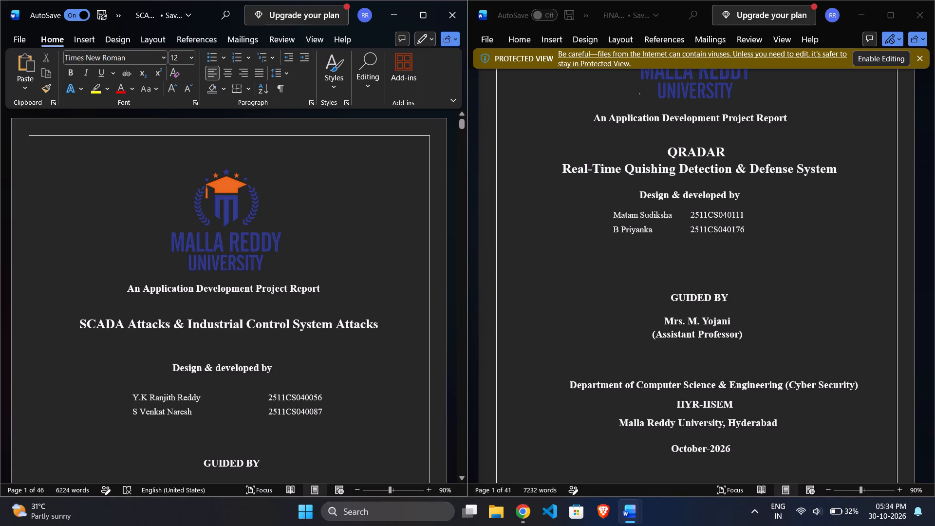
Replace the last digit of the second developer's ID under "Design & developed by" on the SCADA report's cover page.
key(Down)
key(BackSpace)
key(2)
Enter the new guide's name with the title "Mrs." under "GUIDED BY" on the SCADA report's cover page, removing the leftover "h".
scroll(324, 409, down, 1)
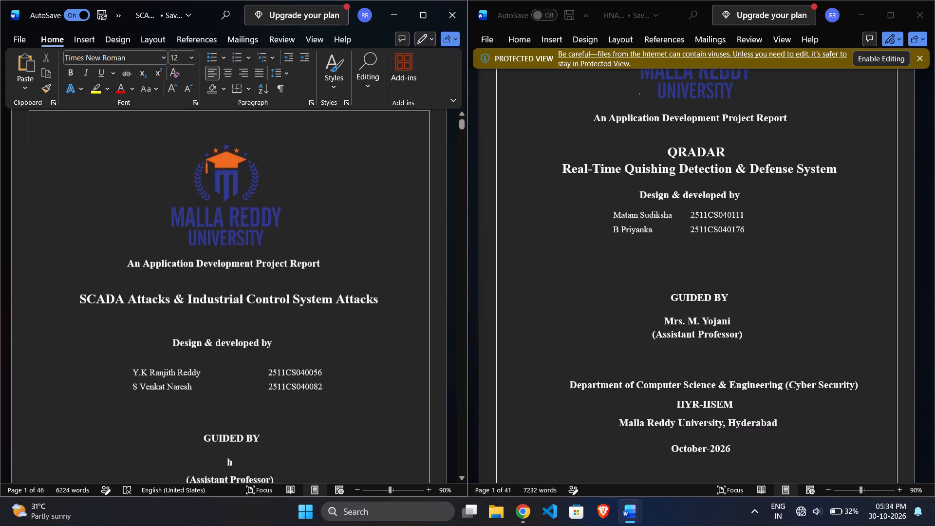
scroll(324, 409, down, 1)
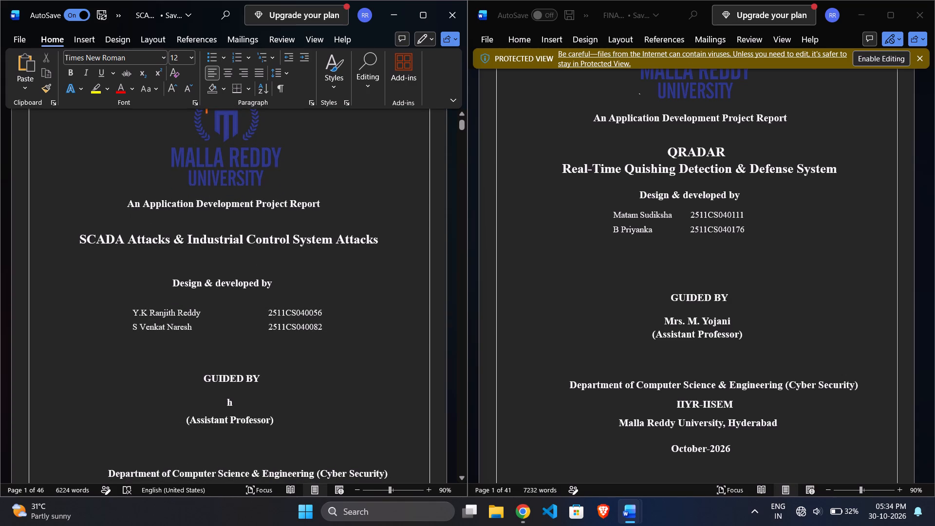
click(219, 400)
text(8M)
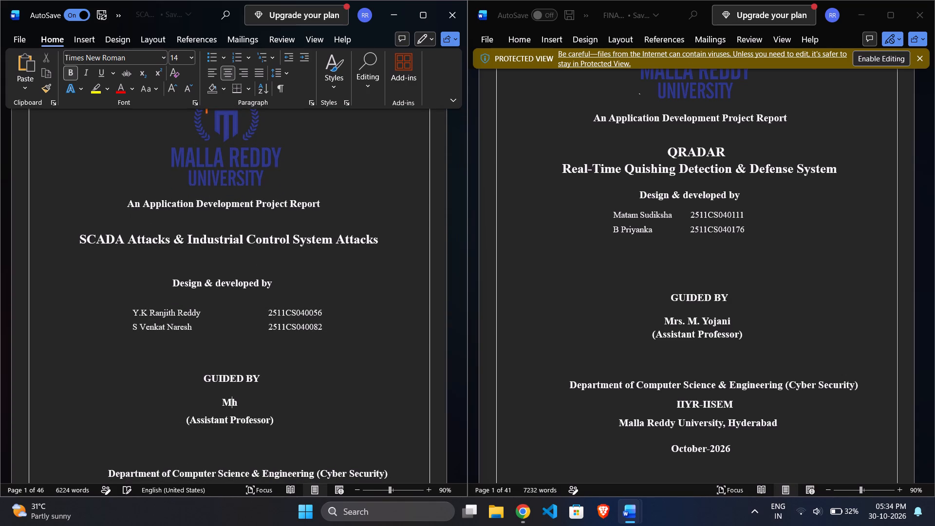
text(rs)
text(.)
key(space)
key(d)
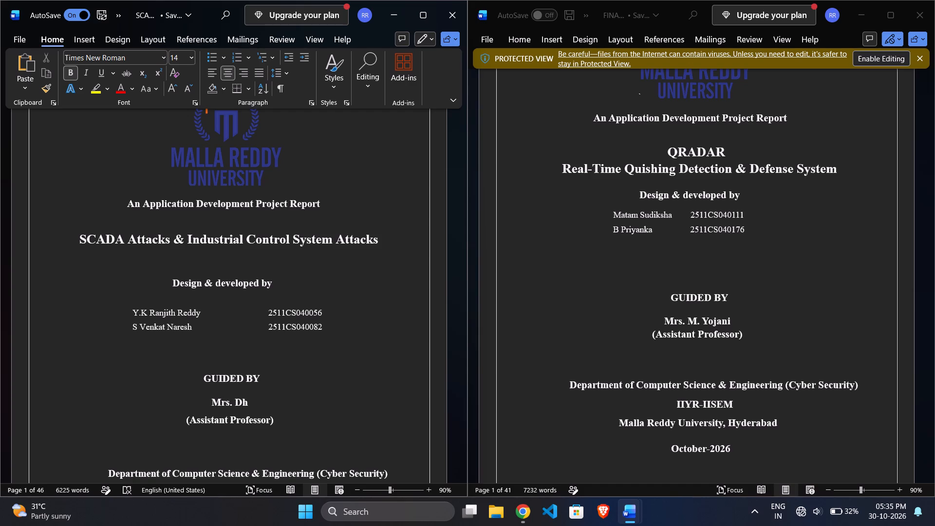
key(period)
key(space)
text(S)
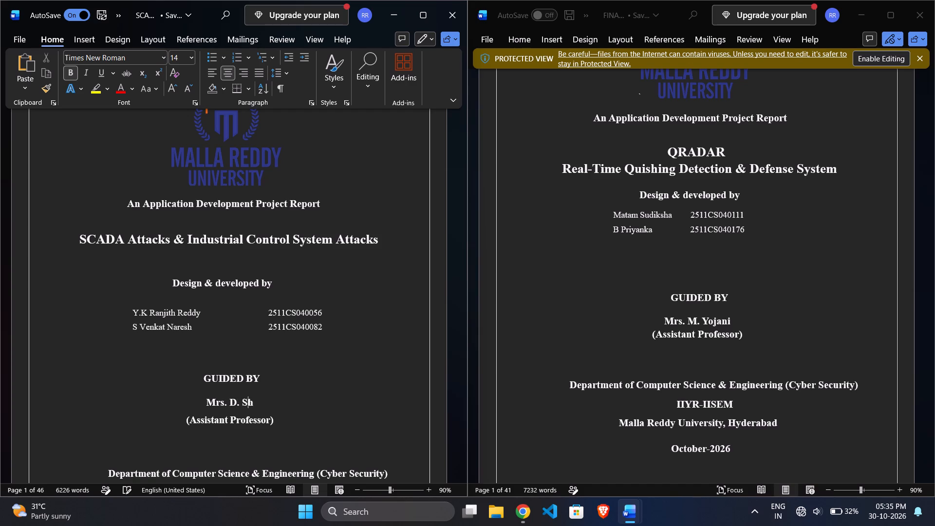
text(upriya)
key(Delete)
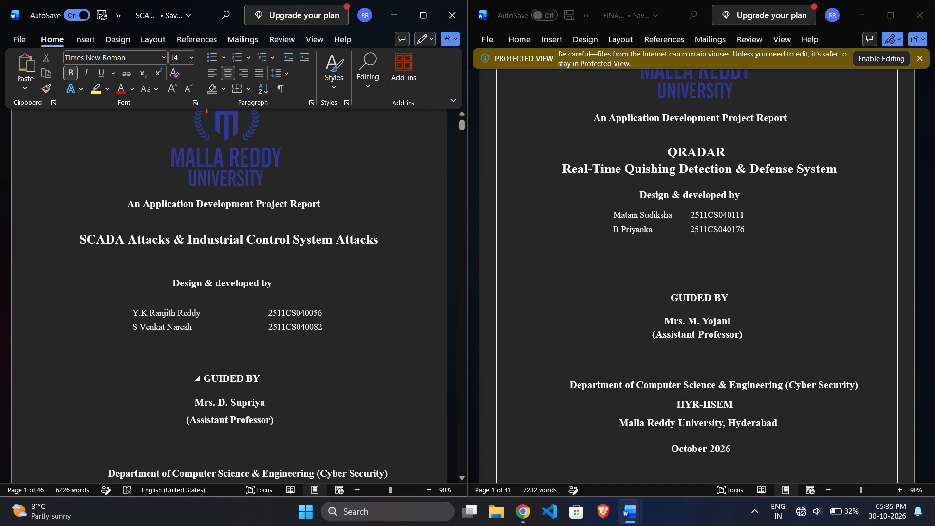
Change the month in the date at the bottom of the SCADA report's cover page to November, keeping "-2026".
scroll(340, 374, down, 2)
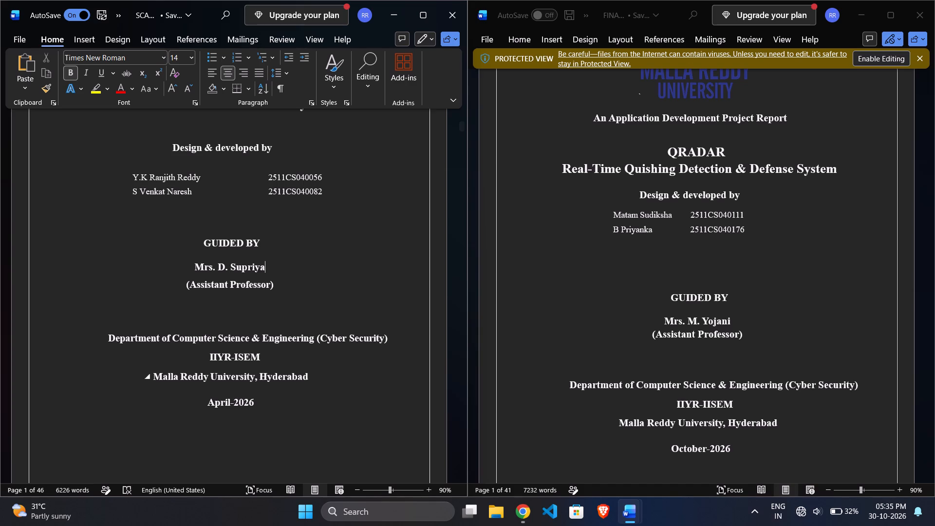
click(235, 403)
key(BackSpace)
key(BackSpace)
key(BackSpace)
key(BackSpace)
key(BackSpace)
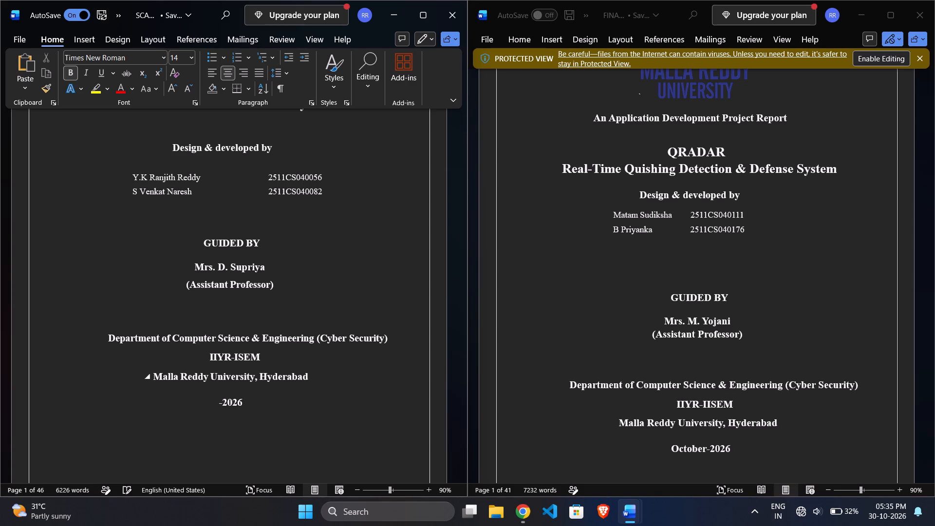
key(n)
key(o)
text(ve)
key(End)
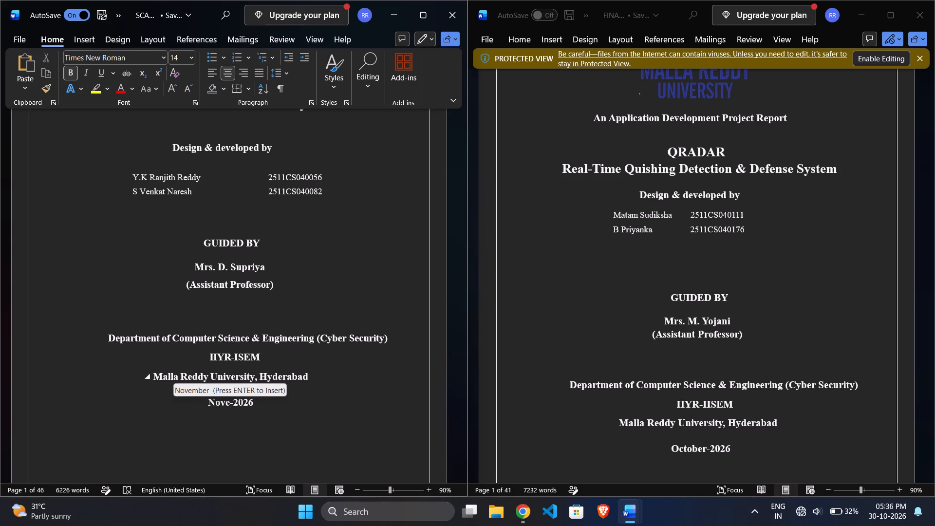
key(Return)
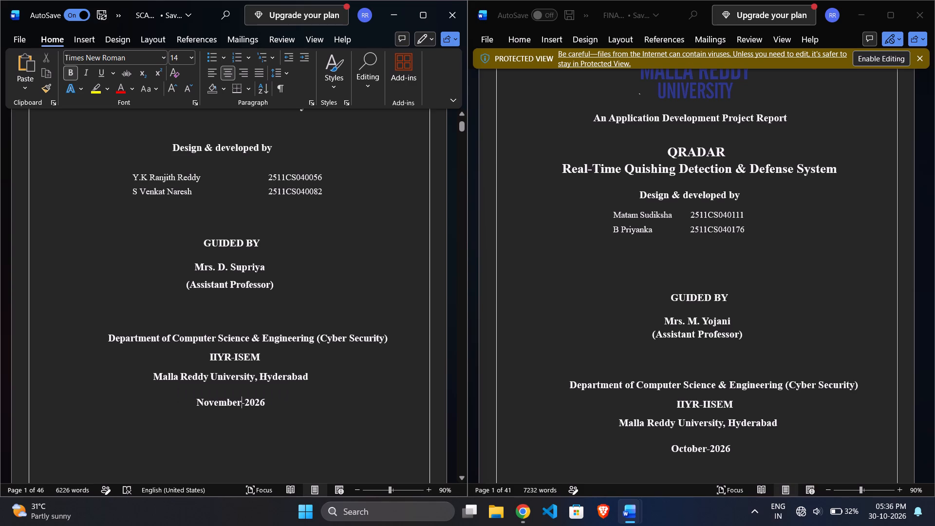
Change the first student's ID in the SCADA report's certificate paragraph to match the second developer's ID on the cover page.
scroll(627, 368, down, 3)
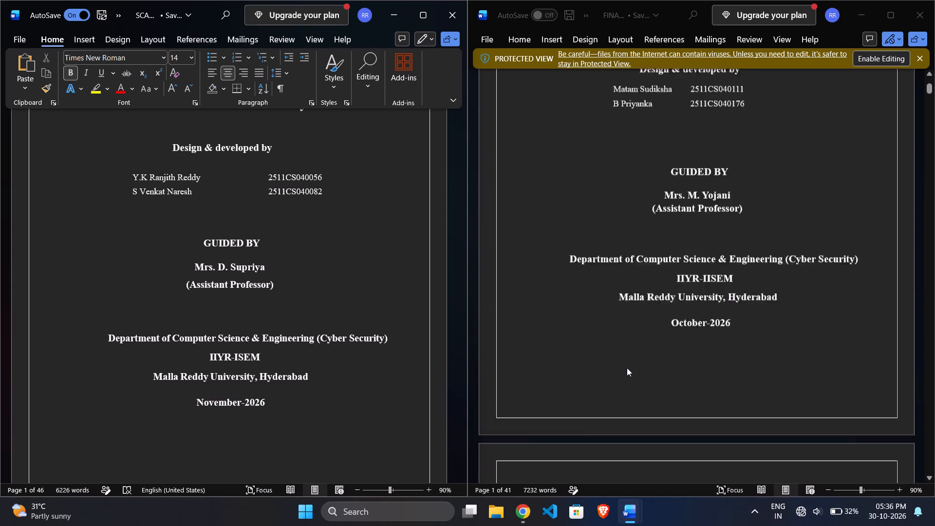
scroll(627, 368, down, 5)
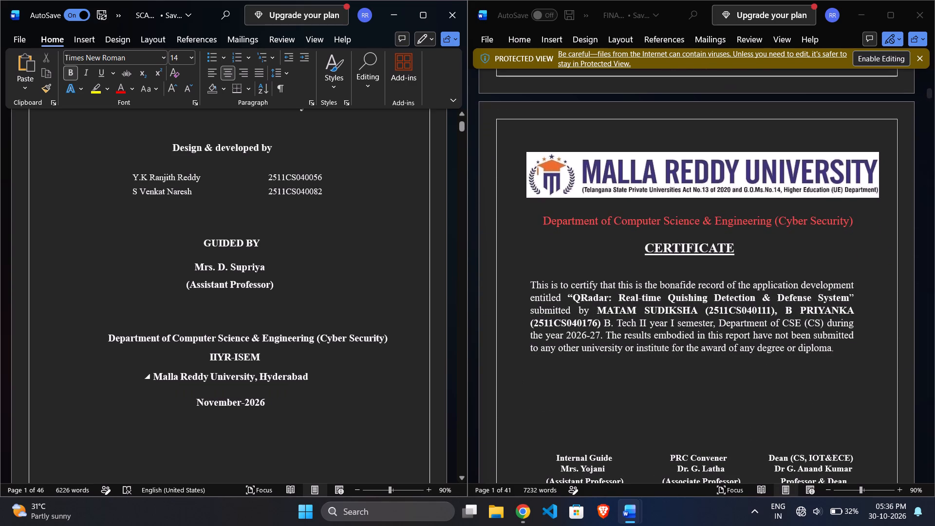
scroll(328, 412, down, 6)
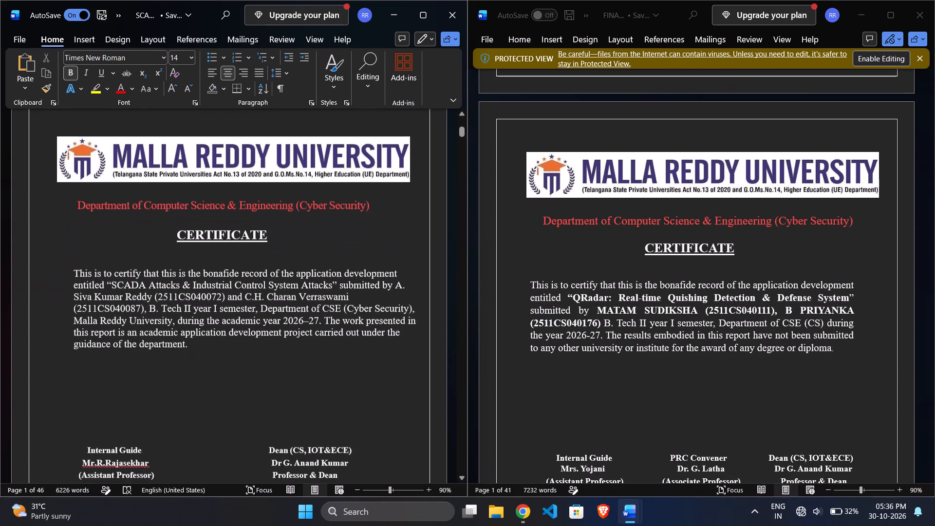
scroll(328, 412, down, 1)
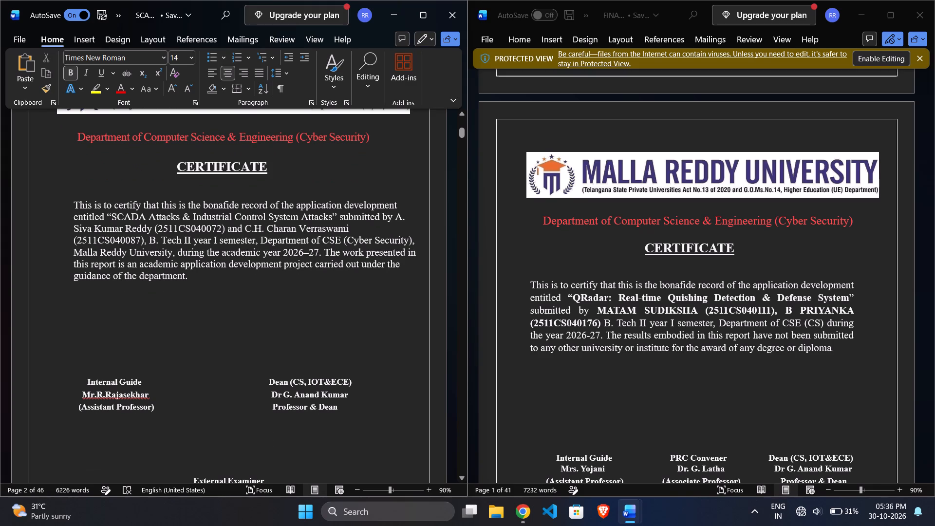
scroll(167, 244, up, 1)
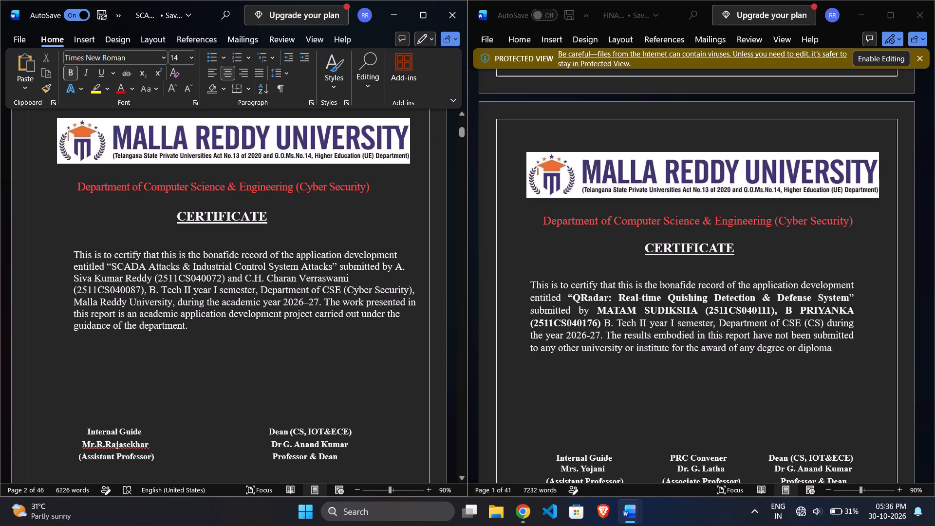
click(215, 278)
key(BackSpace)
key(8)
Change the second student's ID in the SCADA report's certificate paragraph to match the first developer's ID on the cover page.
click(138, 290)
key(BackSpace)
key(BackSpace)
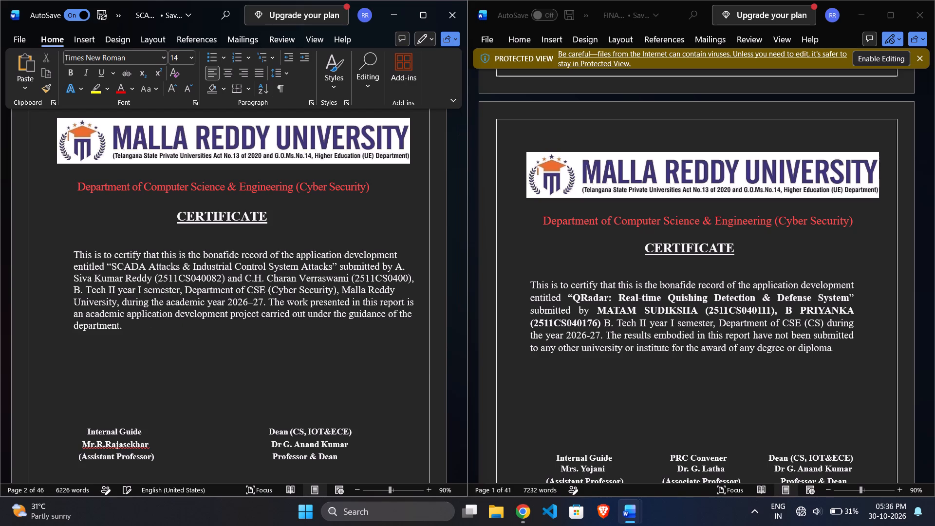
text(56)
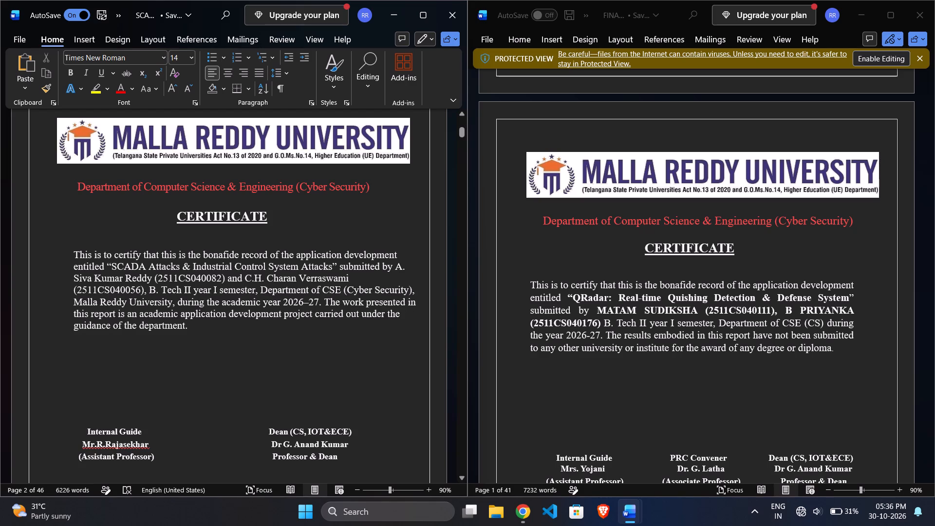
Replace the first student's initial and given names in the SCADA certificate paragraph with those of the developer whose ID follows, keeping the surname.
click(124, 277)
key(BackSpace)
key(BackSpace)
key(BackSpace)
key(BackSpace)
key(BackSpace)
key(BackSpace)
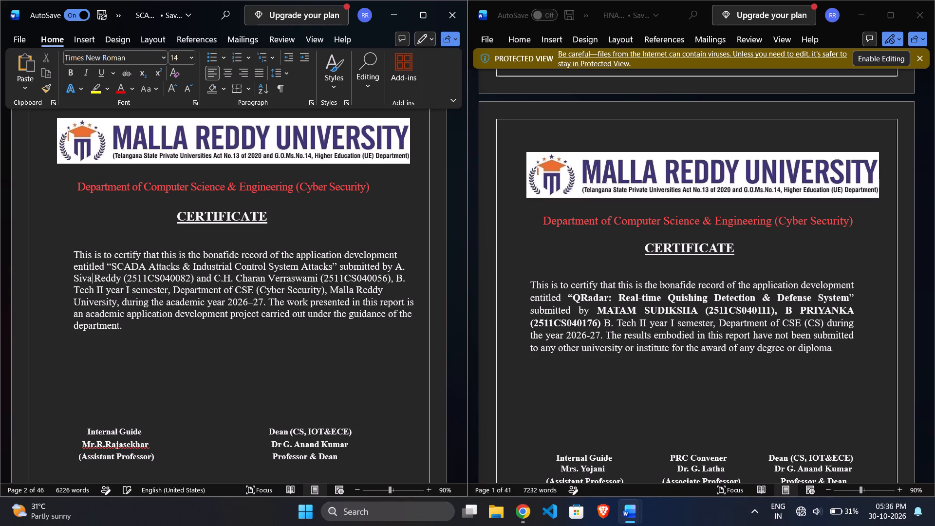
key(BackSpace)
key(BackSpace)
key(BackSpace)
key(BackSpace)
key(BackSpace)
key(BackSpace)
key(BackSpace)
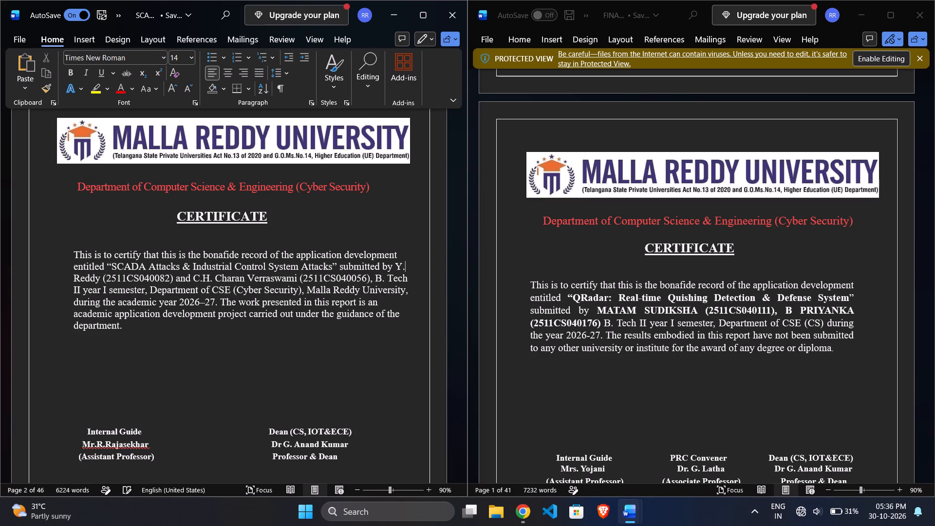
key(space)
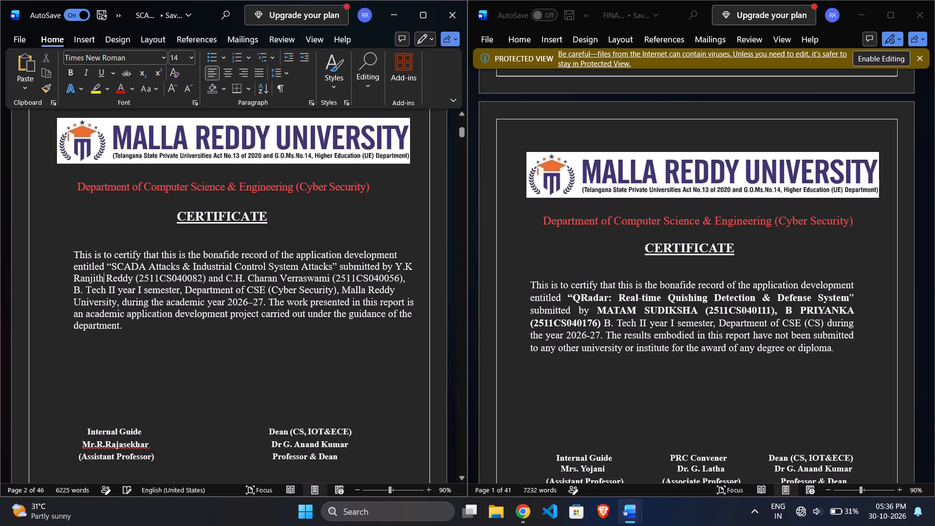
Replace the second student's name in the SCADA certificate paragraph with the full name of the developer whose ID follows.
click(330, 275)
key(BackSpace)
key(BackSpace)
key(BackSpace)
key(BackSpace)
key(BackSpace)
key(BackSpace)
key(BackSpace)
key(BackSpace)
key(BackSpace)
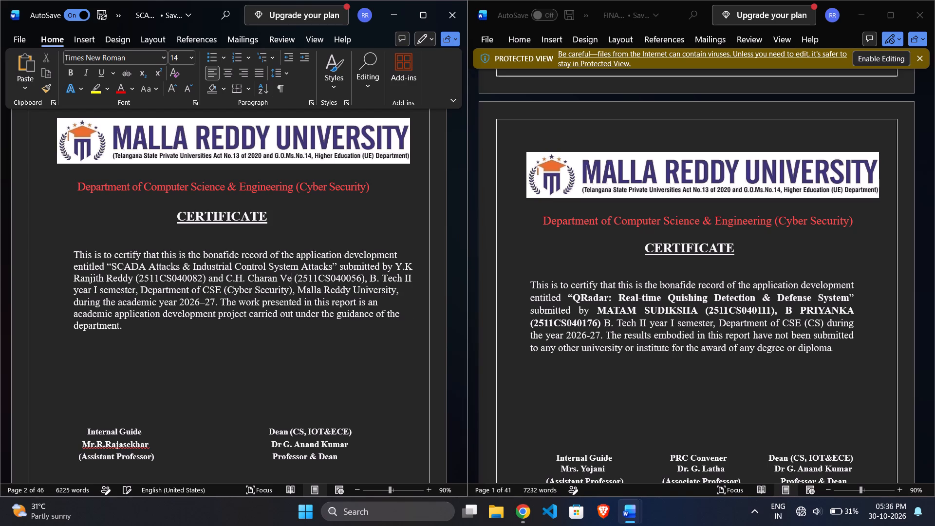
key(BackSpace)
key(BackSpace)
key(BackSpace)
key(BackSpace)
key(BackSpace)
key(BackSpace)
key(BackSpace)
key(BackSpace)
key(BackSpace)
key(BackSpace)
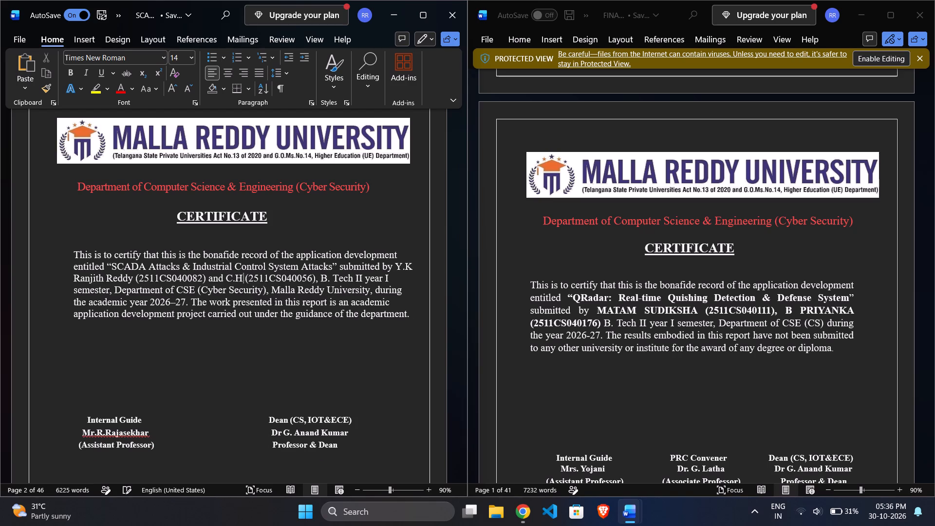
key(BackSpace)
key(BackSpace)
key(BackSpace)
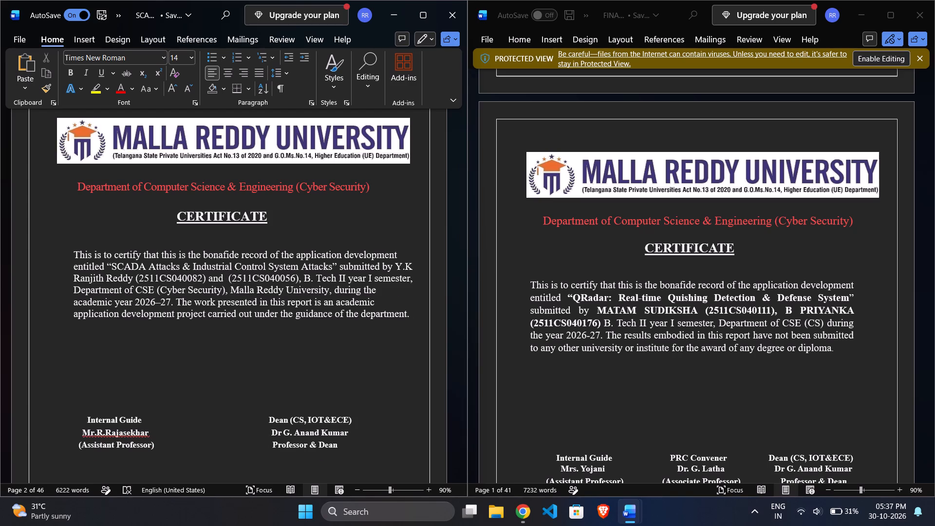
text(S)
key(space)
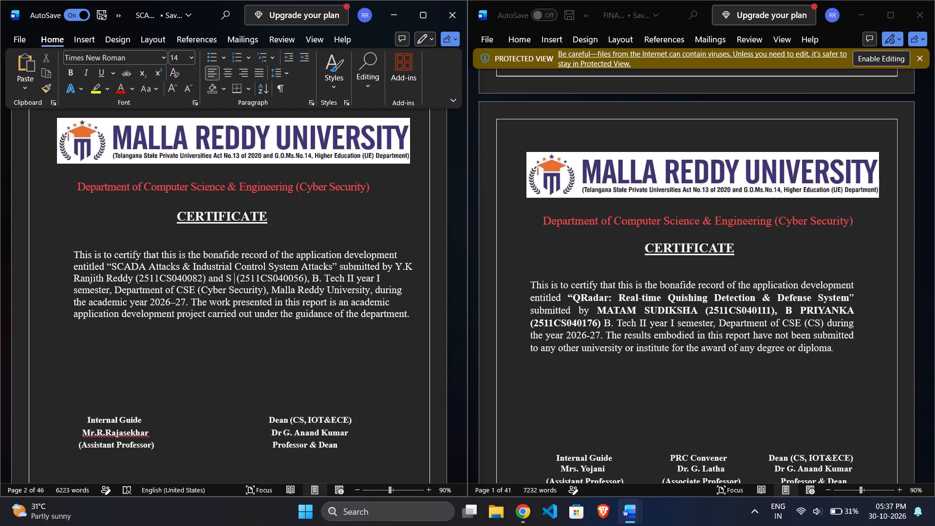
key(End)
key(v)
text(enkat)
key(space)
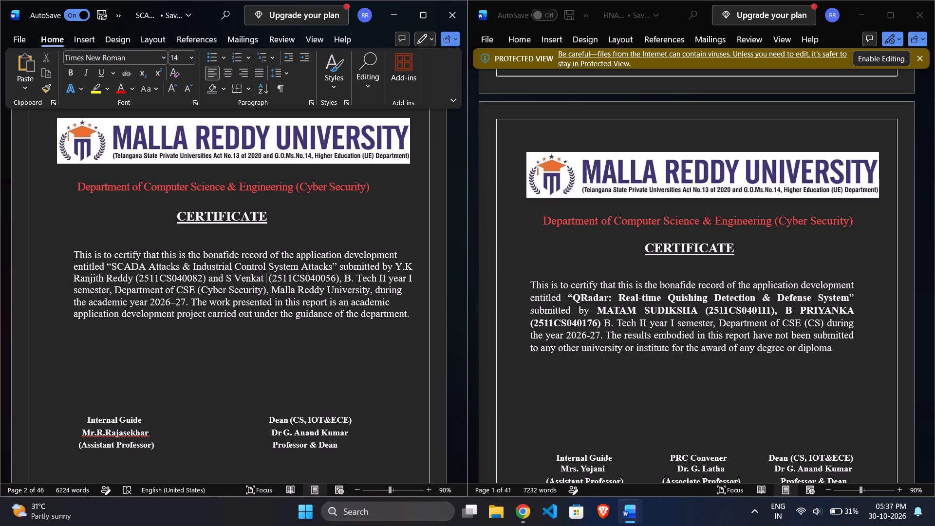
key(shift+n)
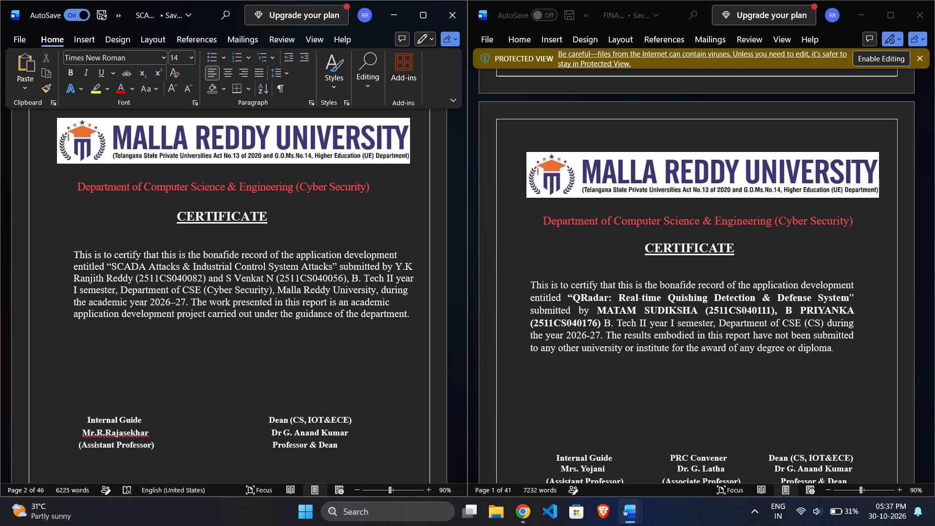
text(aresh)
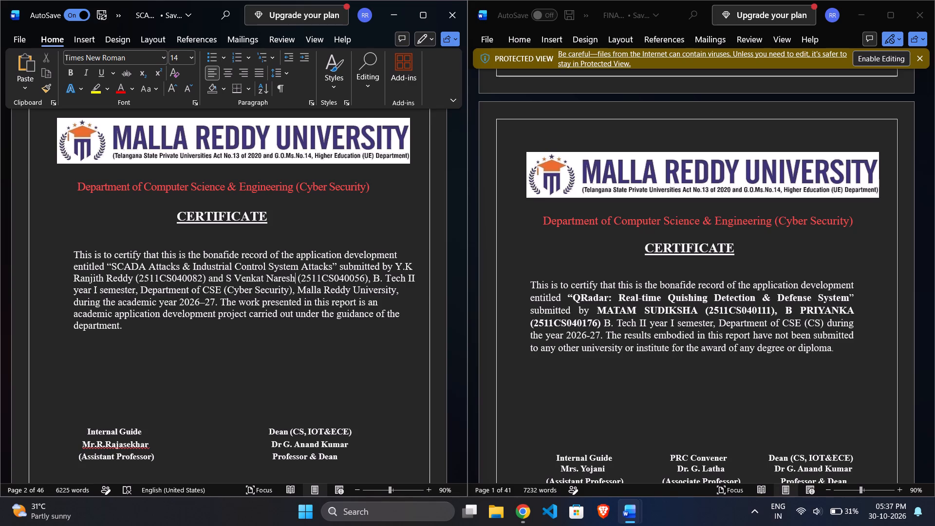
Compare the signature blocks below the certificate paragraphs in the SCADA and QRADAR reports.
scroll(574, 377, down, 1)
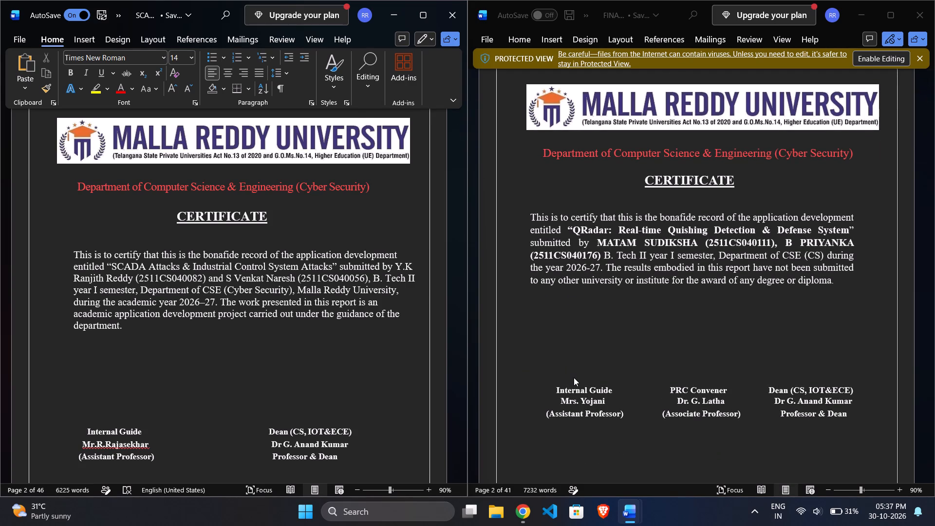
scroll(355, 359, down, 1)
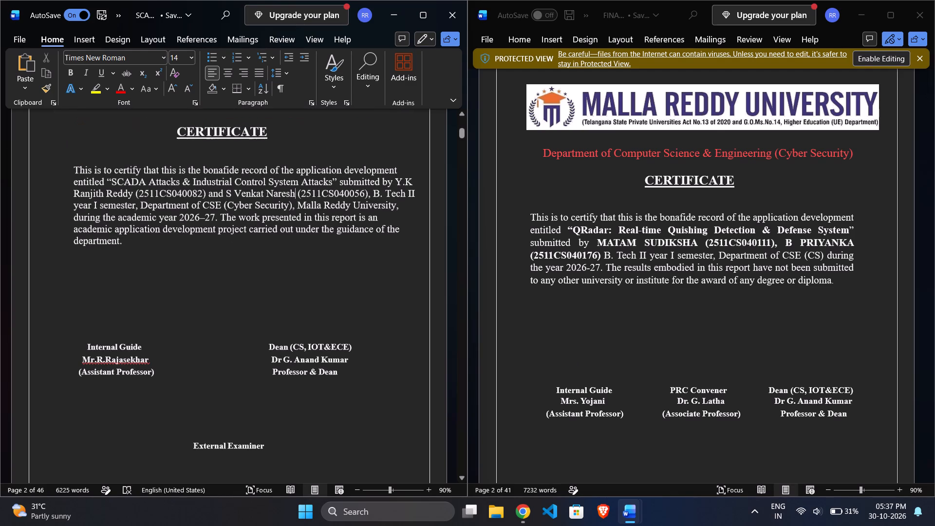
scroll(355, 359, down, 2)
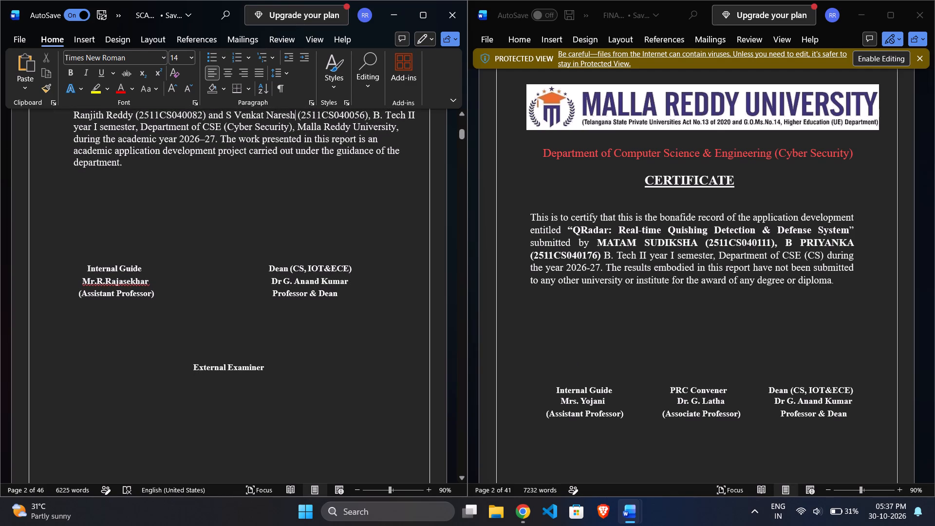
scroll(355, 359, right, 1)
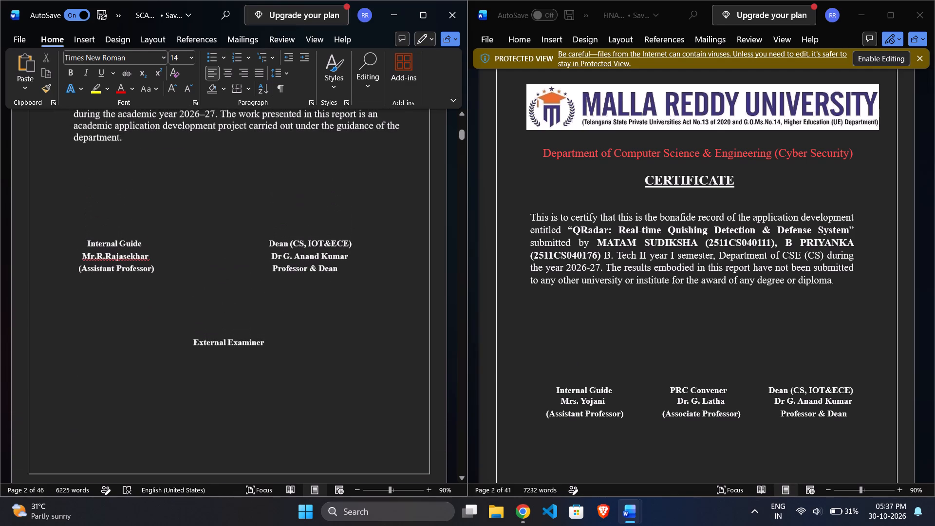
scroll(710, 383, down, 1)
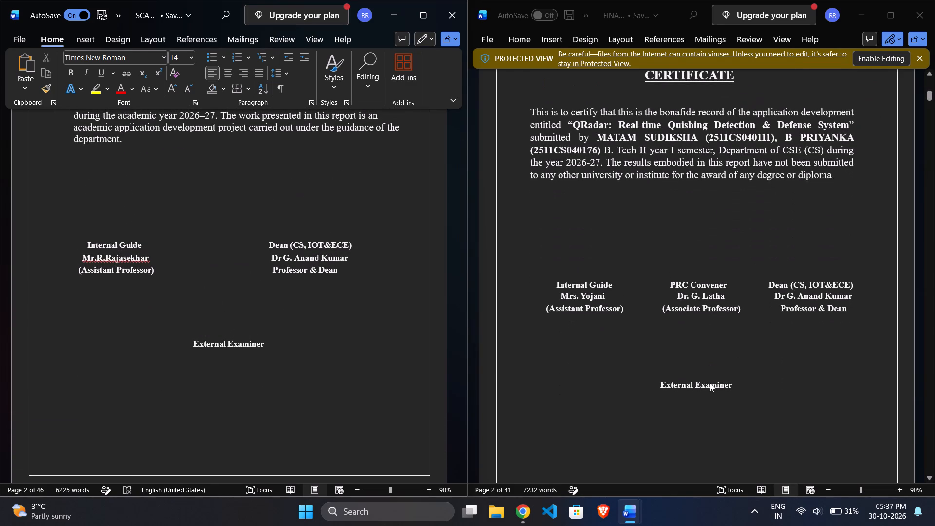
scroll(710, 383, down, 1)
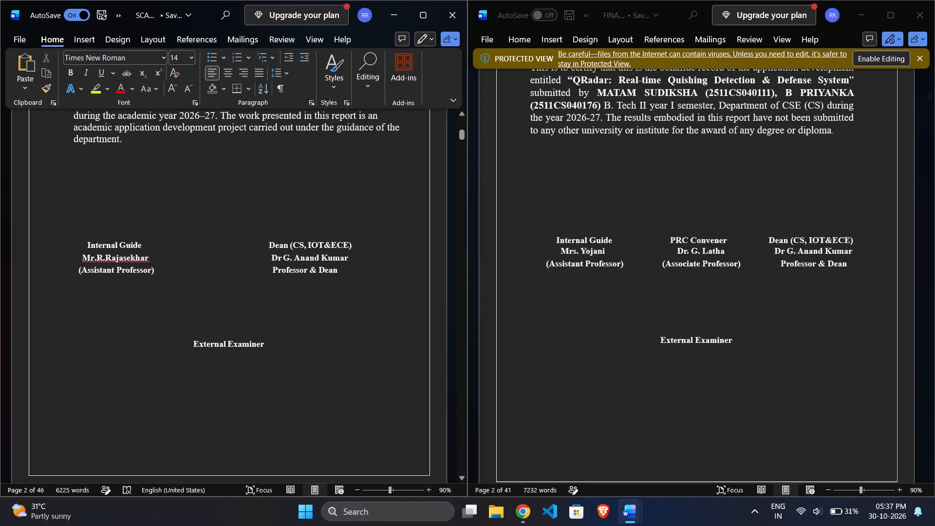
click(363, 252)
click(206, 248)
click(632, 237)
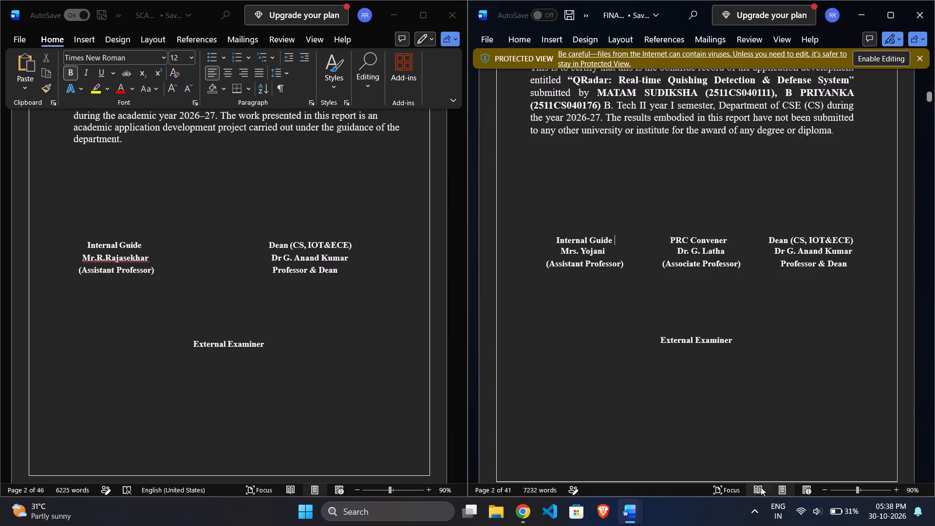
Switch to PowerToys Keyboard Manager, turn on the remapping of 6 to Z, and close it.
click(752, 511)
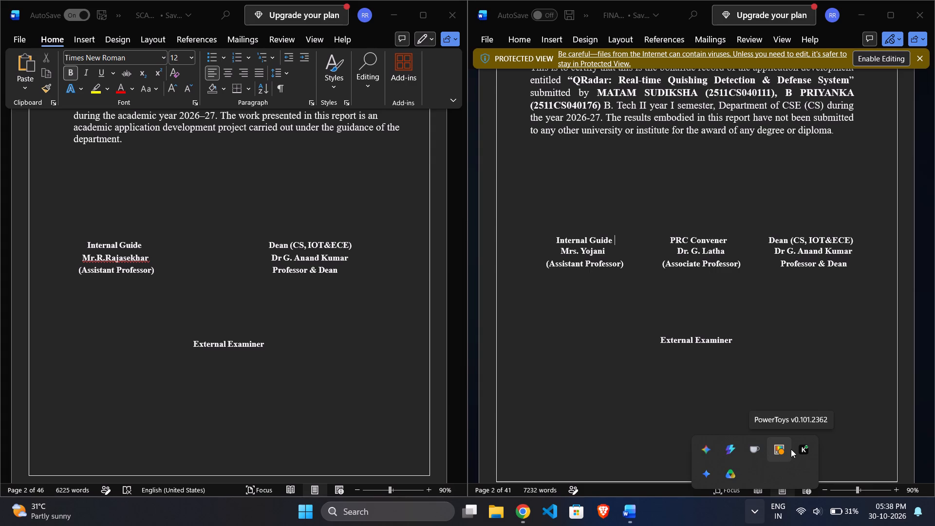
click(791, 449)
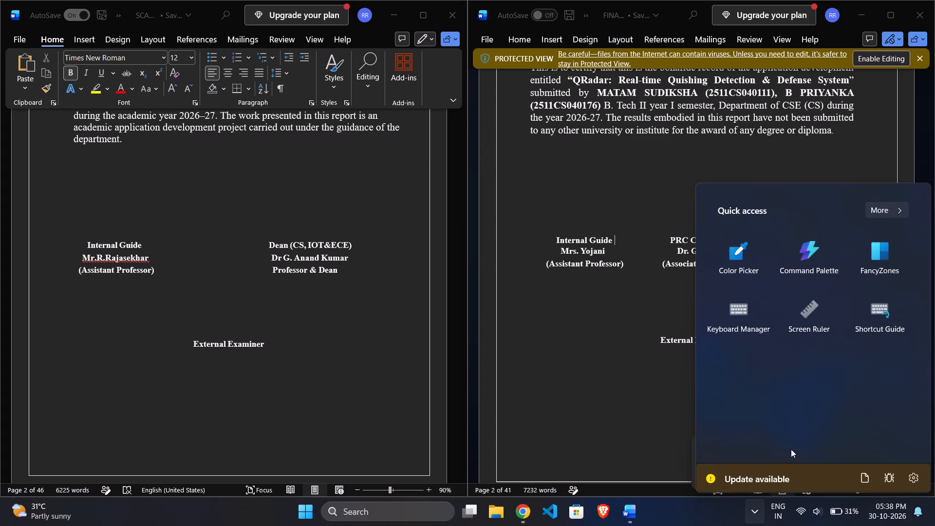
click(739, 329)
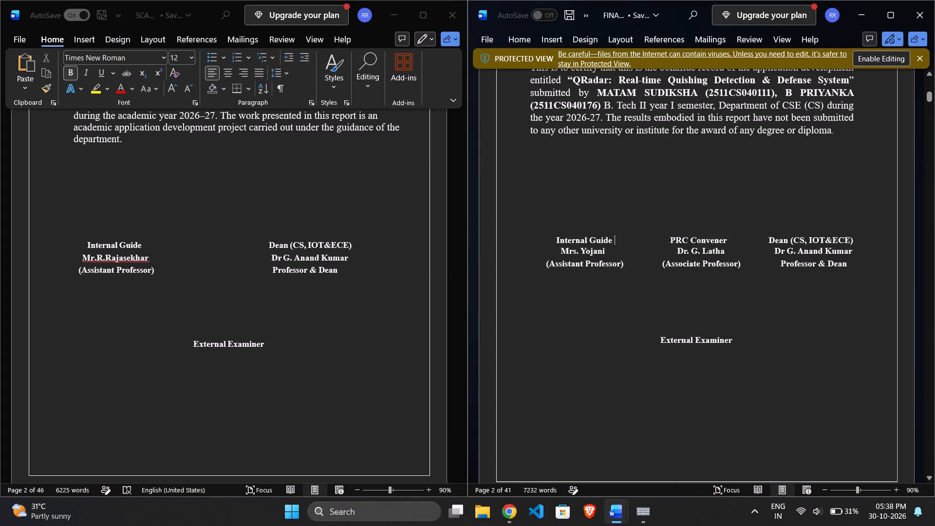
click(636, 521)
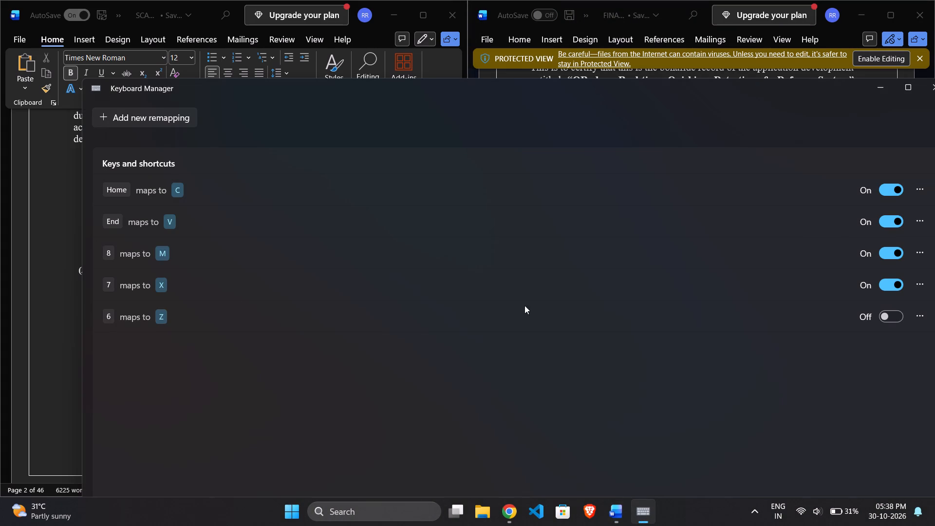
click(891, 318)
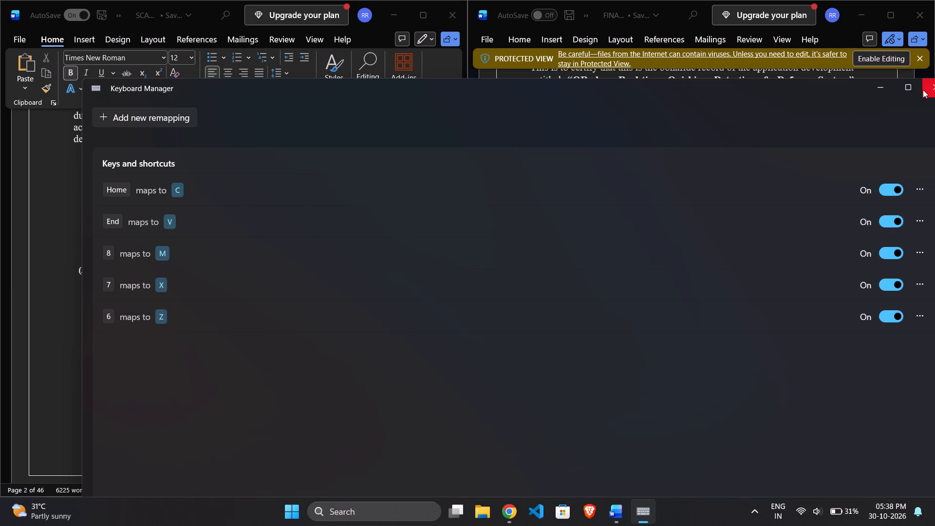
click(923, 90)
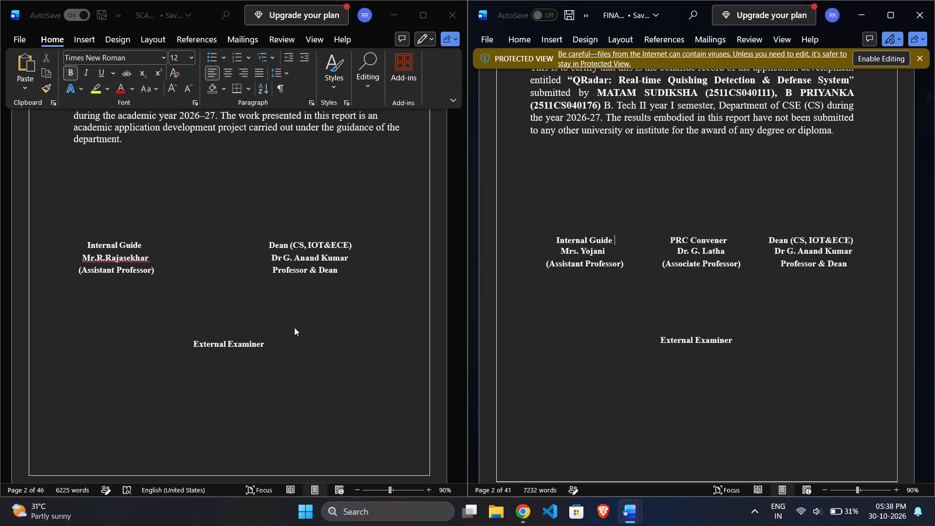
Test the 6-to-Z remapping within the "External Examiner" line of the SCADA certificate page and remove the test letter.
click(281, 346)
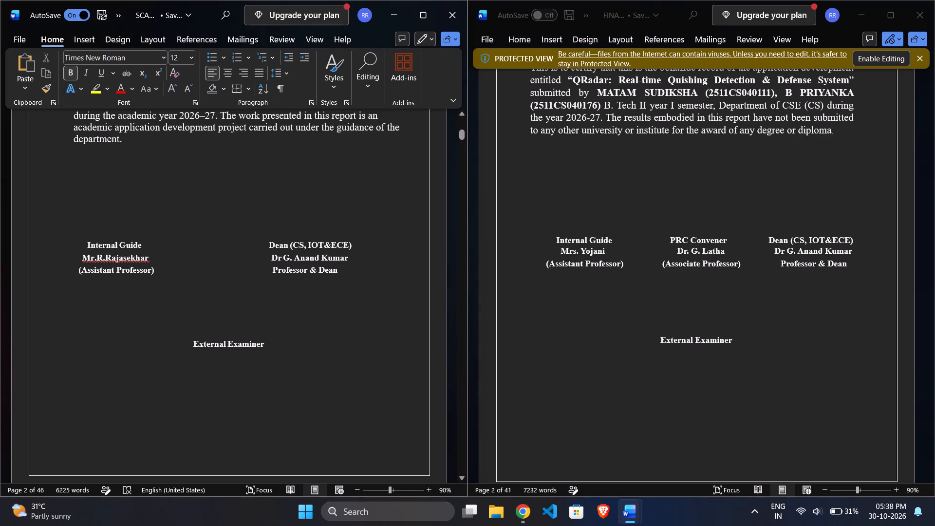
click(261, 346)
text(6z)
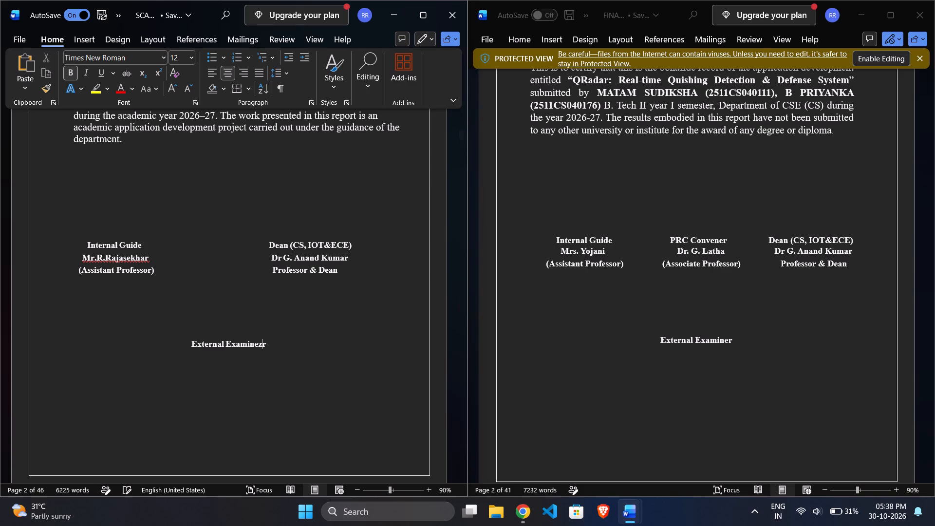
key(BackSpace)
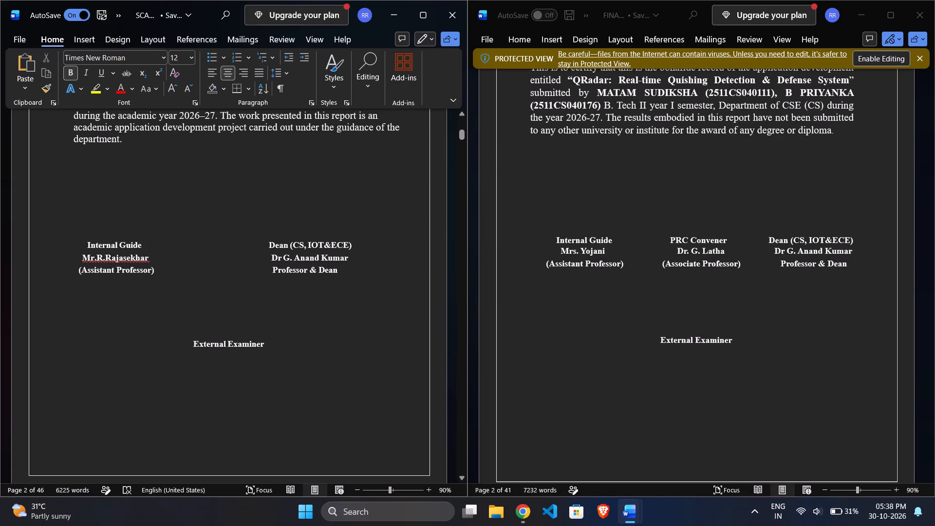
Delete the three-line Internal Guide and Dean signature block above "External Examiner" on the SCADA report's certificate page.
drag(72, 236, 218, 267)
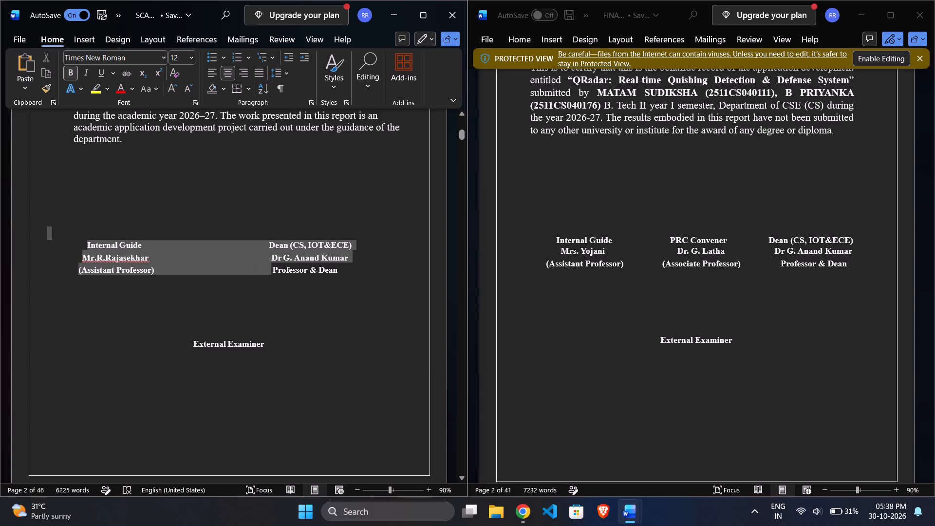
drag(218, 267, 296, 278)
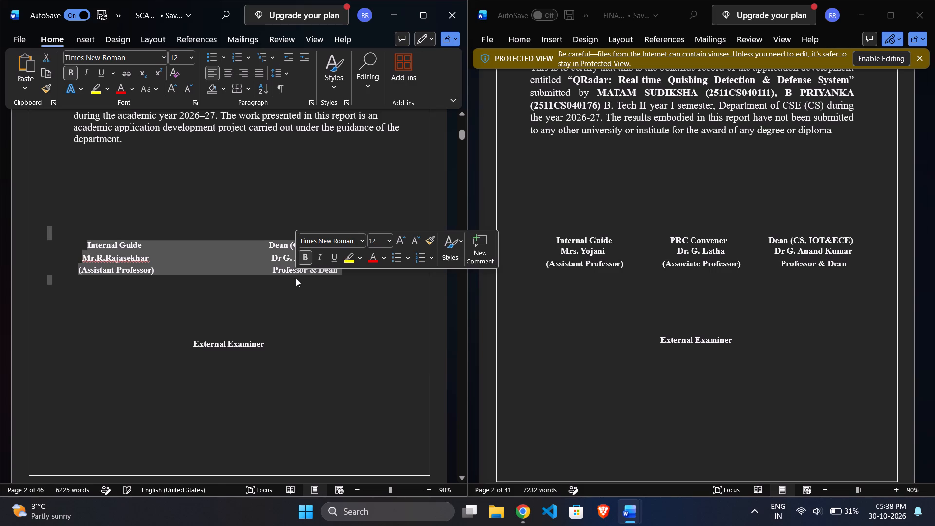
key(BackSpace)
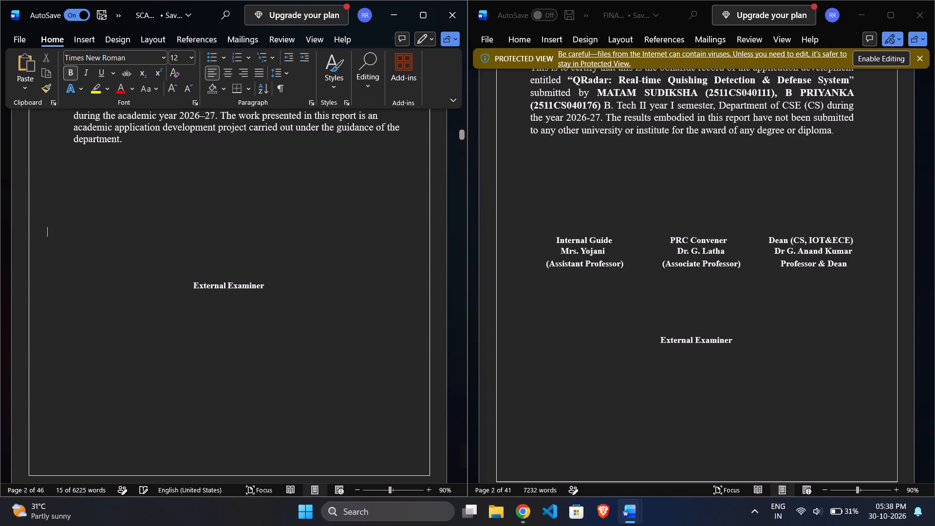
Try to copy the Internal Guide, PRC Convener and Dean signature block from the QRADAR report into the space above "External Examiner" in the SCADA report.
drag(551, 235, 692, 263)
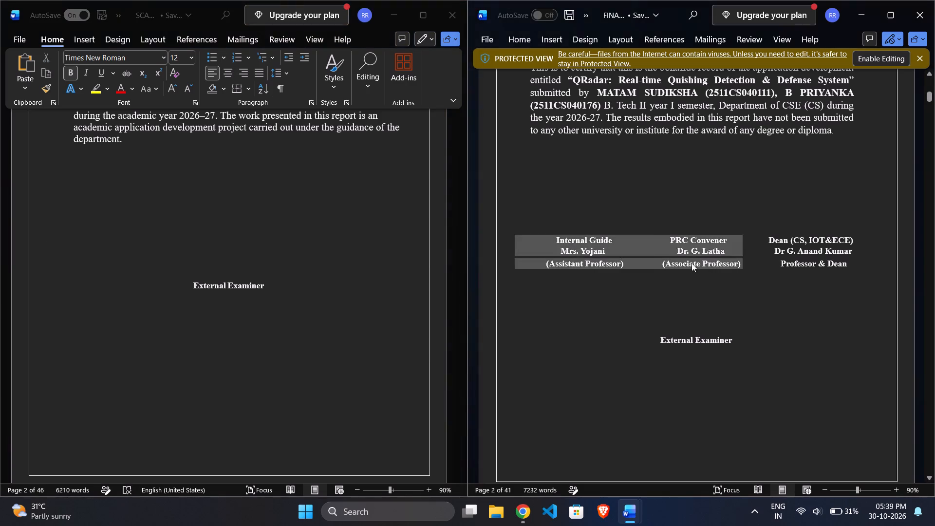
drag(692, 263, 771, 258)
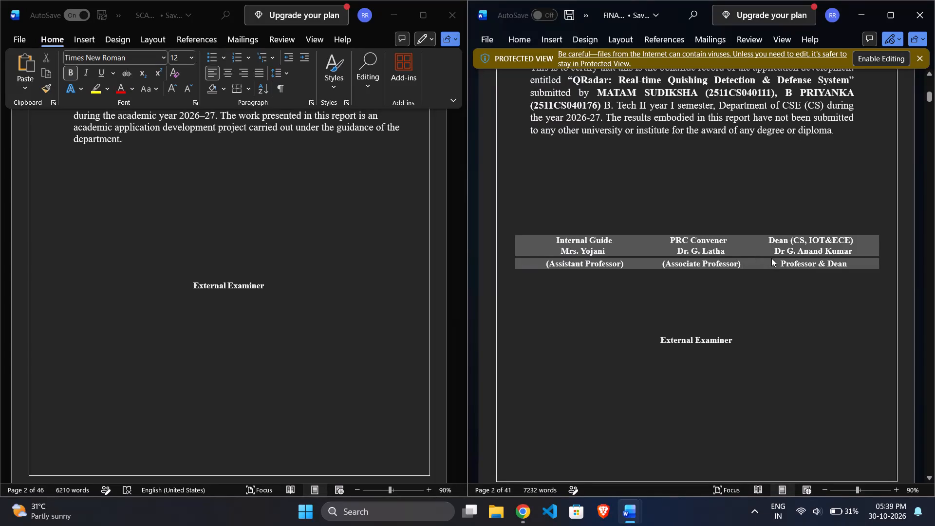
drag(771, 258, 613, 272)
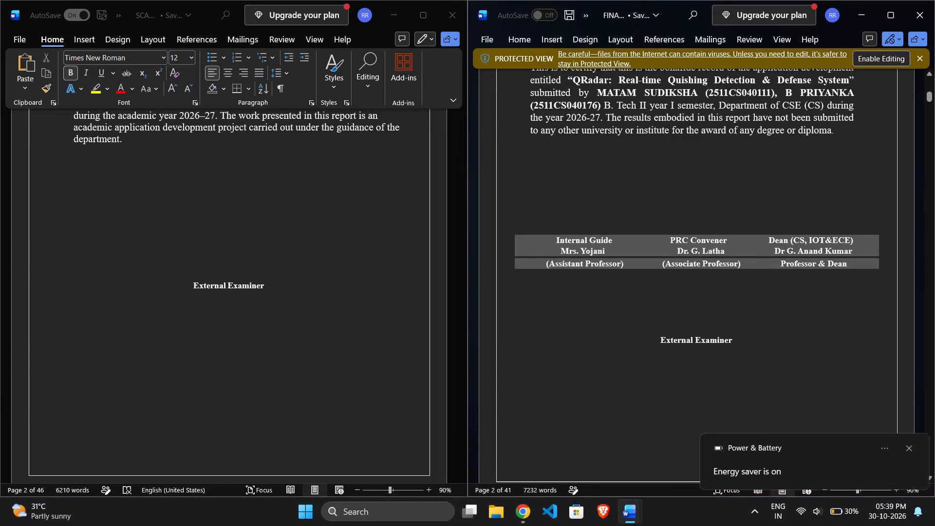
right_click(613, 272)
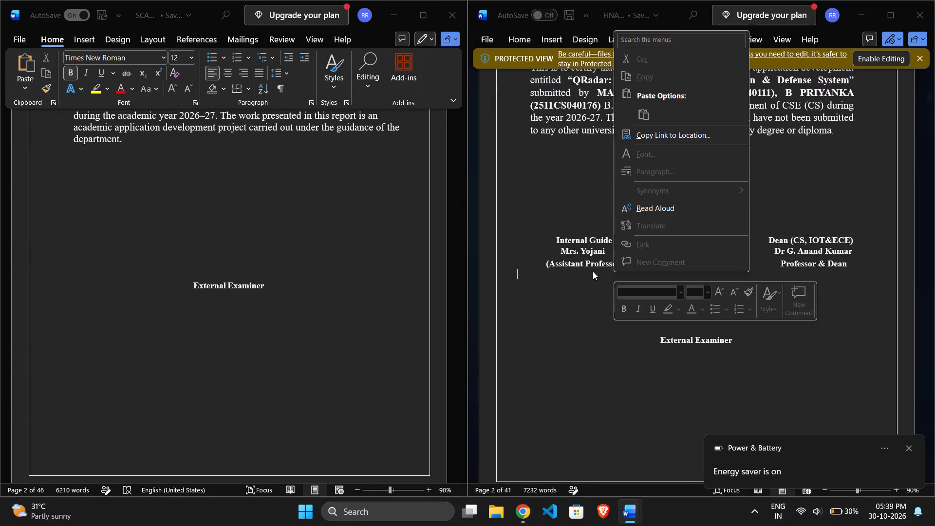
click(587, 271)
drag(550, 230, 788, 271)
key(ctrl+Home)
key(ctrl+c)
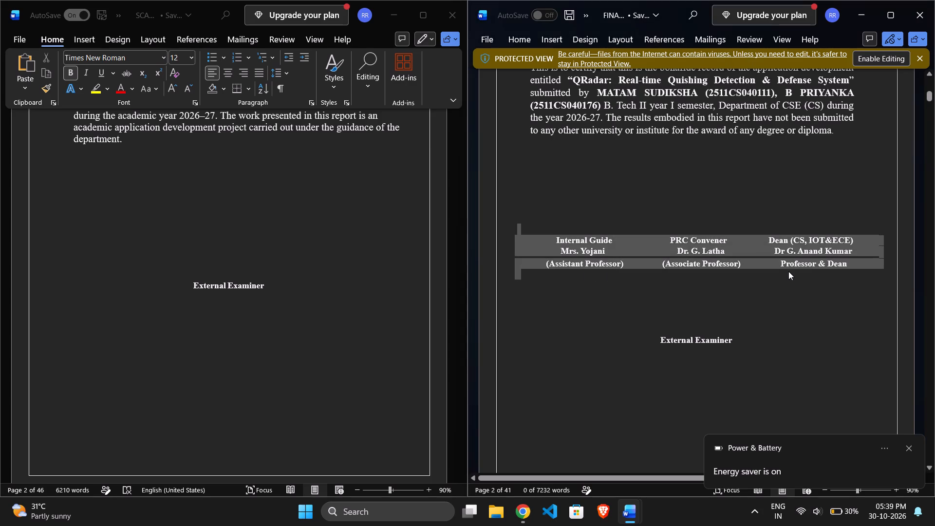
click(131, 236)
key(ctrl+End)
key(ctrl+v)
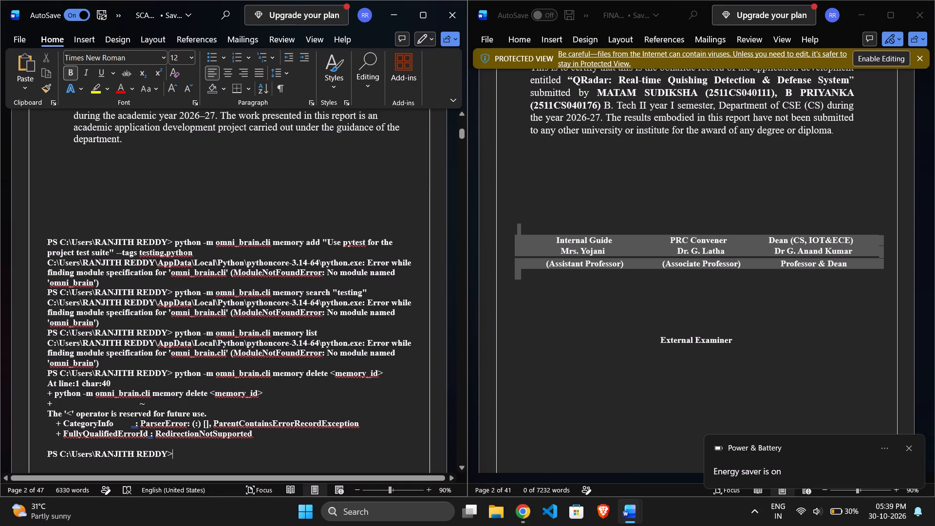
Undo the paste and the earlier deletion of the Internal Guide and Dean signature block on the SCADA report's certificate page.
key(ctrl+6)
key(ctrl+z)
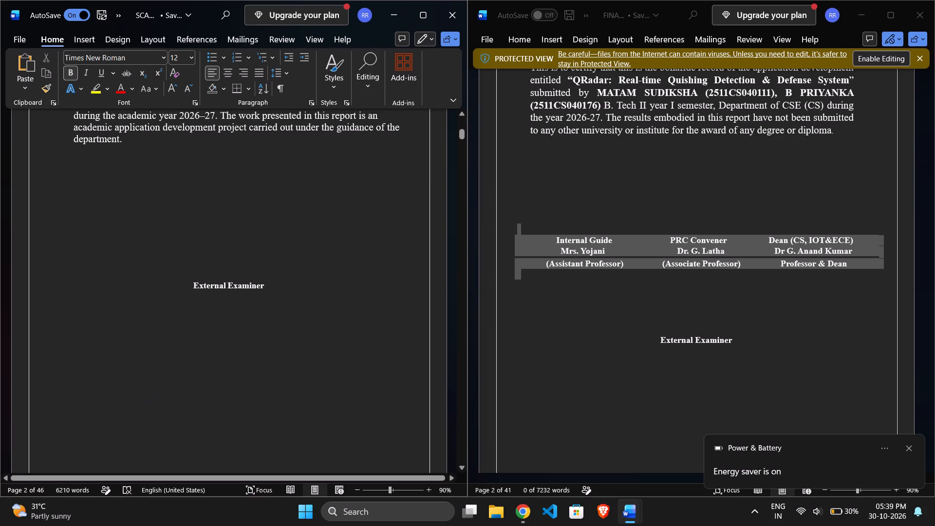
key(ctrl+6)
key(ctrl+z)
click(244, 319)
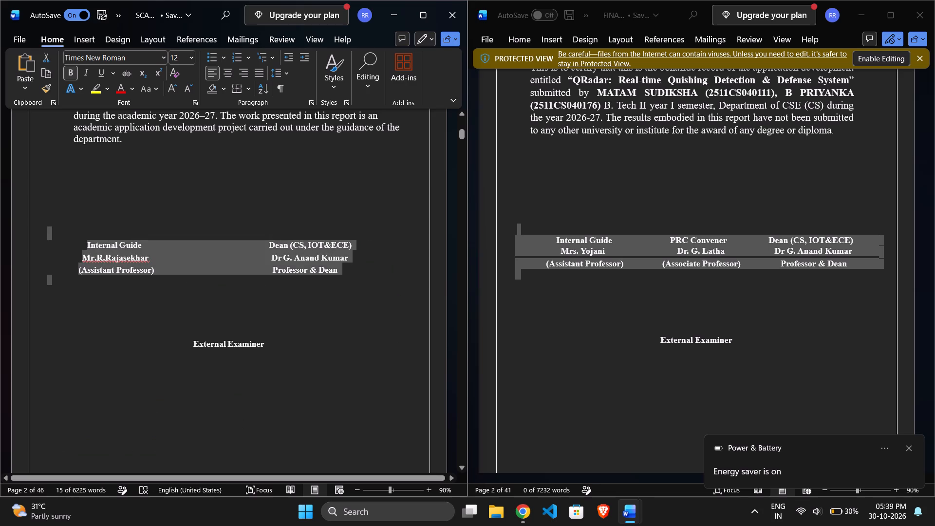
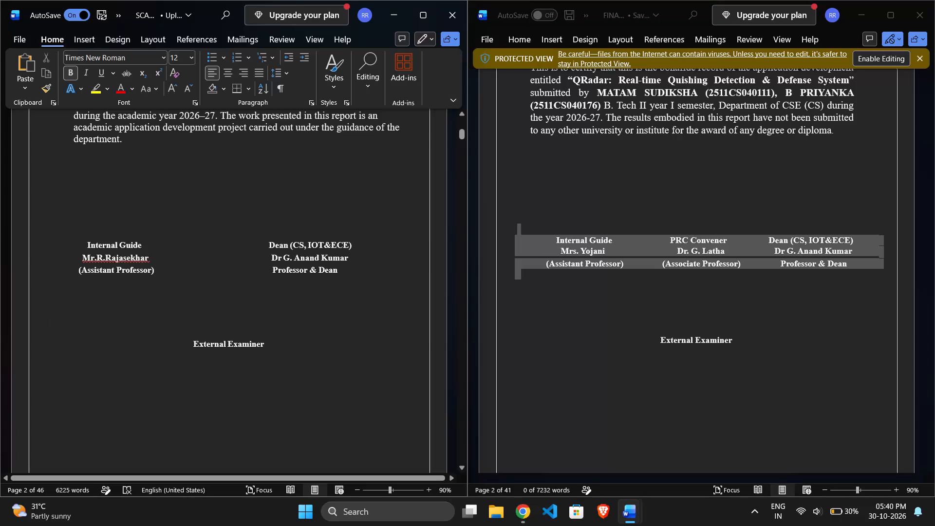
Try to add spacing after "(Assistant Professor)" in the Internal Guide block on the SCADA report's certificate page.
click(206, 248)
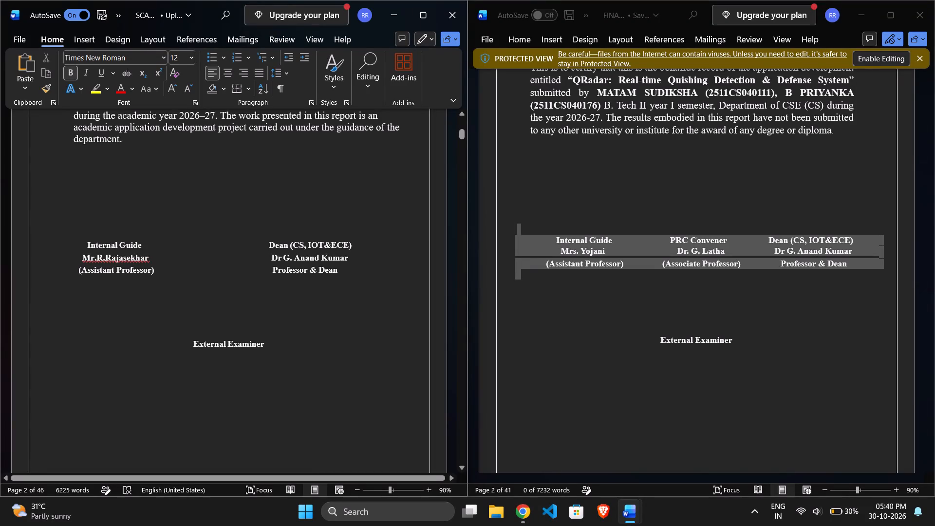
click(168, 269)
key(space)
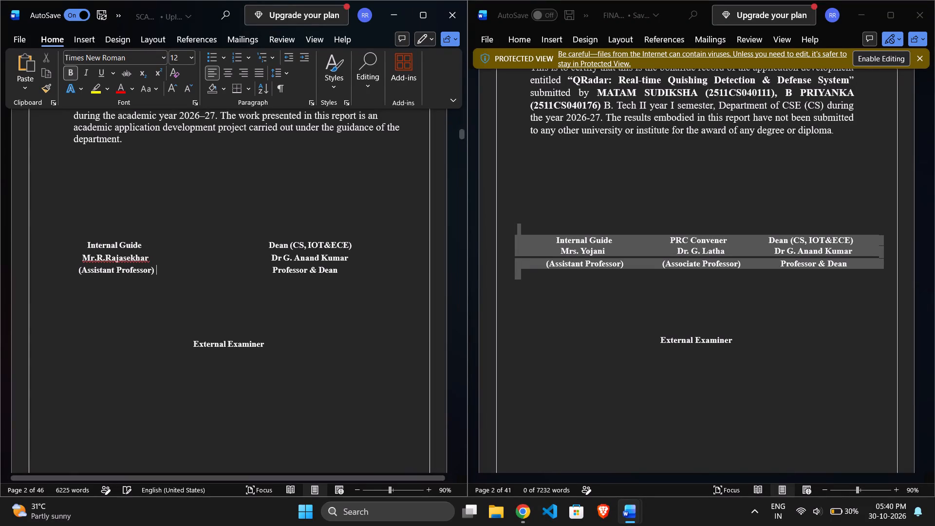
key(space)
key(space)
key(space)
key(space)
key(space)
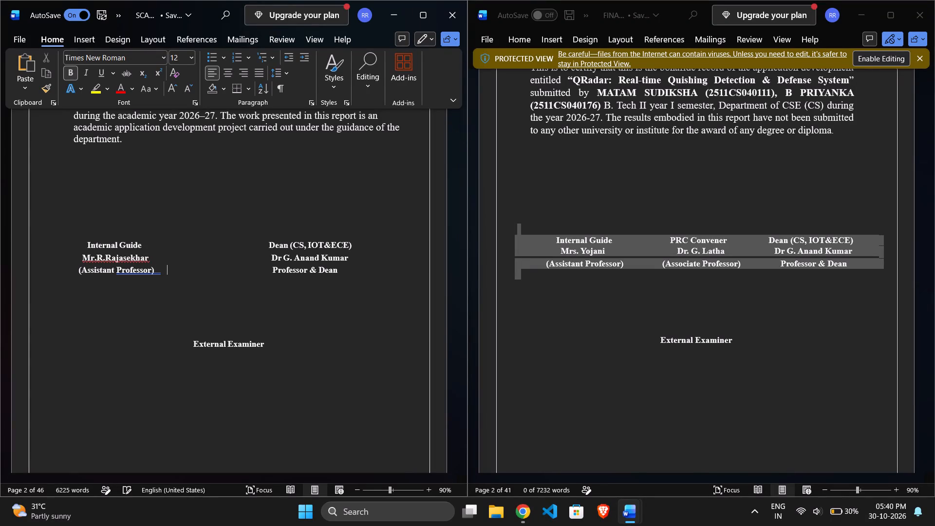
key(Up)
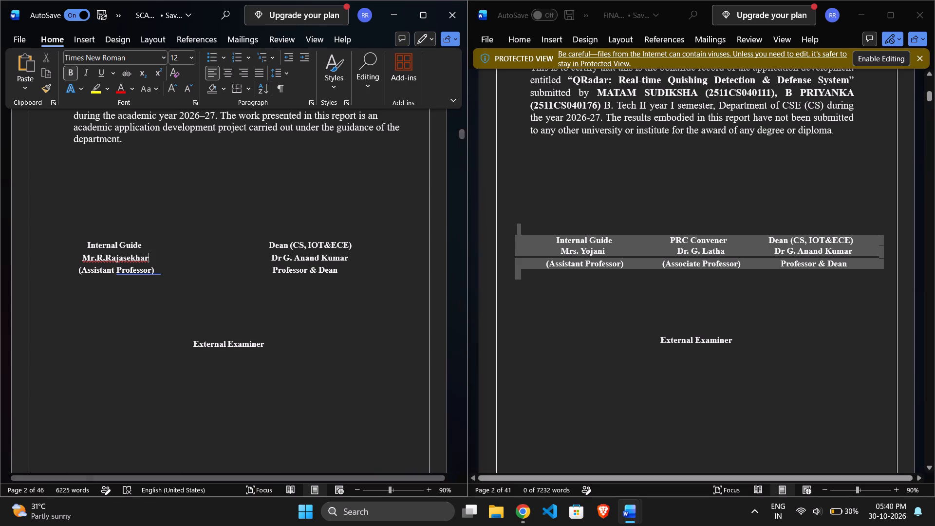
Enable editing in the QRADAR report and restore it beside the SCADA report, showing its certificate signature block.
click(580, 295)
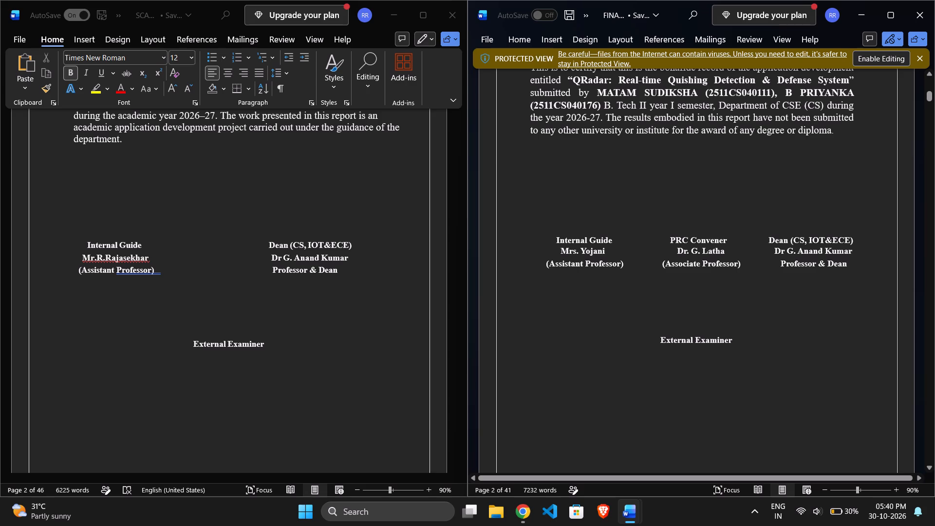
click(877, 55)
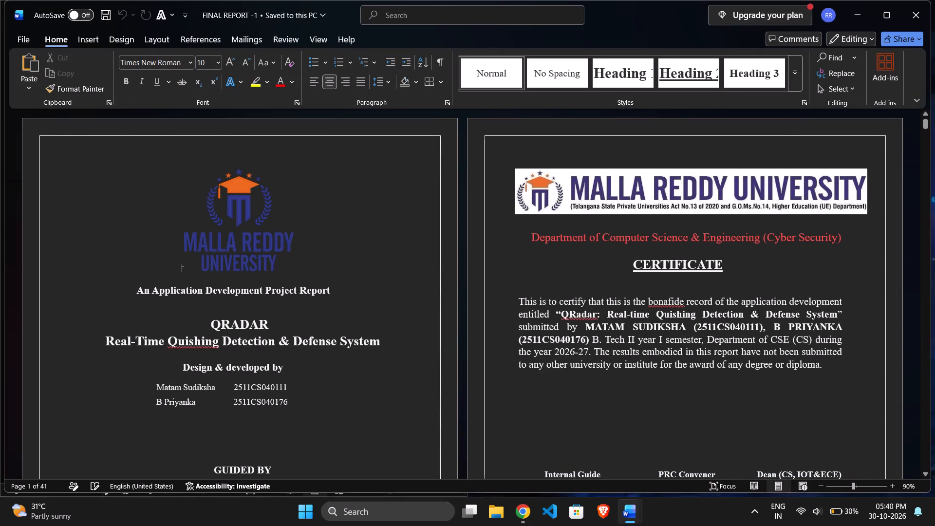
scroll(699, 287, down, 7)
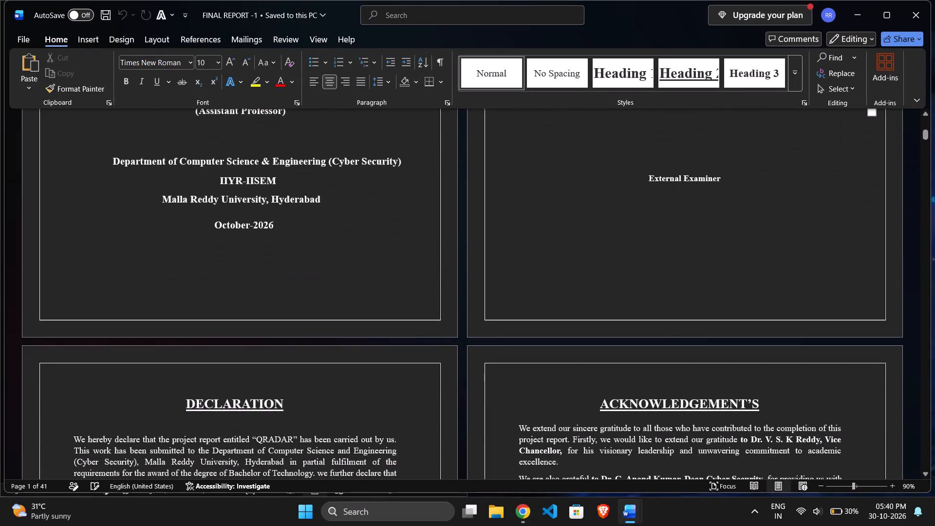
scroll(699, 287, up, 4)
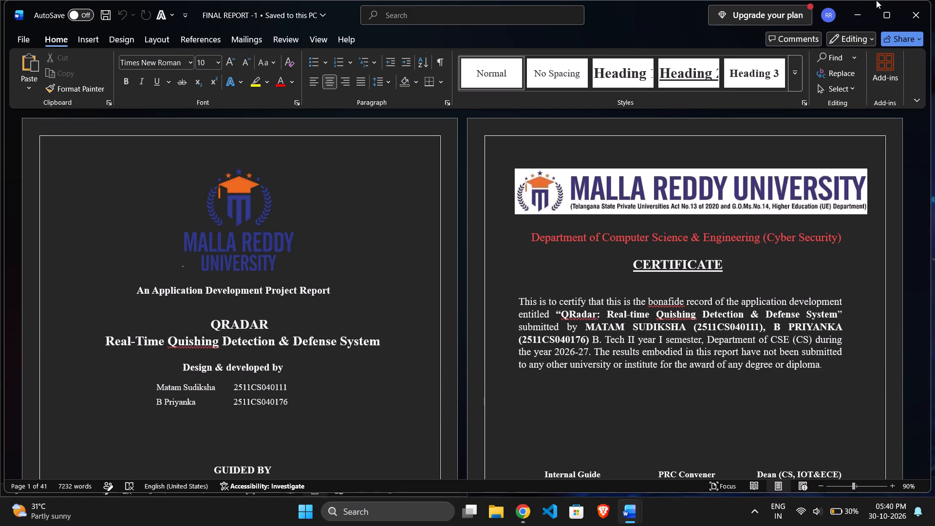
click(835, 89)
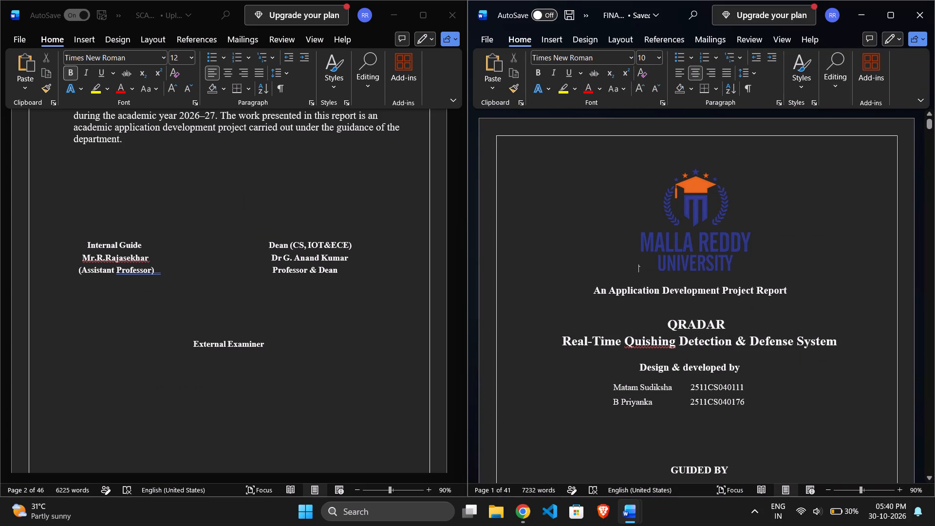
scroll(550, 308, down, 6)
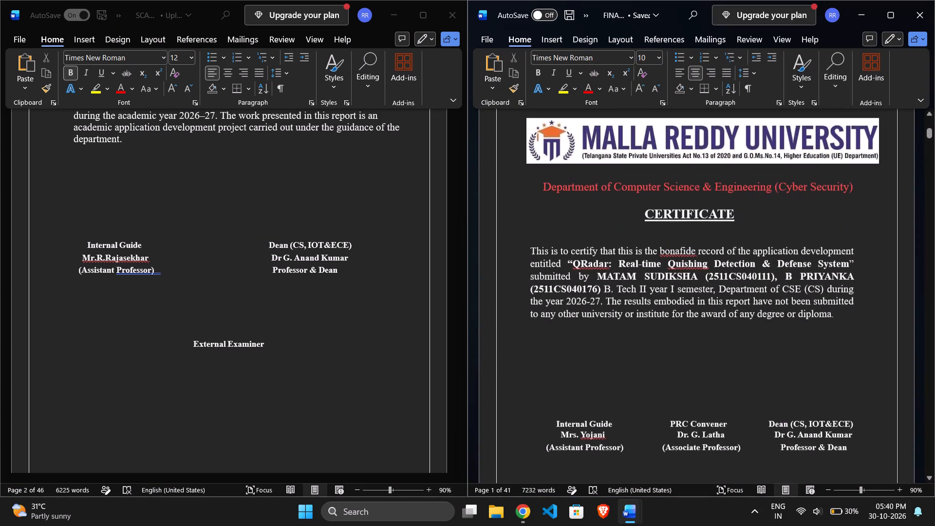
scroll(550, 308, down, 5)
scroll(550, 308, up, 1)
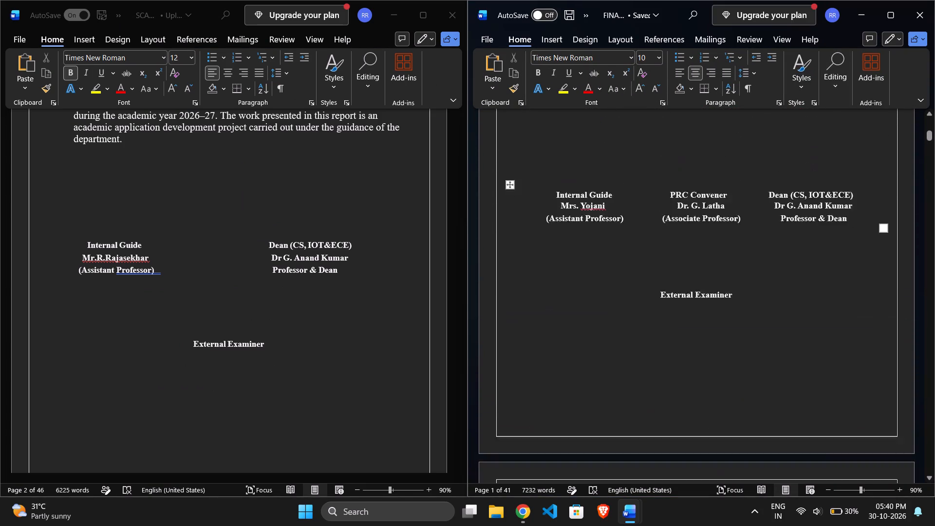
scroll(550, 308, up, 1)
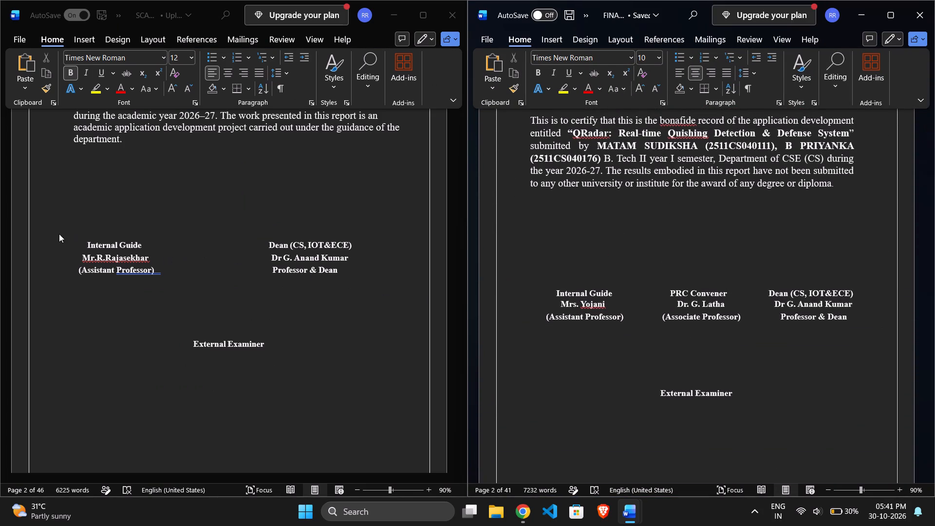
Delete the Internal Guide and Dean signature block above "External Examiner" on the SCADA report's certificate page.
drag(59, 234, 79, 240)
drag(79, 240, 342, 276)
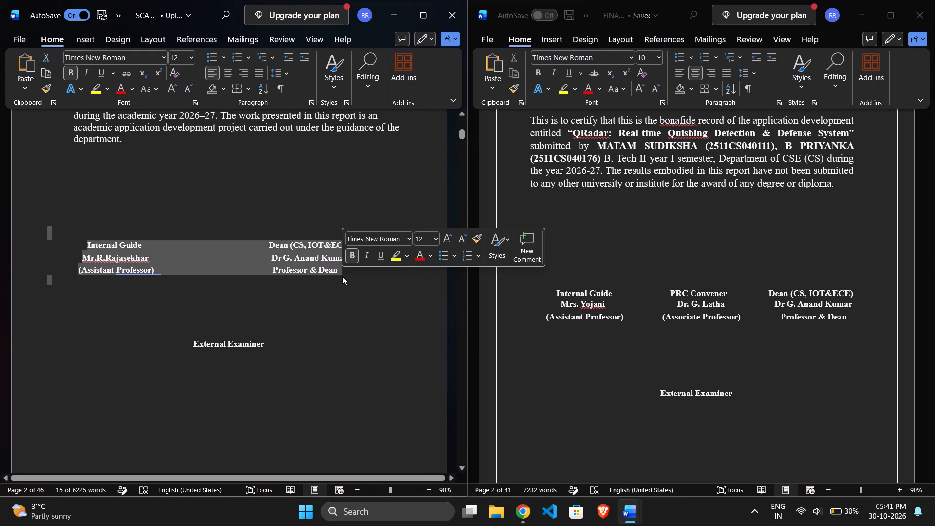
key(BackSpace)
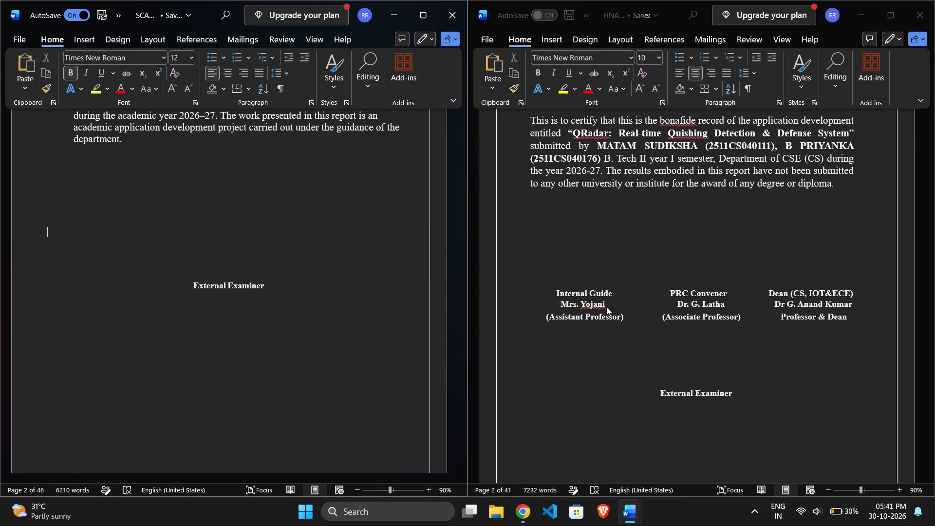
Copy the Internal Guide, PRC Convener and Dean signature block from the QRADAR certificate into the space above "External Examiner" in the SCADA report.
drag(552, 290, 691, 315)
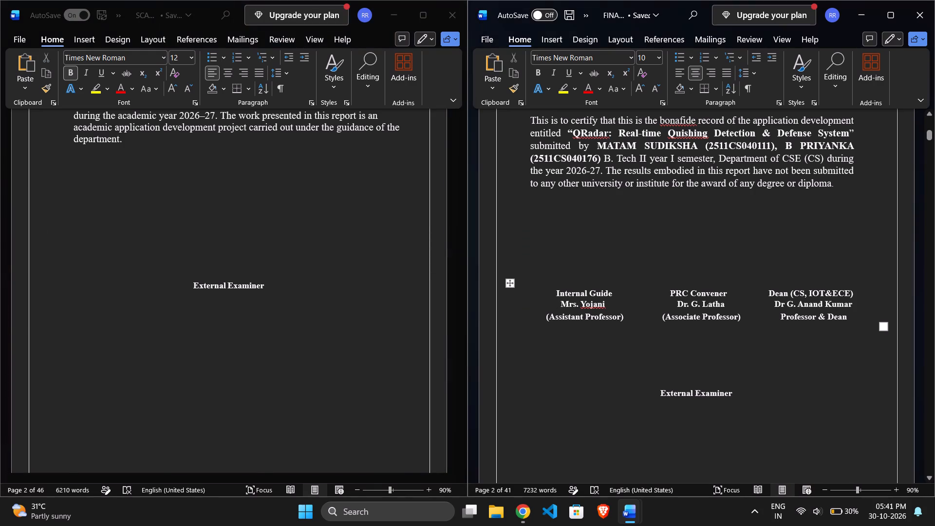
drag(691, 315, 550, 295)
drag(540, 287, 796, 327)
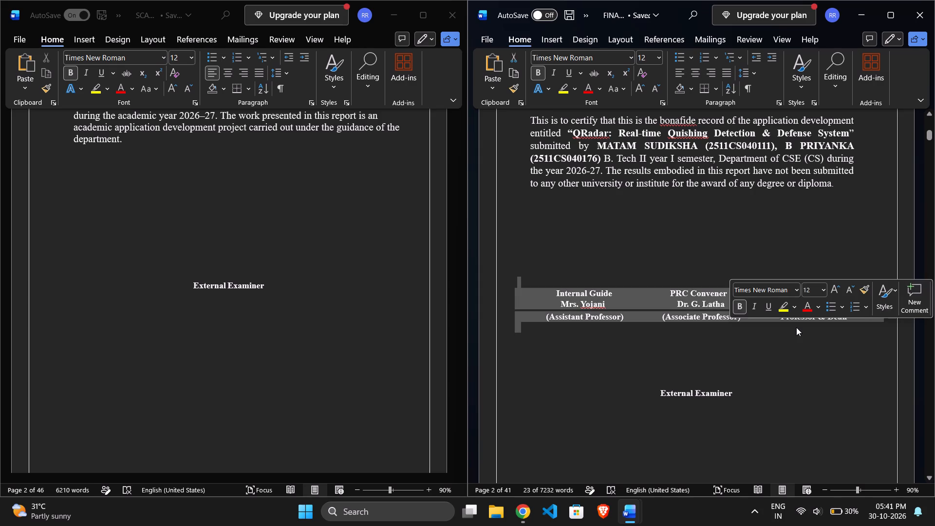
key(ctrl+Home)
key(ctrl+c)
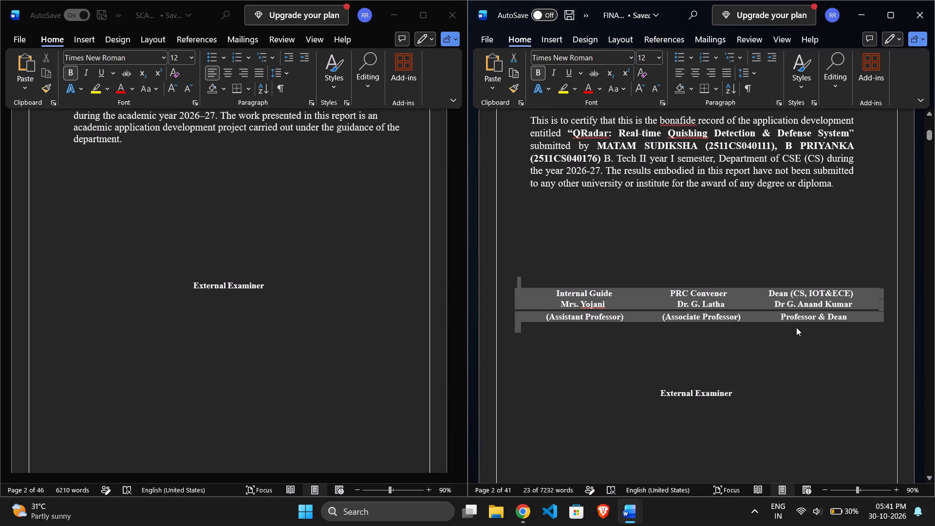
click(112, 246)
key(ctrl+End)
key(ctrl+v)
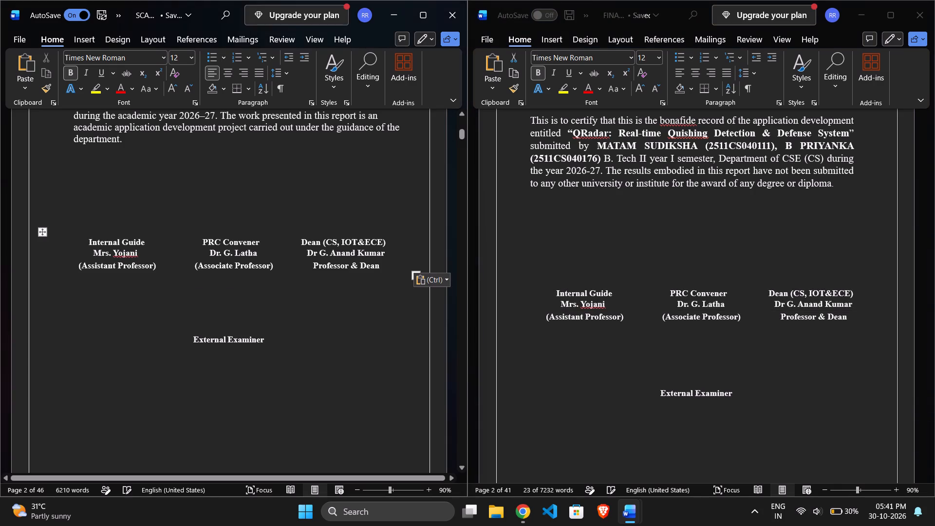
click(328, 413)
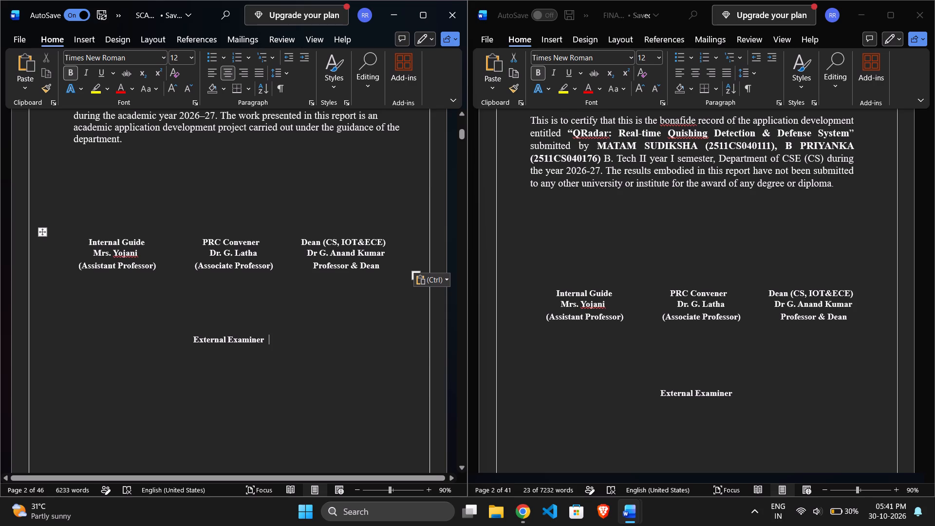
Replace the Internal Guide's name after "Mrs." in the SCADA signature block with the guide's name given on the SCADA cover page.
click(139, 253)
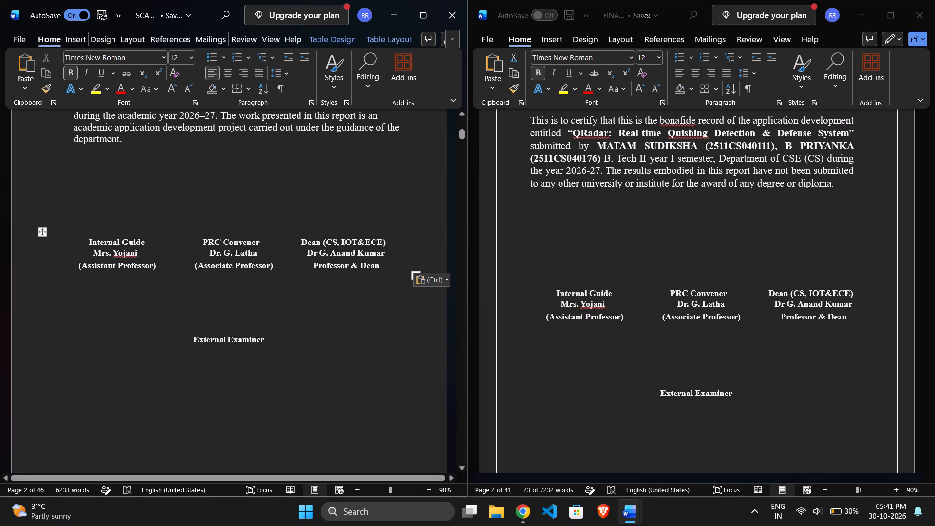
scroll(516, 221, up, 5)
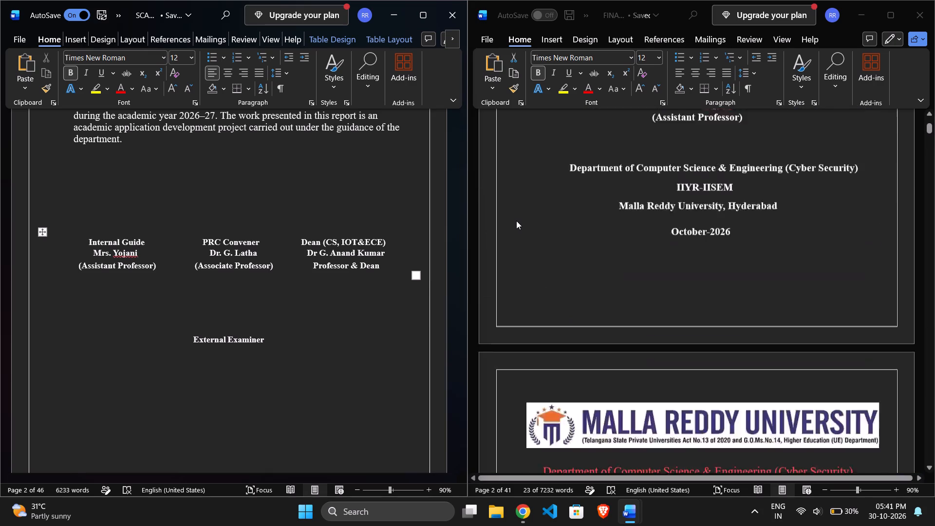
scroll(516, 221, up, 1)
scroll(516, 221, down, 4)
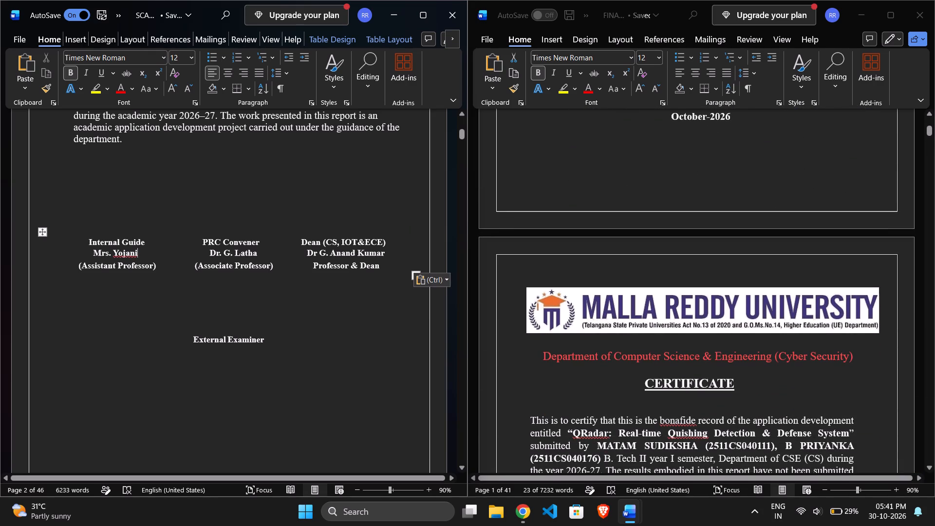
key(BackSpace)
key(BackSpace)
key(BackSpace)
key(BackSpace)
key(BackSpace)
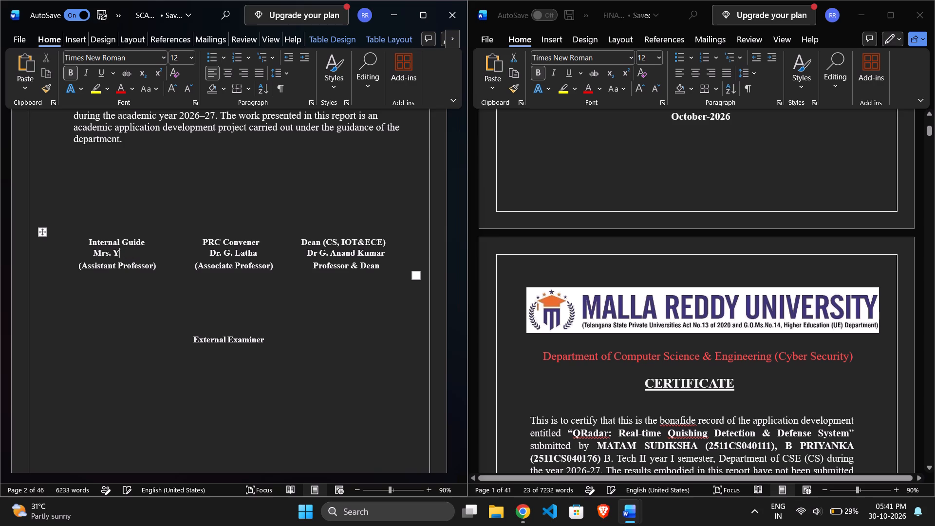
key(BackSpace)
scroll(163, 286, up, 5)
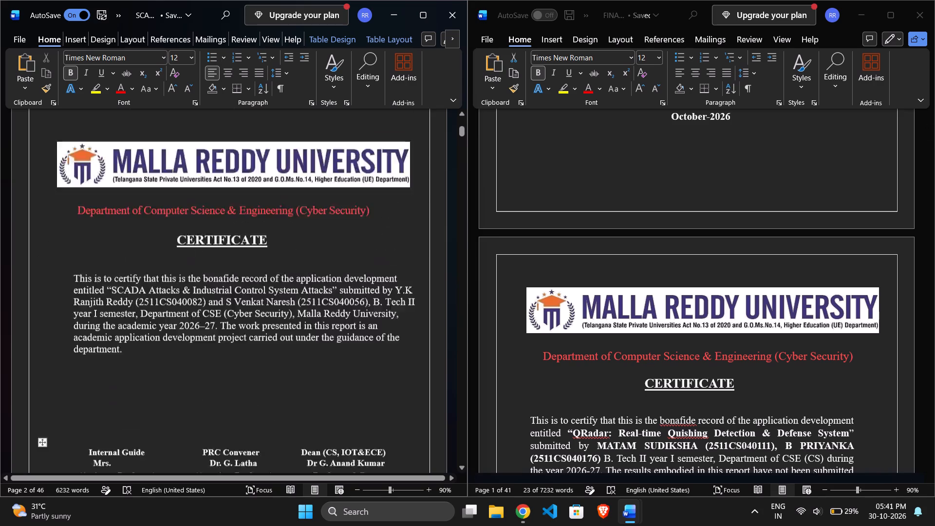
scroll(163, 286, up, 1)
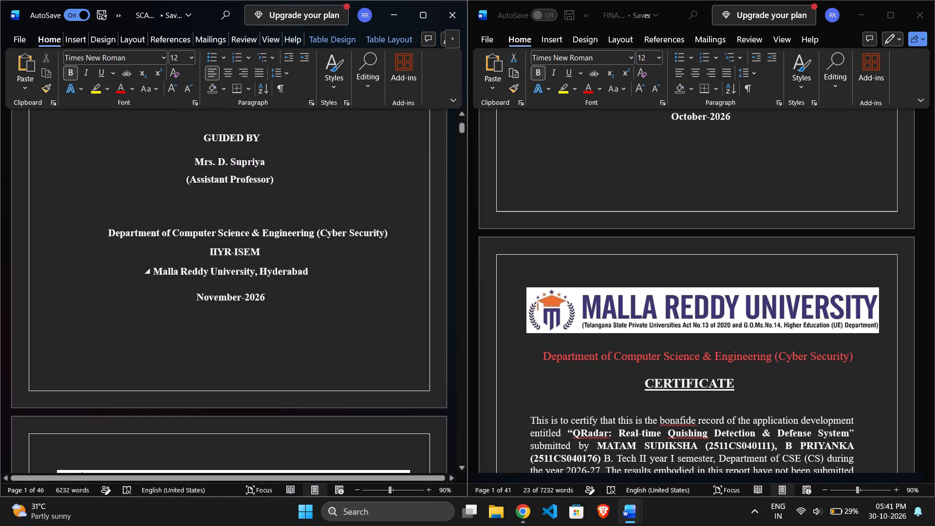
scroll(163, 286, down, 8)
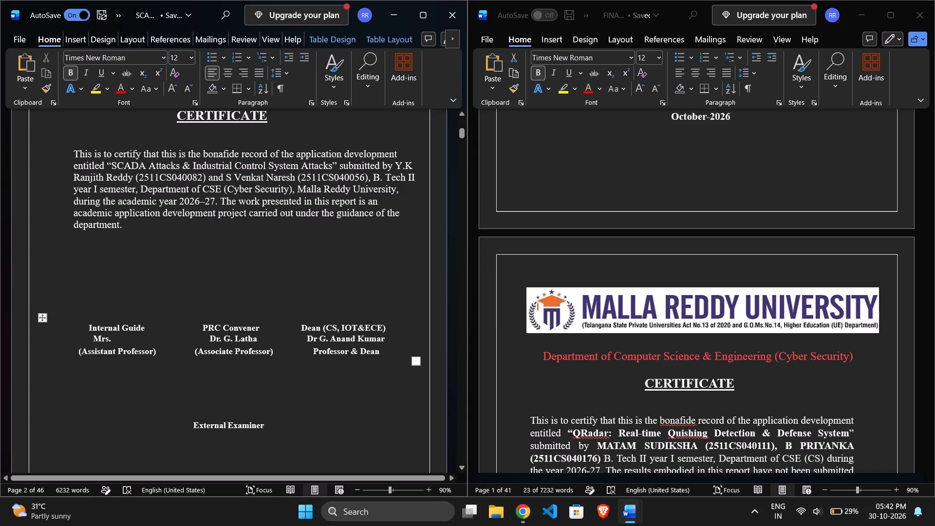
key(d)
text(.)
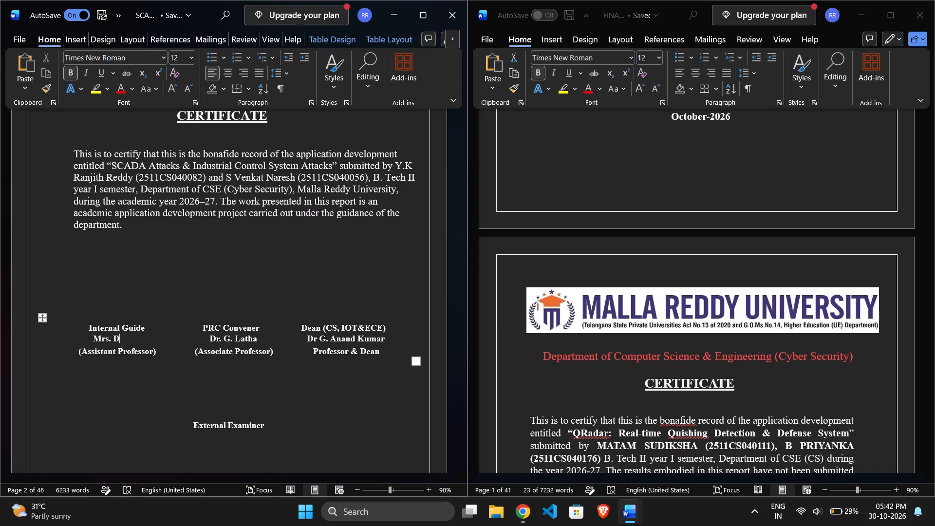
key(space)
key(s)
text(upriya)
Insert a blank line between the declaration paragraph and "Place:HYD" on the SCADA report's Declaration page, matching the QRADAR layout.
scroll(352, 421, down, 2)
scroll(610, 397, down, 4)
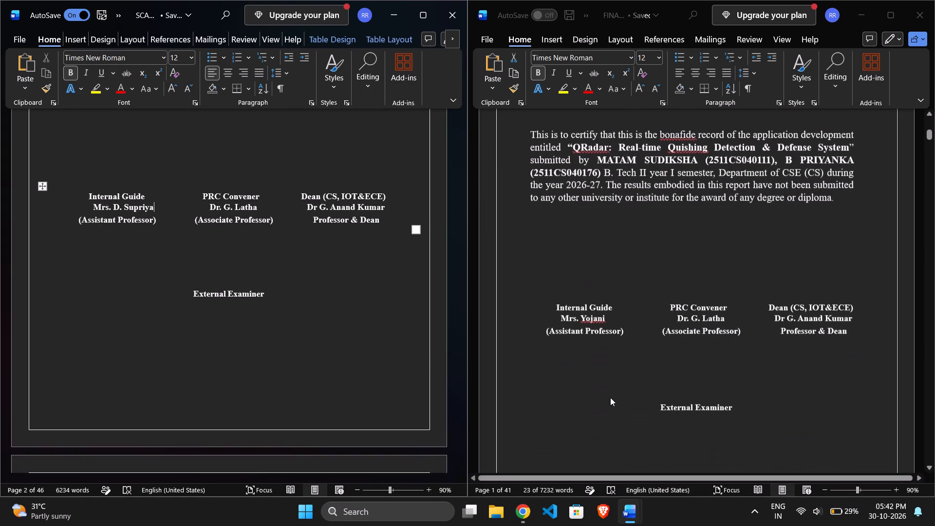
scroll(610, 397, down, 6)
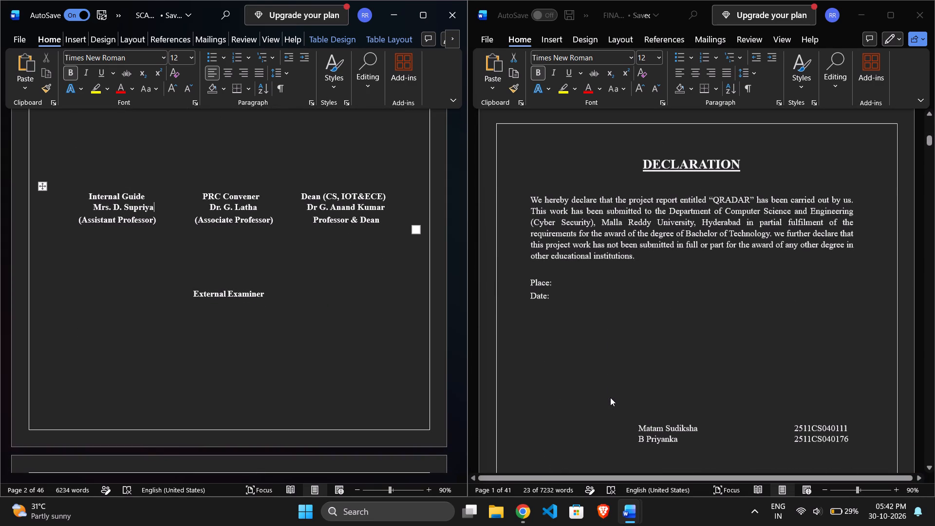
scroll(306, 367, down, 5)
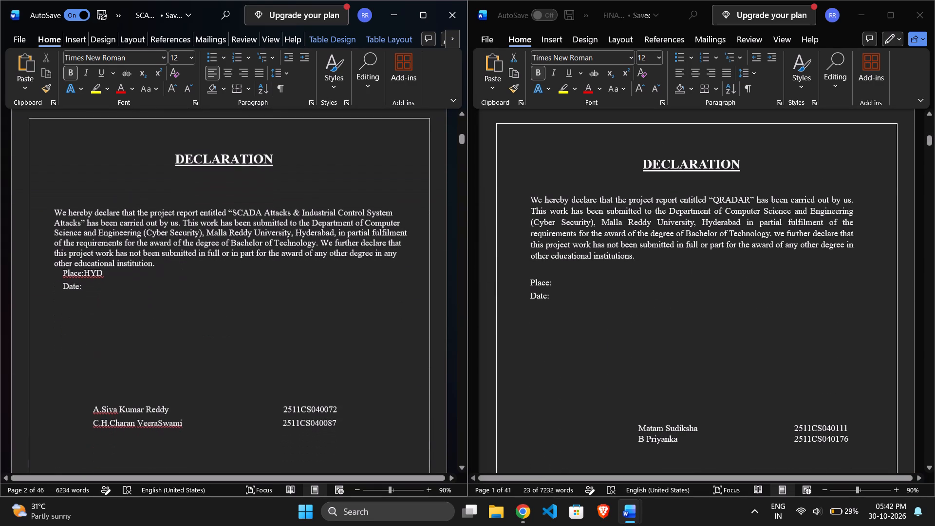
click(162, 265)
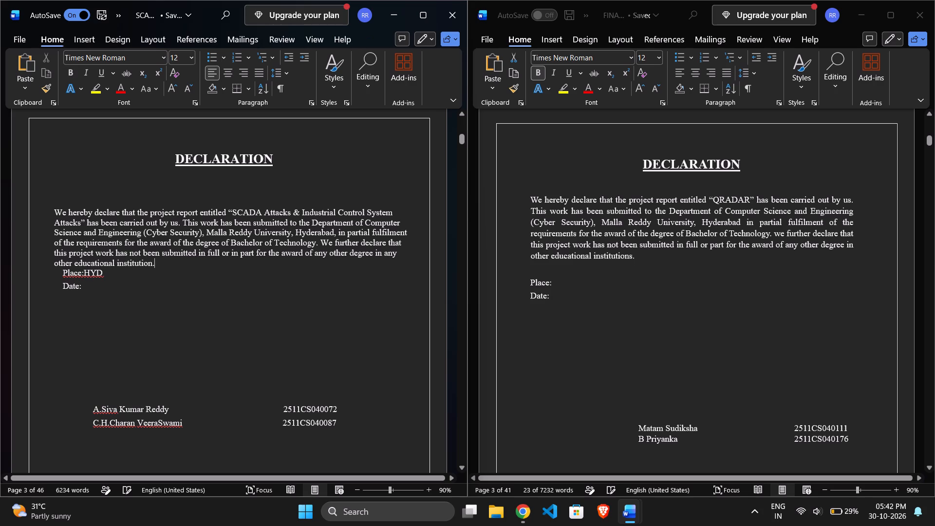
key(Return)
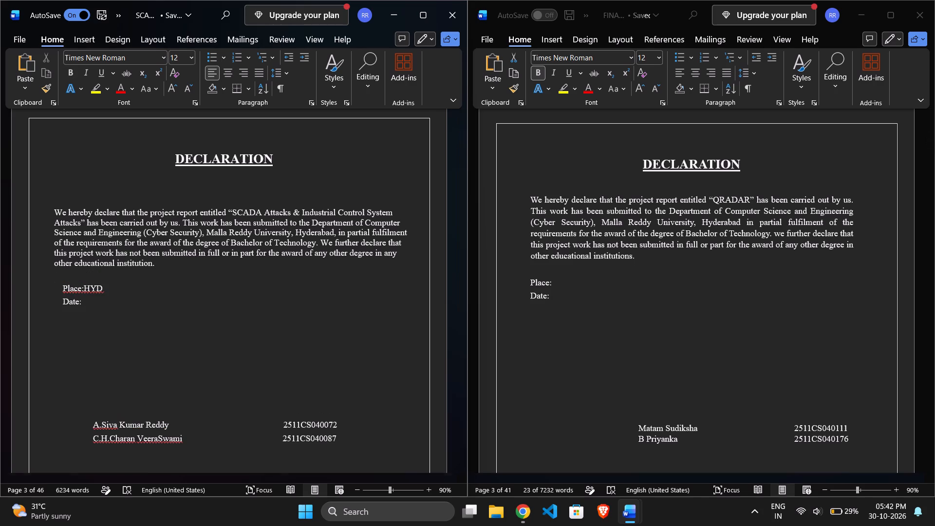
Remove "HYD" after "Place:" on the SCADA report's Declaration page, leaving one space after the colon.
click(107, 290)
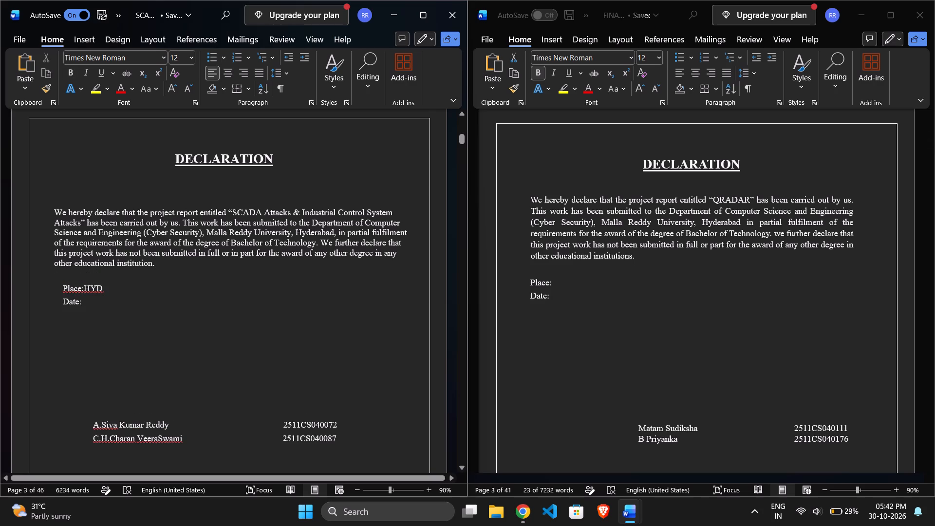
key(BackSpace)
key(BackSpace)
key(BackSpace)
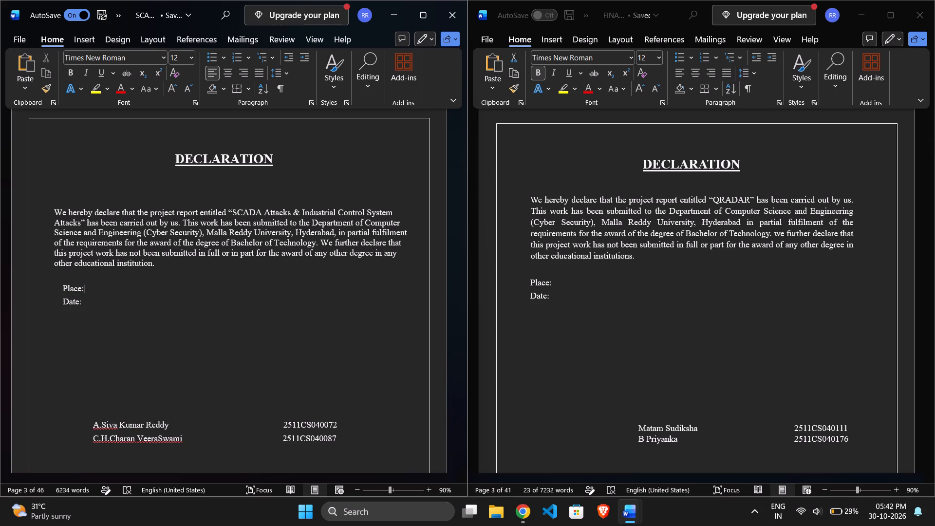
key(space)
Replace the two student name and ID lines on the SCADA Declaration page with the developer lines copied from the SCADA cover page.
scroll(107, 290, down, 2)
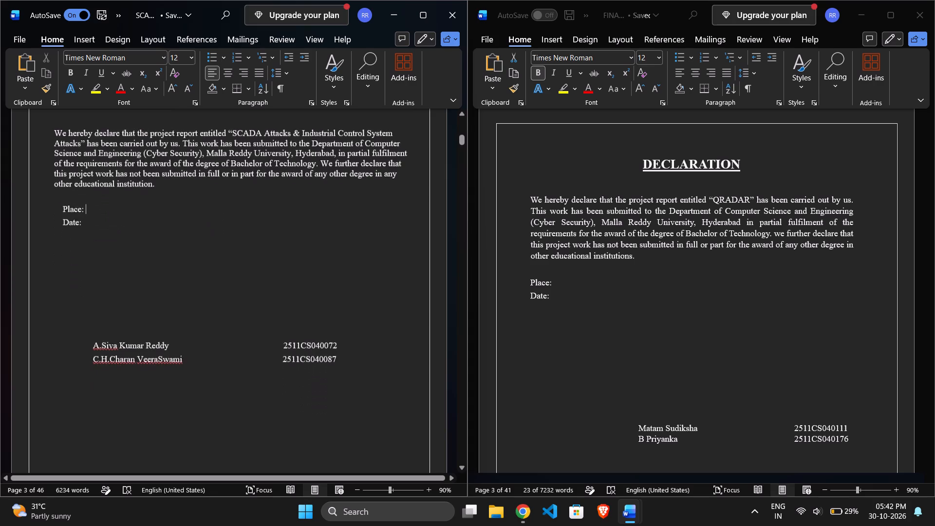
scroll(107, 290, down, 1)
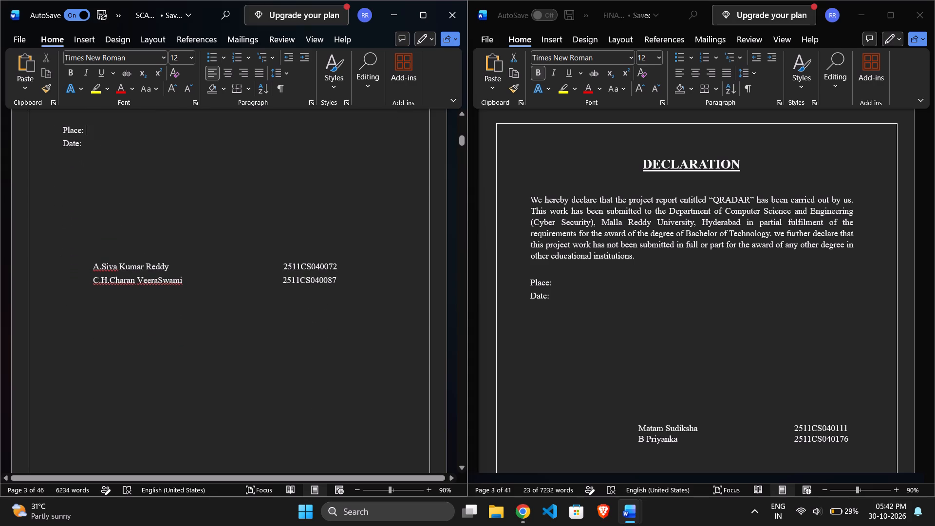
scroll(338, 265, up, 3)
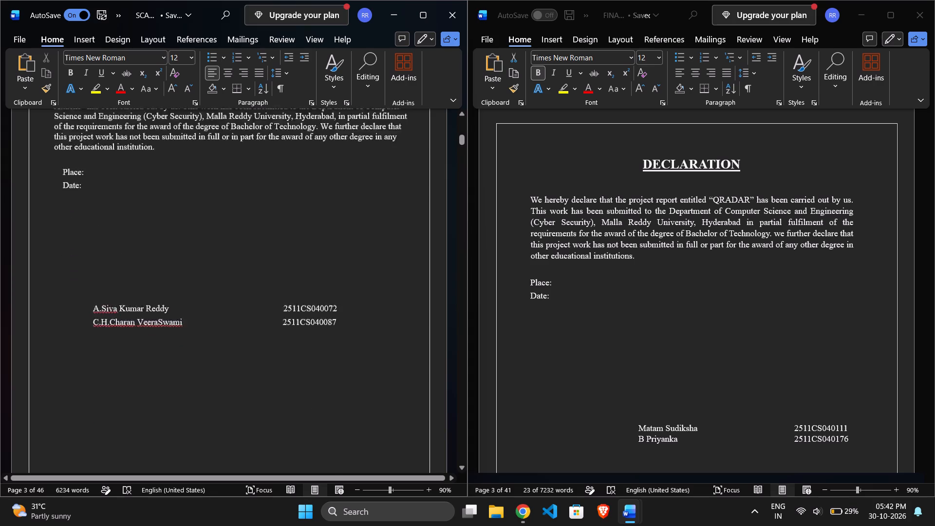
scroll(338, 265, up, 7)
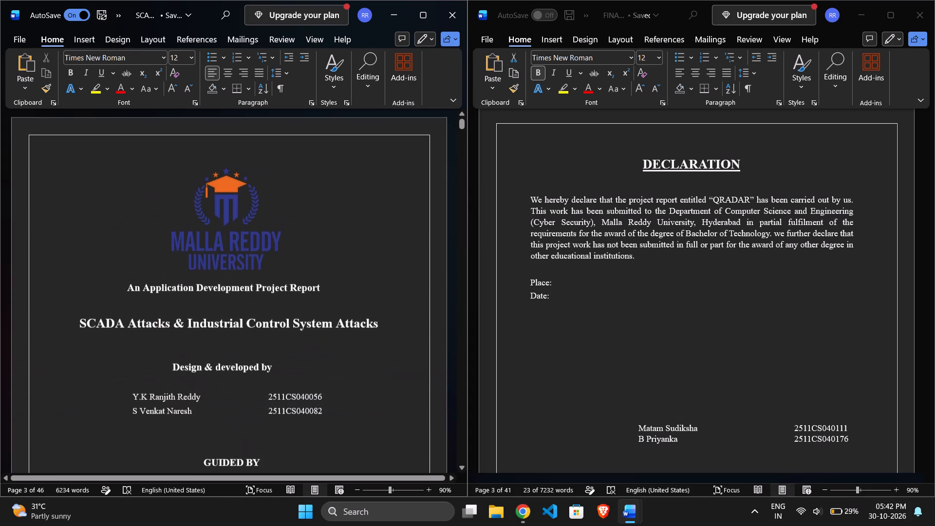
scroll(338, 265, down, 1)
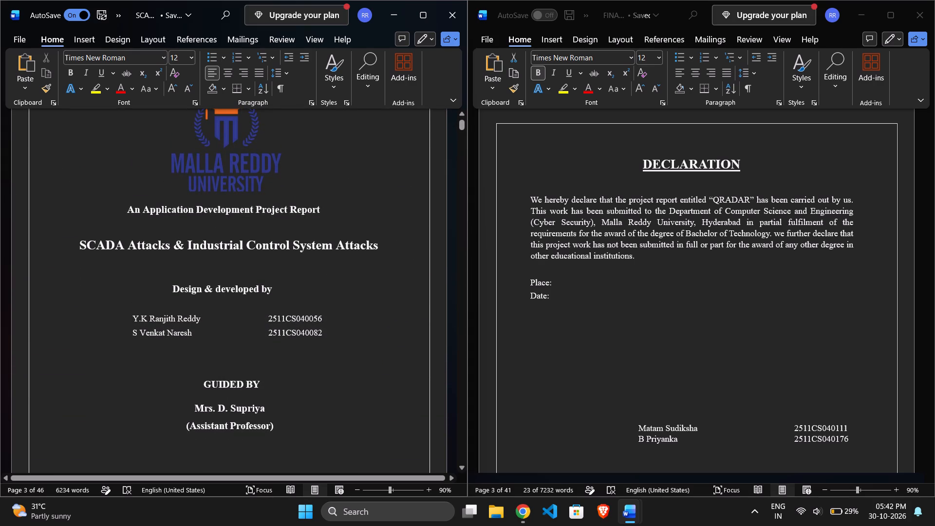
drag(129, 316, 289, 335)
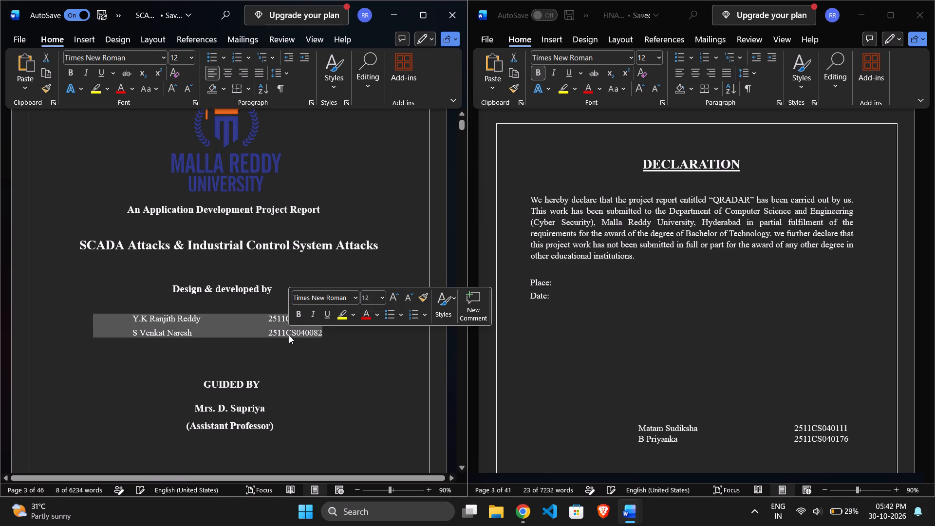
key(ctrl+Home)
key(ctrl+c)
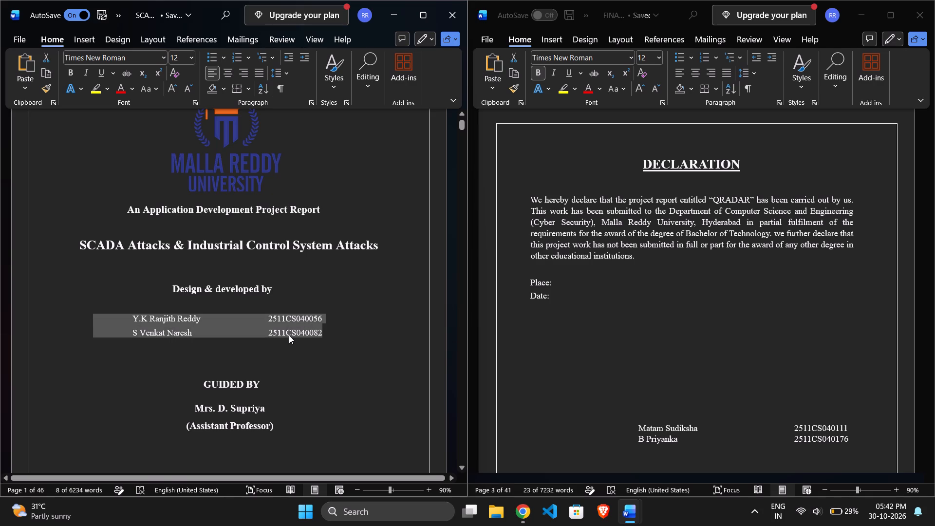
click(289, 335)
scroll(289, 335, down, 8)
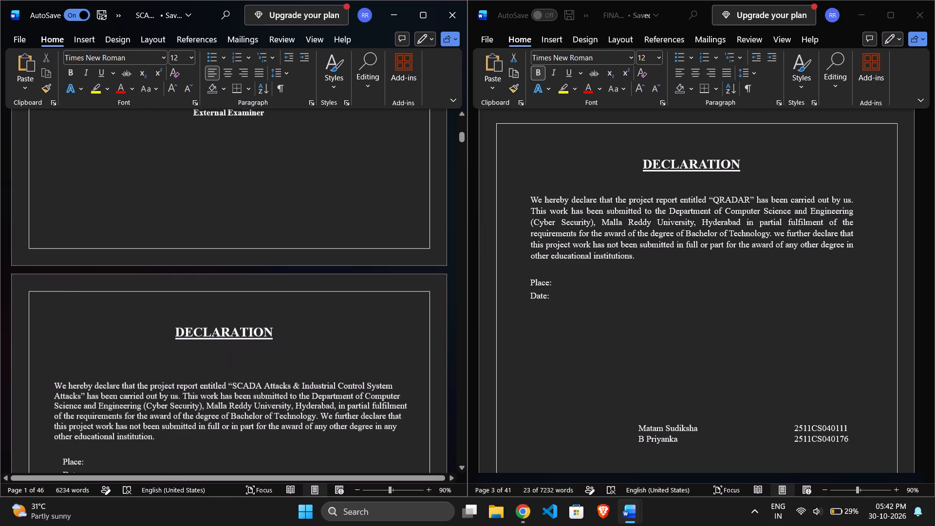
scroll(289, 335, down, 7)
scroll(289, 335, up, 3)
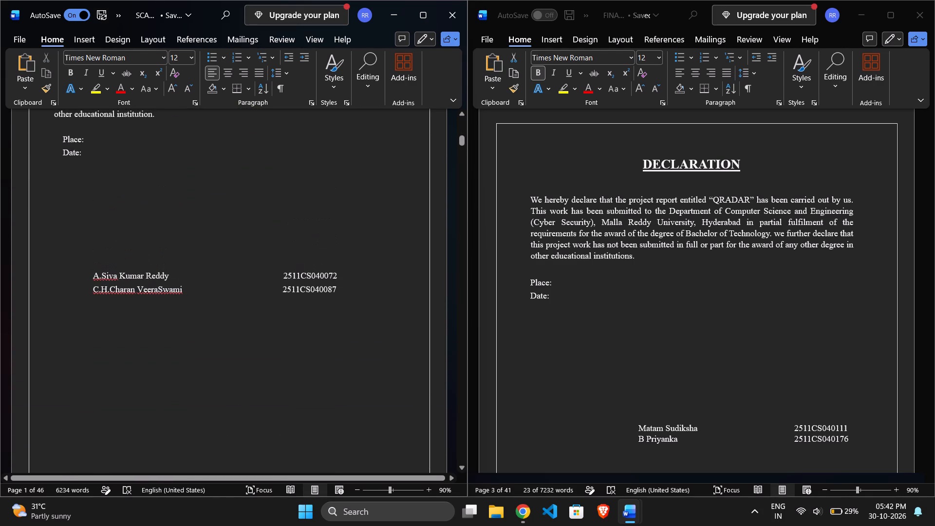
drag(81, 260, 348, 296)
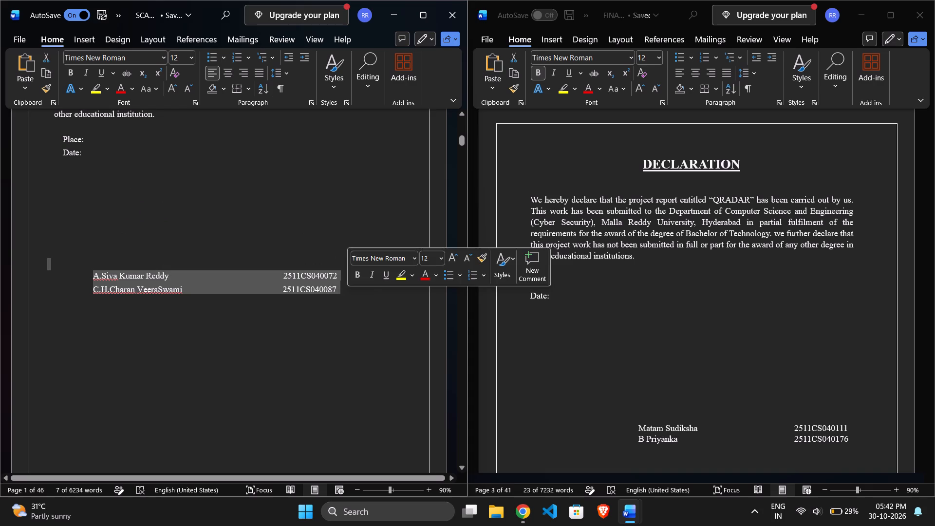
key(BackSpace)
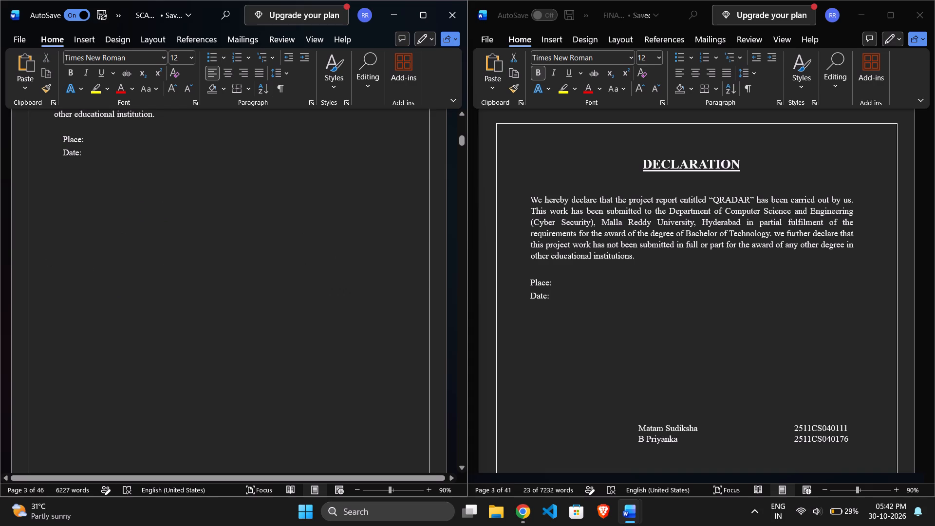
scroll(348, 296, down, 1)
click(209, 169)
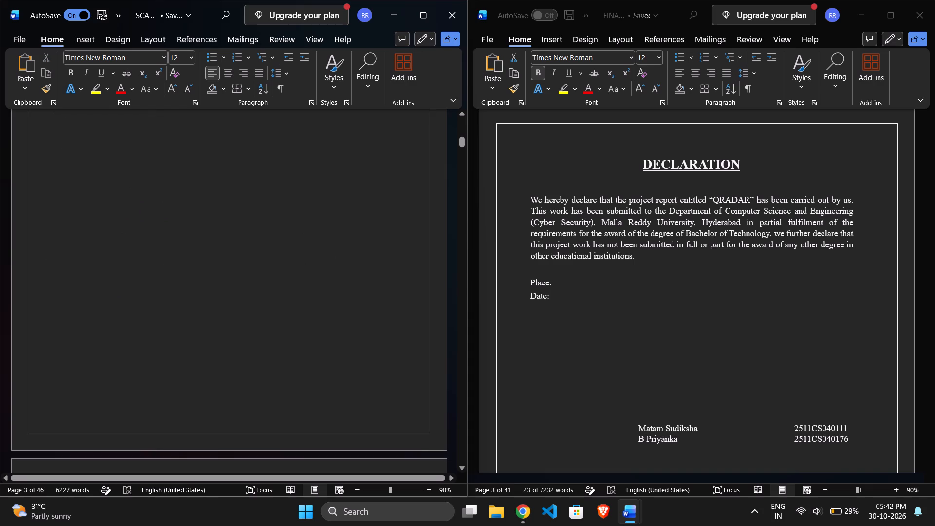
key(ctrl+End)
key(ctrl+v)
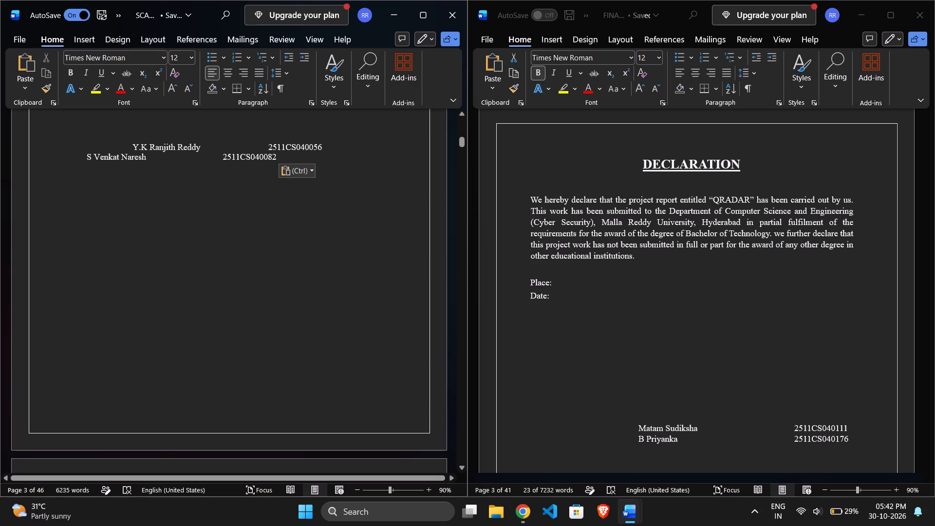
Insert four blank lines above the developer names on the SCADA Declaration page.
scroll(181, 204, up, 2)
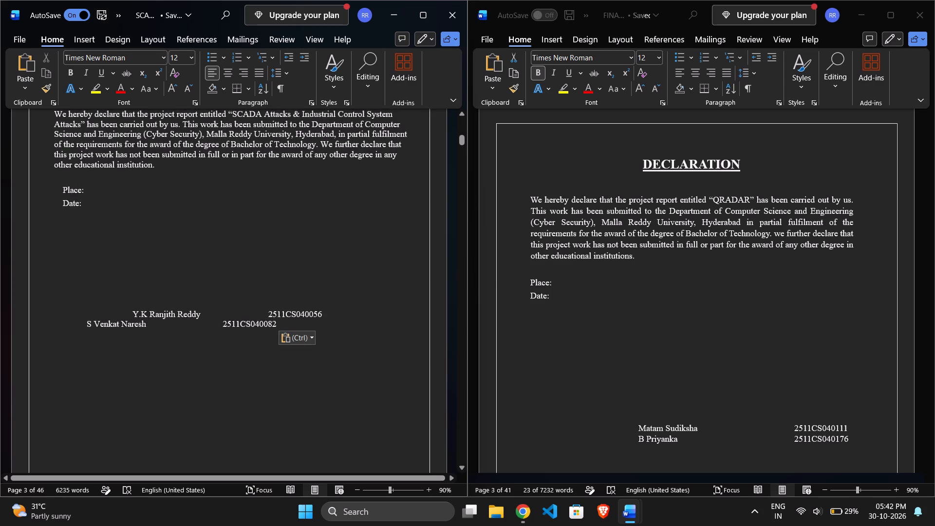
click(114, 288)
key(Return)
key(Return)
key(Return)
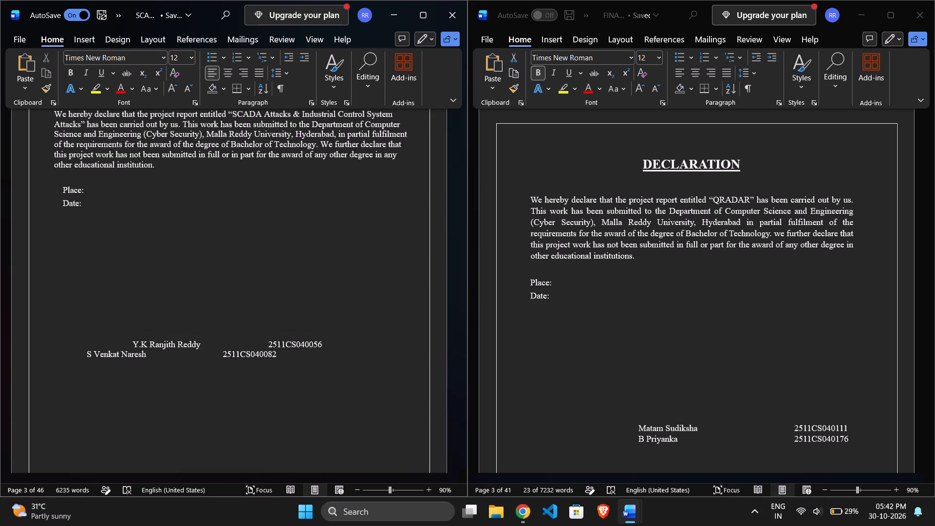
key(Return)
Indent the second developer line on the SCADA Declaration page with spaces, moving it toward the right side as in the QRADAR layout.
scroll(114, 288, down, 1)
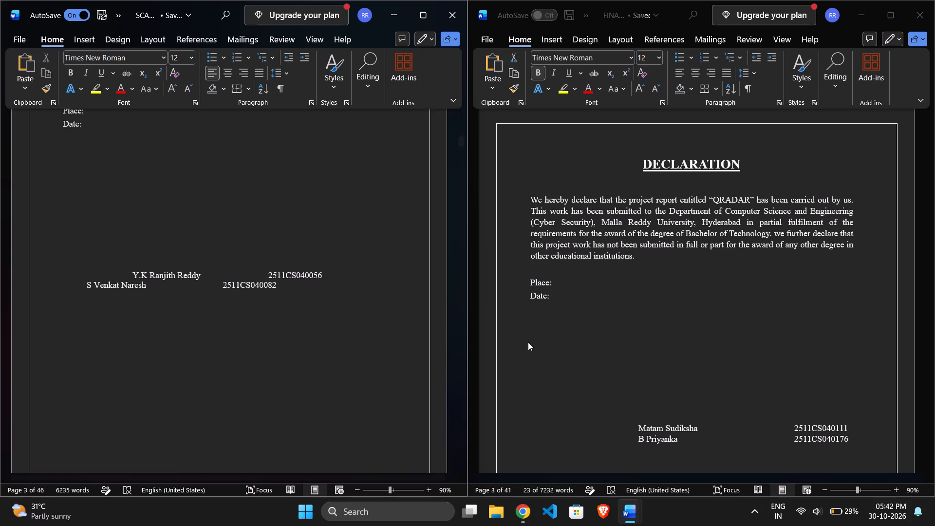
scroll(528, 342, down, 2)
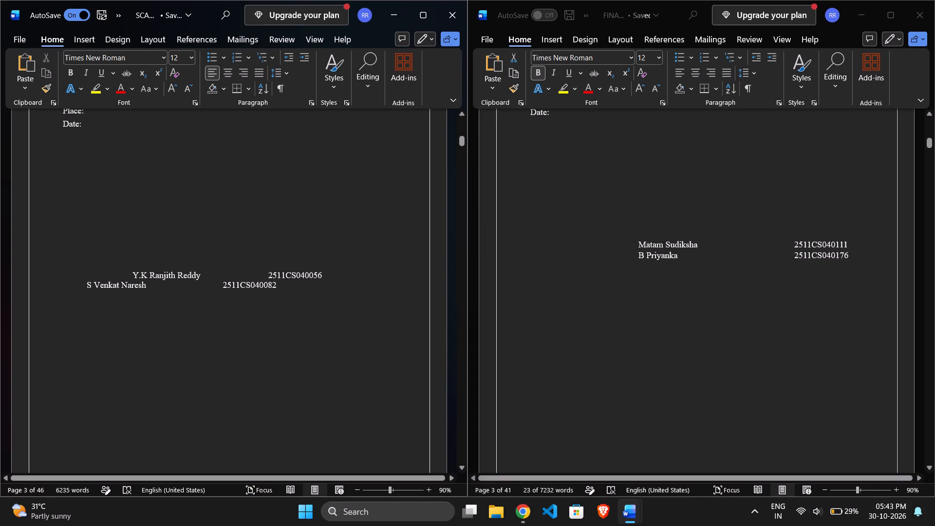
click(81, 284)
key(space)
key(space)
key(space)
key(space)
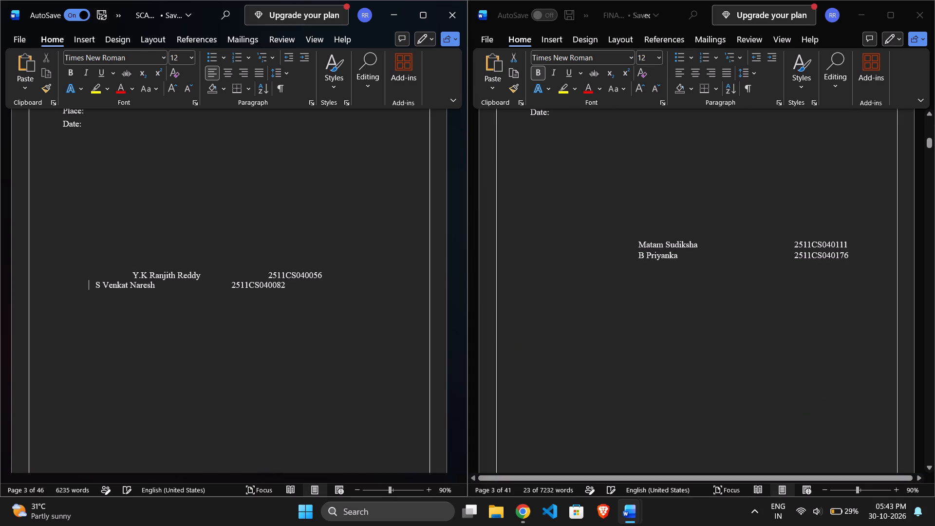
key(space)
key(space)
key(space)
key(space)
key(space)
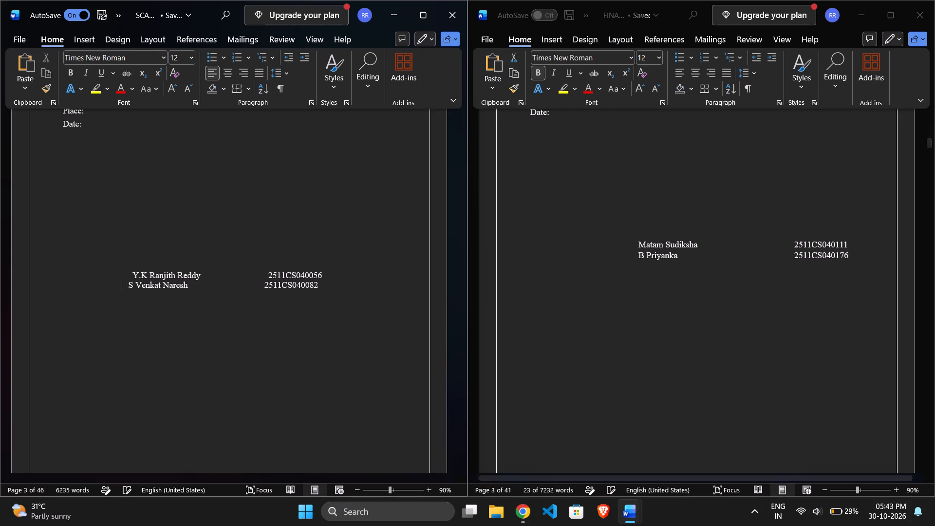
key(space)
key(space)
key(space)
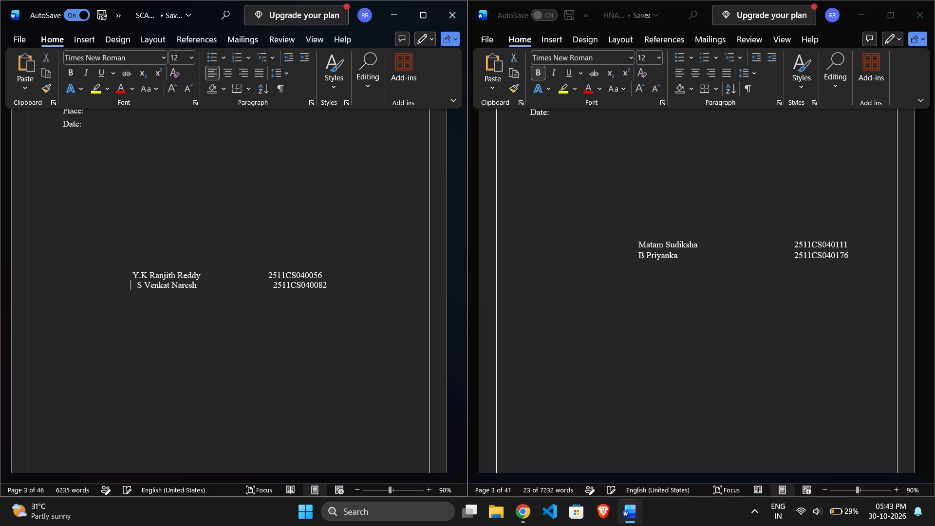
key(space)
key(space)
key(space)
key(space)
key(space)
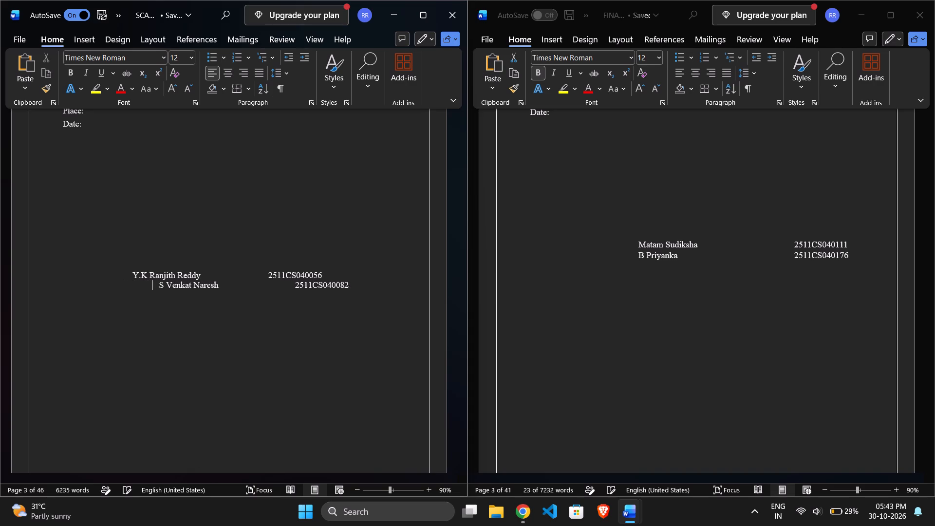
key(space)
key(space)
key(space)
key(space)
key(space)
key(space)
key(space)
key(space)
key(space)
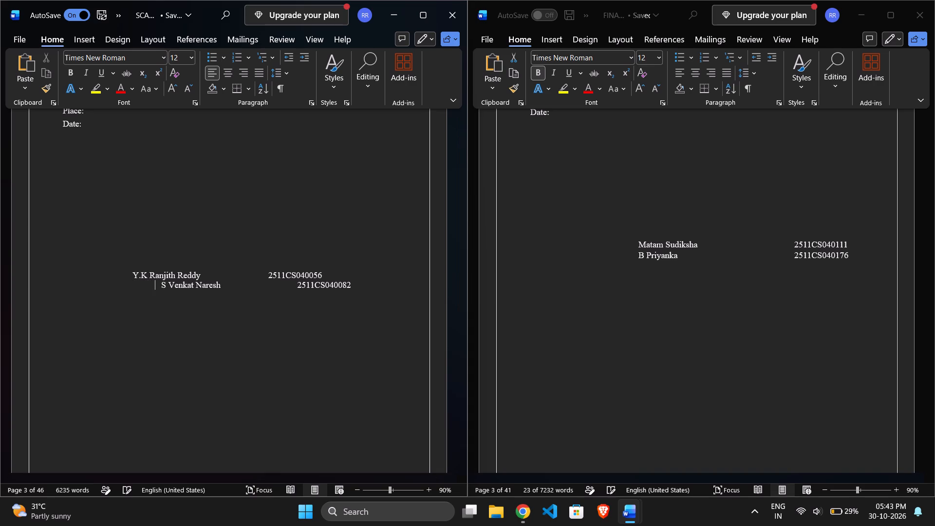
Indent the first developer line on the SCADA Declaration page with spaces to align its name and ID with the second line.
click(133, 276)
key(space)
key(space)
key(space)
key(space)
key(space)
key(space)
key(space)
key(space)
key(space)
key(space)
key(space)
key(space)
key(space)
key(space)
key(space)
key(space)
key(space)
key(space)
key(space)
key(space)
key(space)
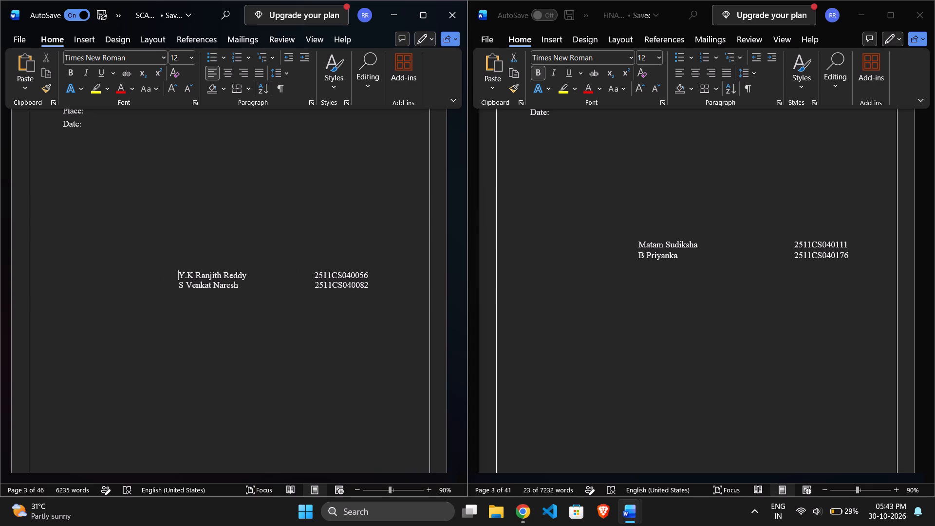
Compare the Acknowledgement pages of the SCADA and QRADAR reports for differences in wording, paragraph order and student details.
scroll(133, 276, up, 2)
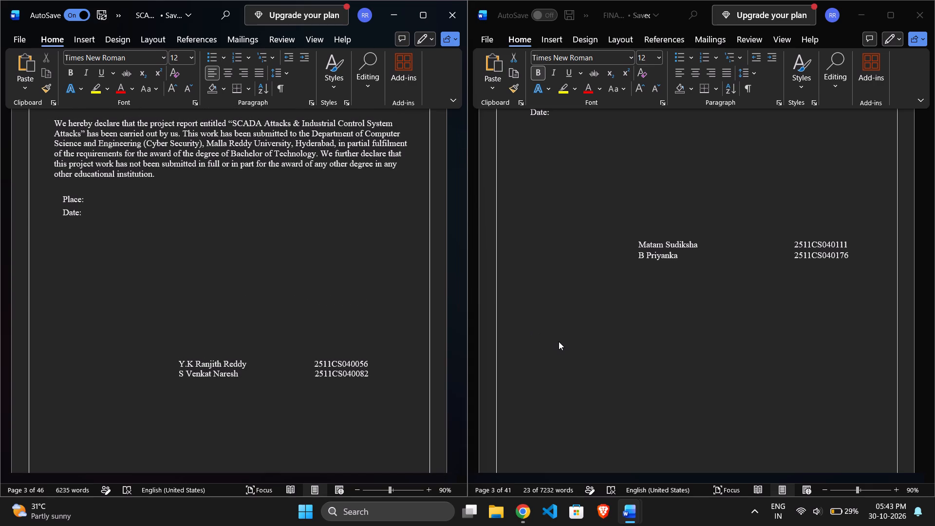
scroll(559, 341, down, 7)
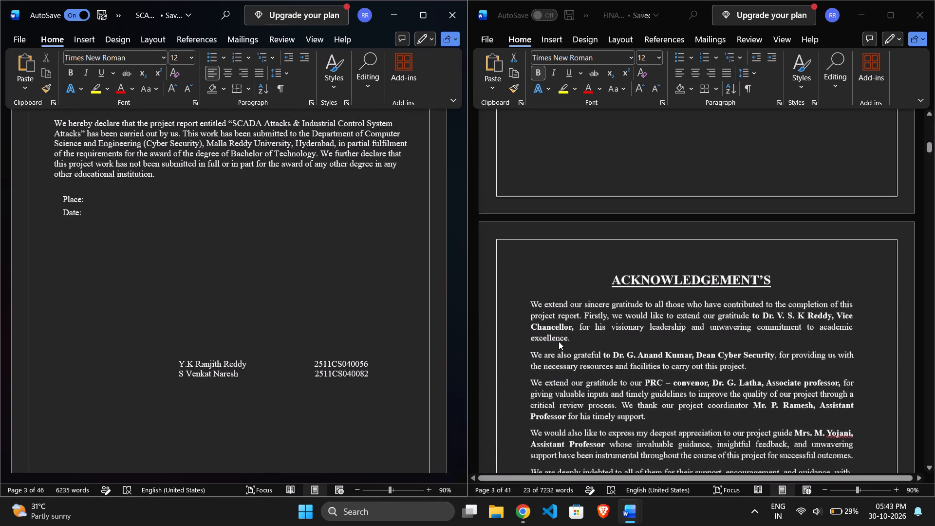
scroll(559, 341, down, 2)
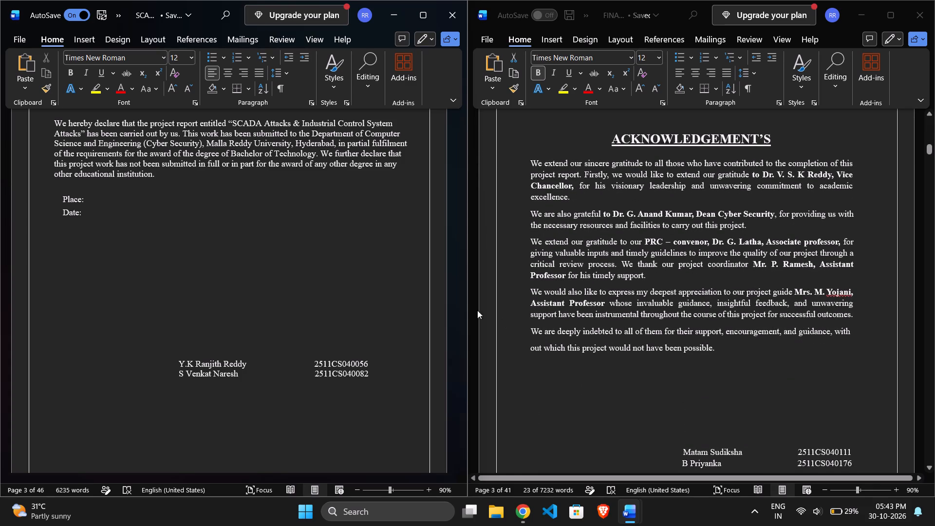
scroll(308, 327, down, 5)
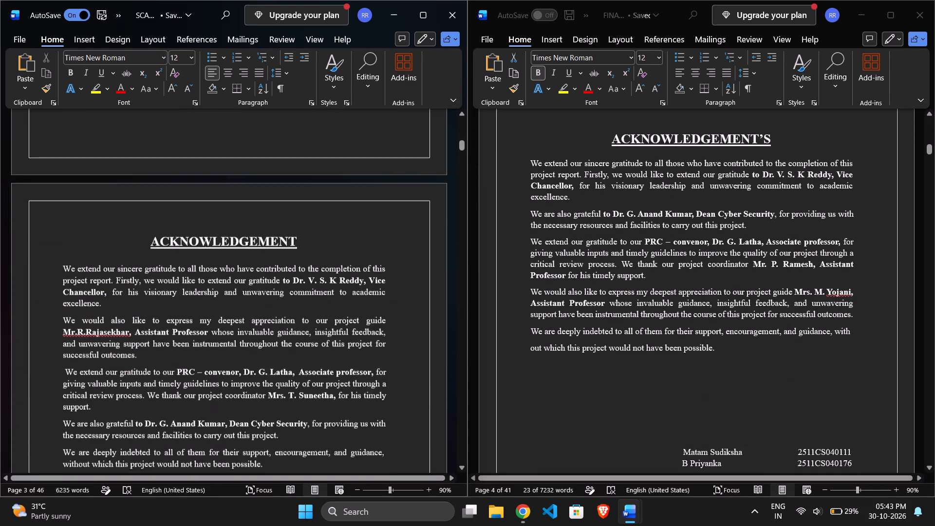
scroll(308, 327, down, 1)
scroll(566, 333, down, 1)
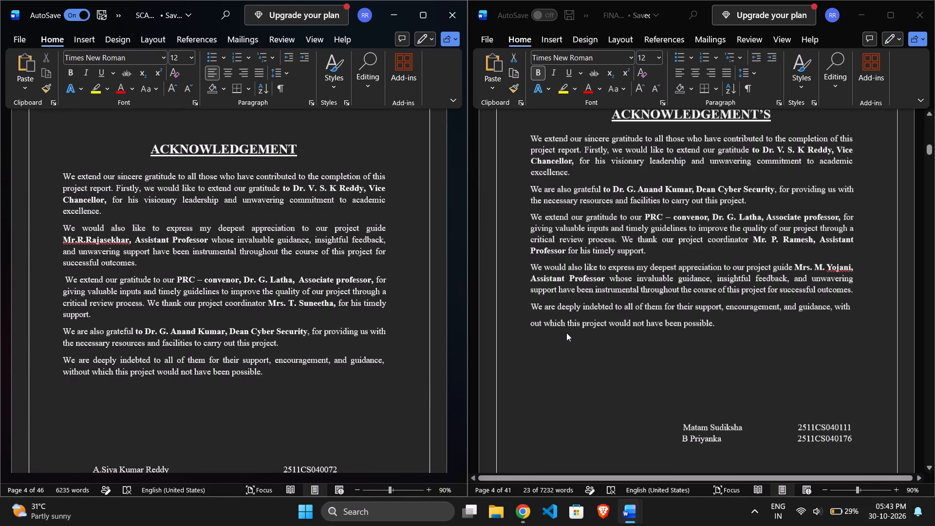
scroll(566, 333, down, 4)
scroll(566, 333, up, 1)
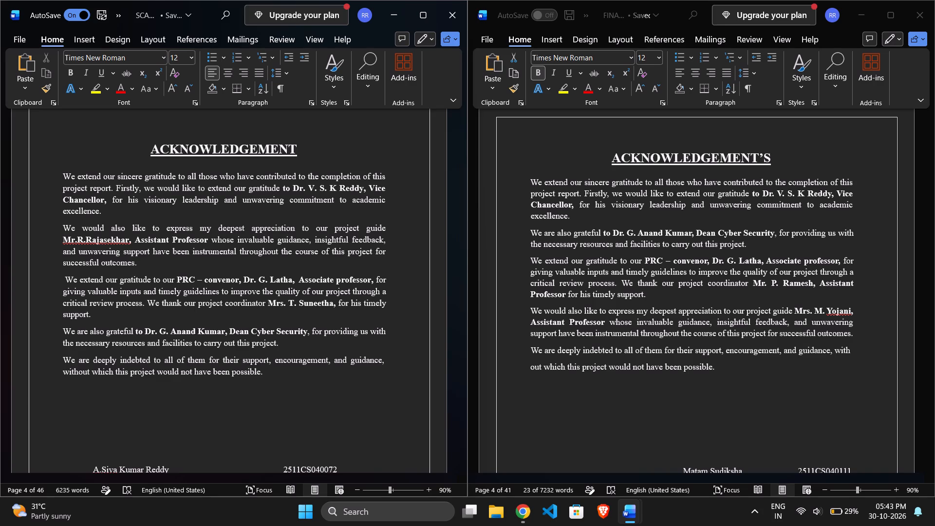
Replace the two student name and ID lines on the SCADA Acknowledgement page with the copied cover-page developer lines.
scroll(310, 398, down, 2)
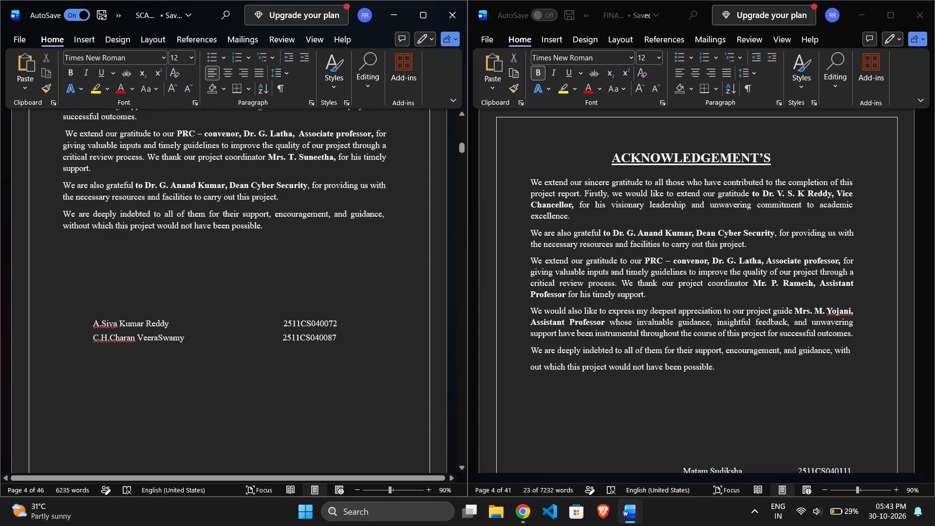
drag(87, 316, 331, 335)
key(BackSpace)
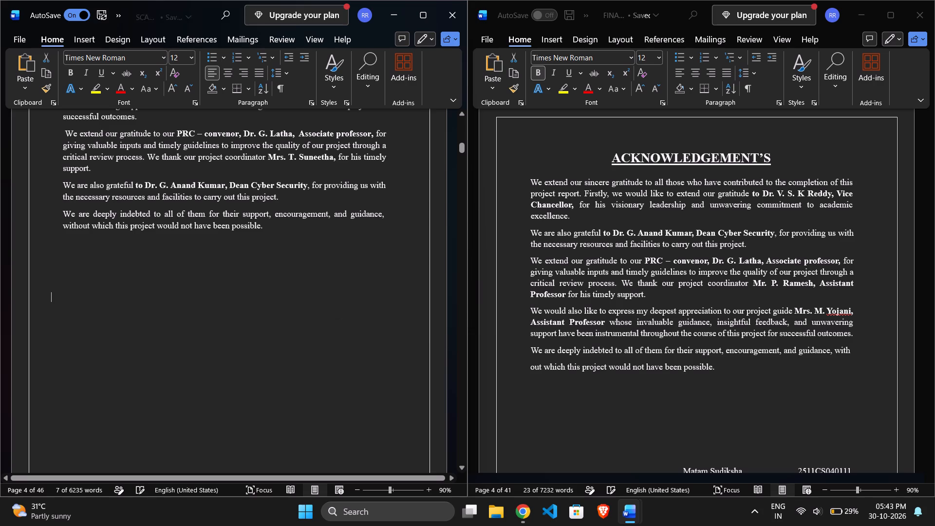
key(ctrl+End)
key(ctrl+v)
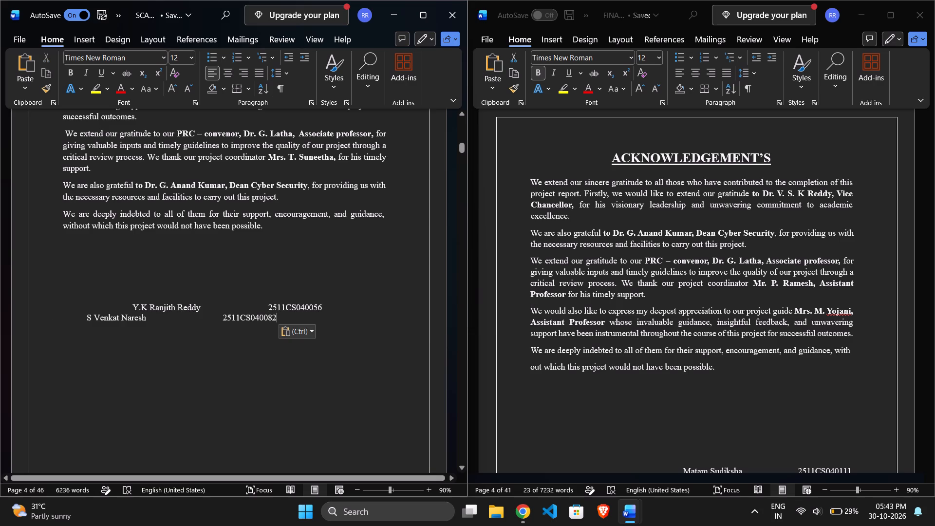
Indent the second student line on the SCADA Acknowledgement page with spaces to align its name and ID with the first line.
click(85, 317)
key(space)
key(space)
key(space)
key(space)
key(space)
key(space)
key(space)
key(space)
key(space)
key(space)
key(space)
key(space)
key(space)
key(space)
key(space)
key(space)
key(space)
key(space)
key(space)
key(space)
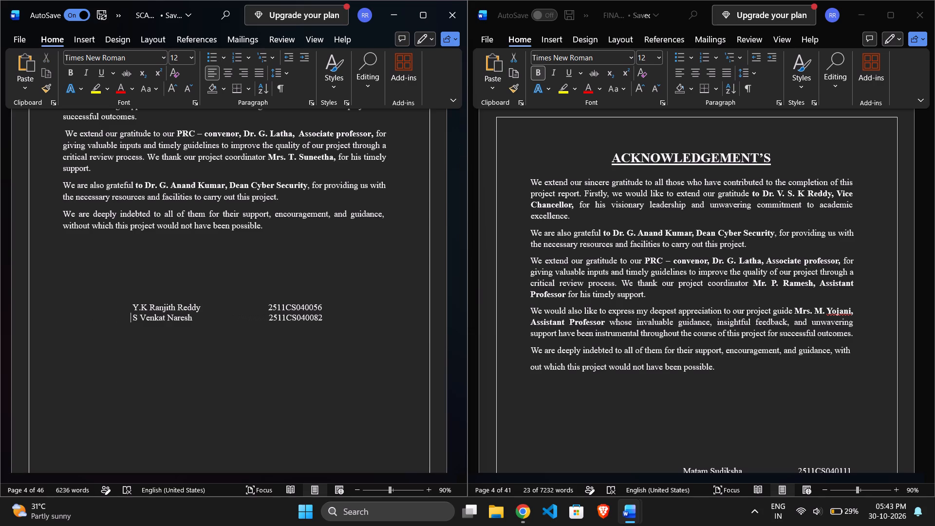
Indent the second student line on the SCADA Acknowledgement page further with spaces, moving it toward the page's right margin as in the QRADAR report.
scroll(535, 401, down, 4)
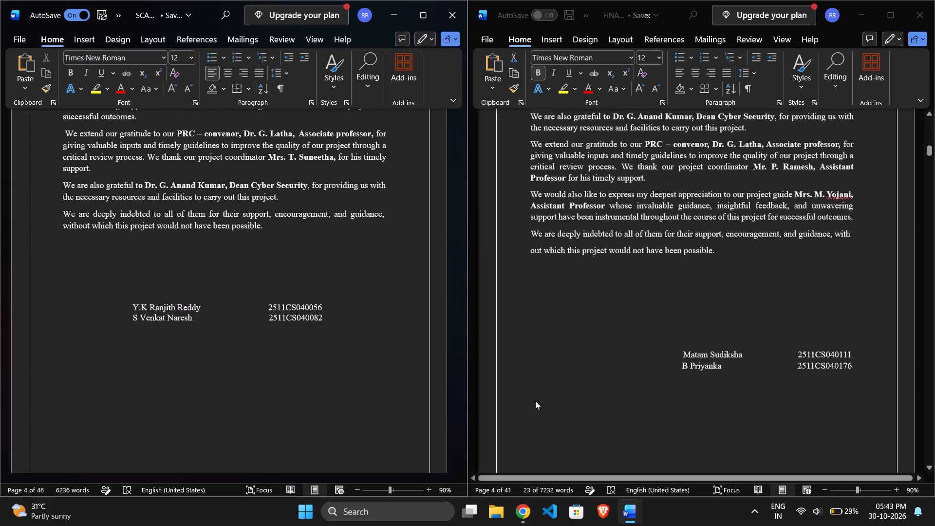
scroll(535, 401, down, 2)
scroll(217, 425, right, 1)
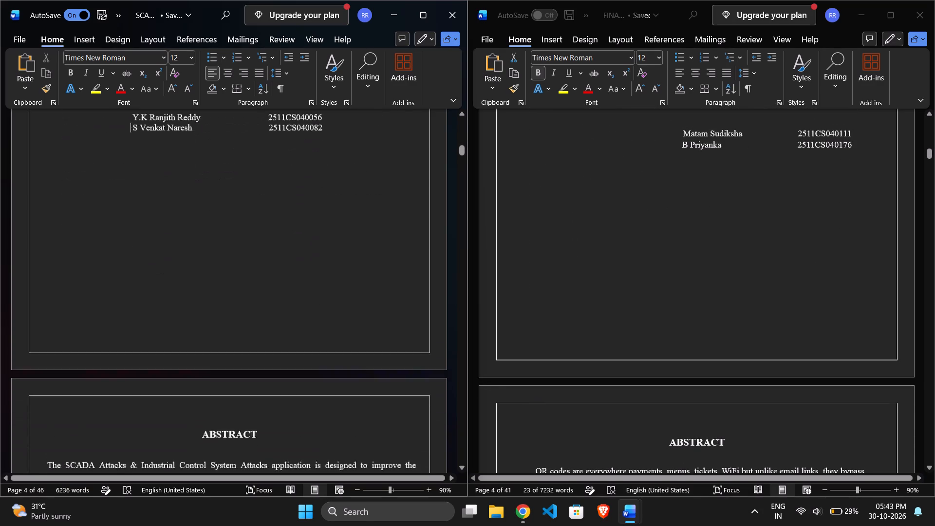
scroll(217, 425, right, 1)
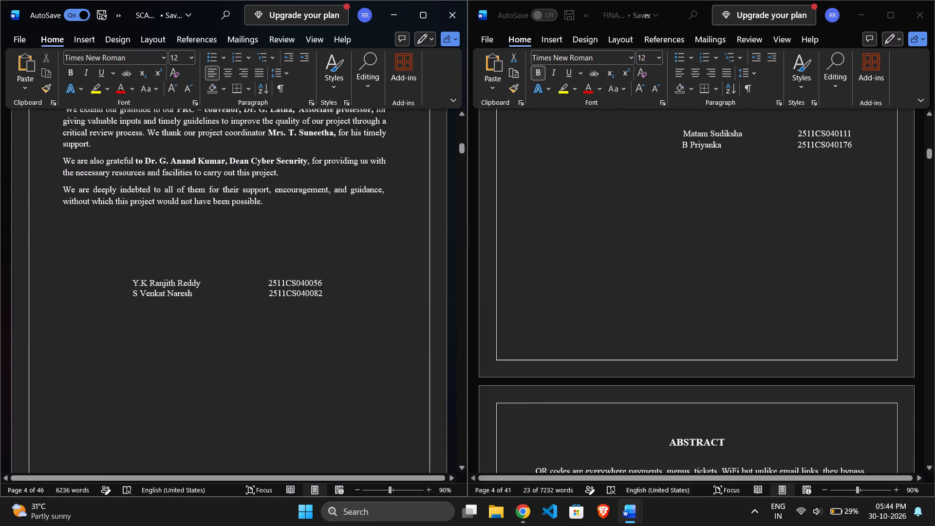
key(space)
key(space)
key(space)
key(space)
key(space)
key(space)
key(space)
key(space)
key(space)
key(space)
key(space)
key(space)
key(space)
key(space)
key(space)
key(space)
key(space)
key(space)
key(space)
key(space)
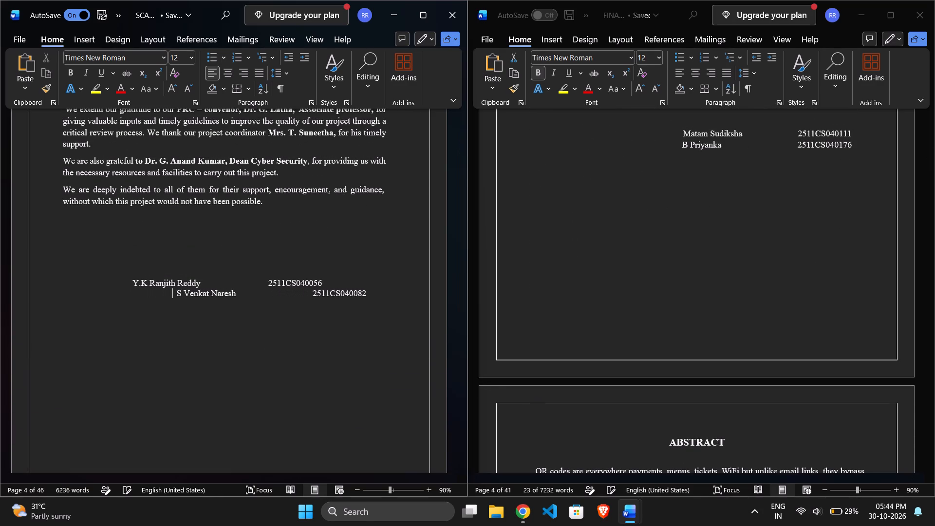
scroll(545, 241, up, 2)
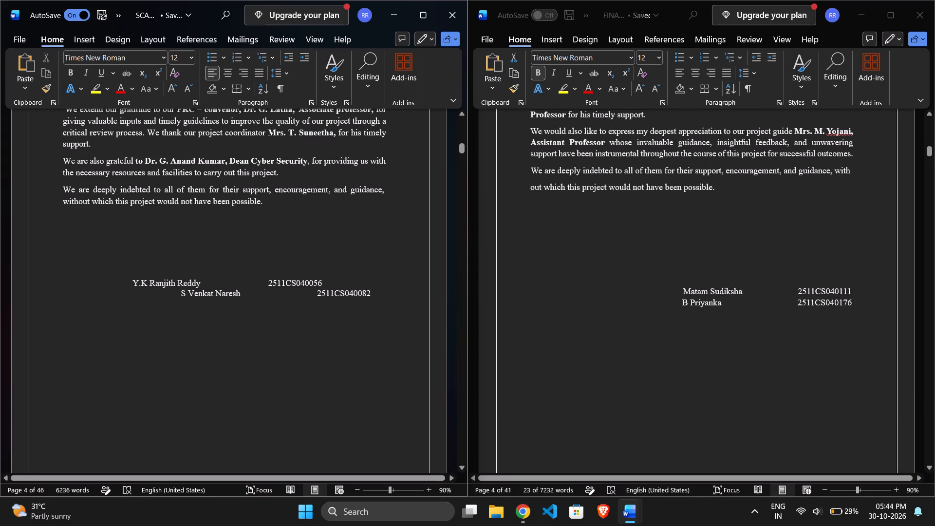
key(space)
key(space)
key(space)
key(space)
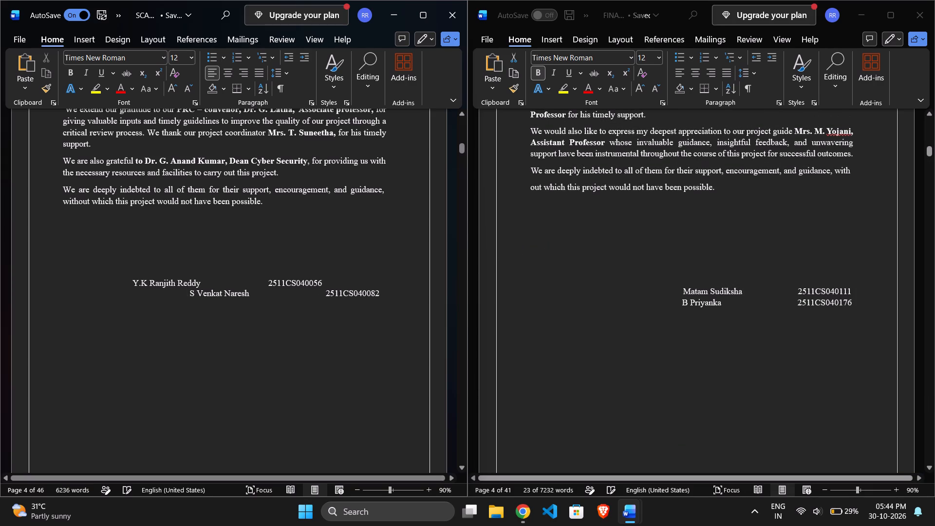
Indent the first student line on the SCADA Acknowledgement page with spaces to align its name and ID with the second line.
click(131, 282)
key(space)
key(space)
key(space)
key(space)
key(space)
key(space)
key(space)
key(space)
key(space)
key(space)
key(space)
key(space)
key(space)
key(space)
key(space)
key(space)
key(space)
key(space)
key(space)
key(space)
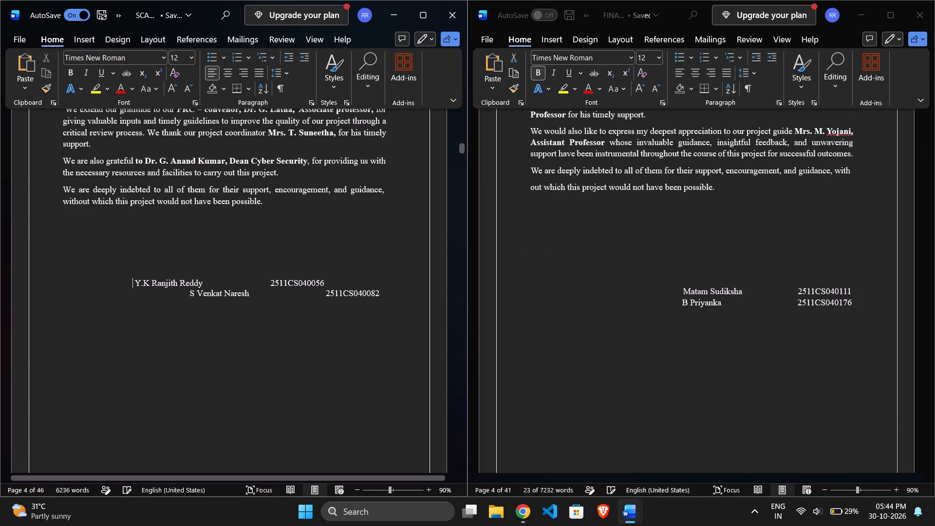
key(space)
key(space)
key(space)
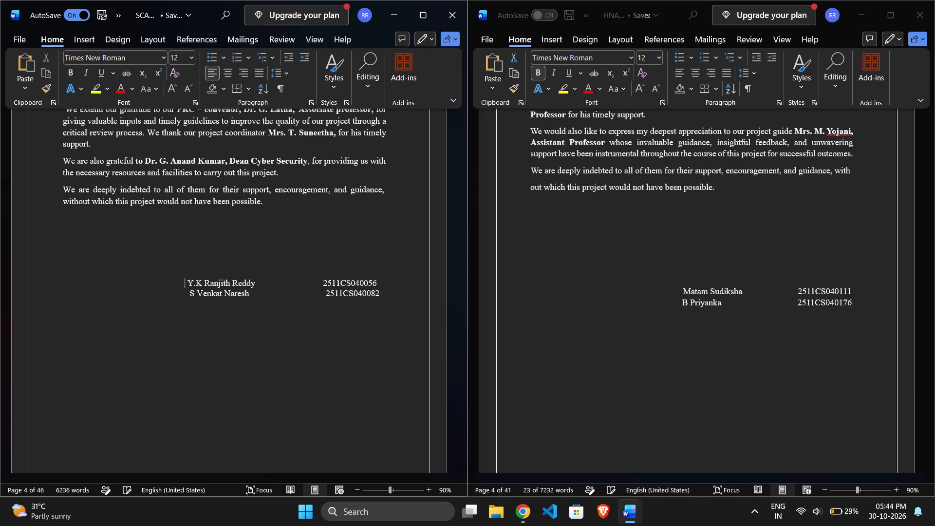
key(space)
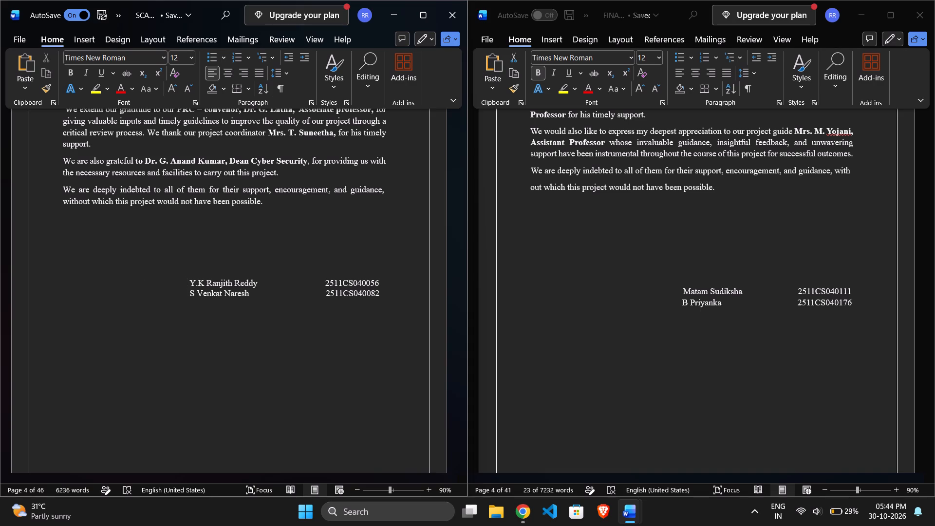
Insert five line breaks before the first student's name on the SCADA Acknowledgement page to move both student lines further down.
key(Return)
key(Return)
key(Return)
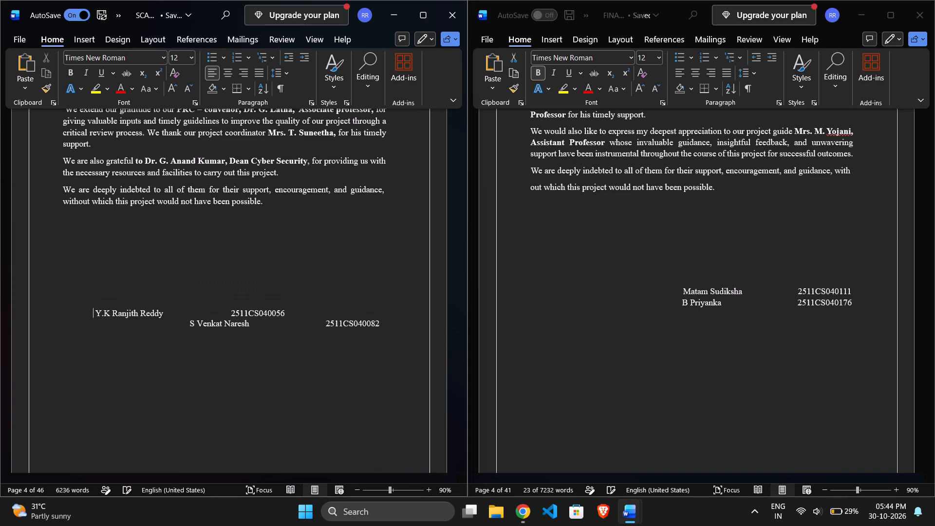
key(Return)
key(Return)
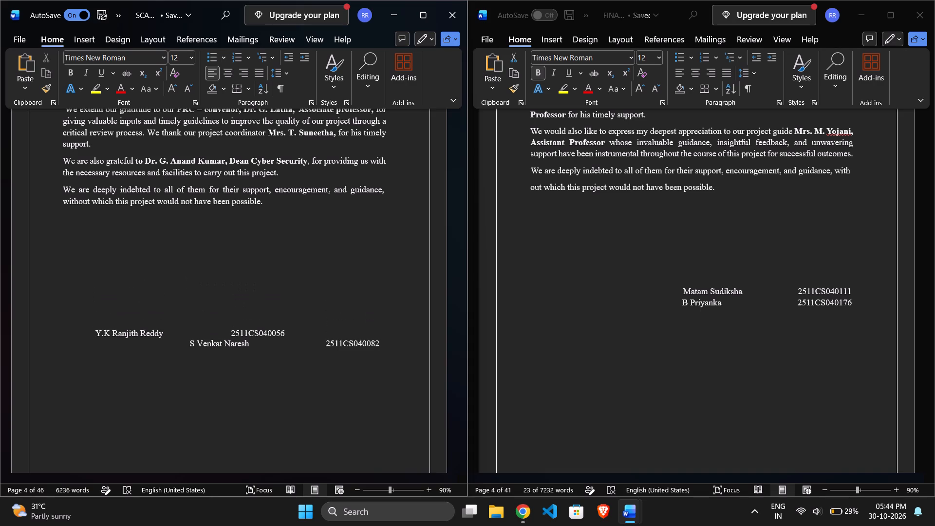
Re-indent the first student line on the SCADA Acknowledgement page, adjusting its leading spaces to align name and ID with the second line.
key(space)
key(space)
key(space)
key(space)
key(space)
key(space)
key(space)
key(space)
key(space)
key(space)
key(space)
key(space)
key(space)
key(space)
key(space)
key(space)
key(space)
key(space)
key(space)
key(space)
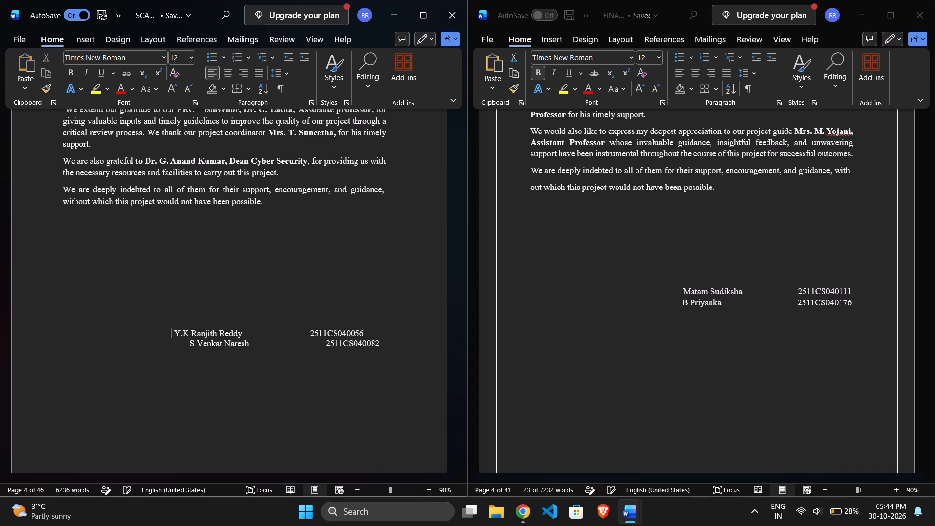
key(BackSpace)
key(BackSpace)
key(BackSpace)
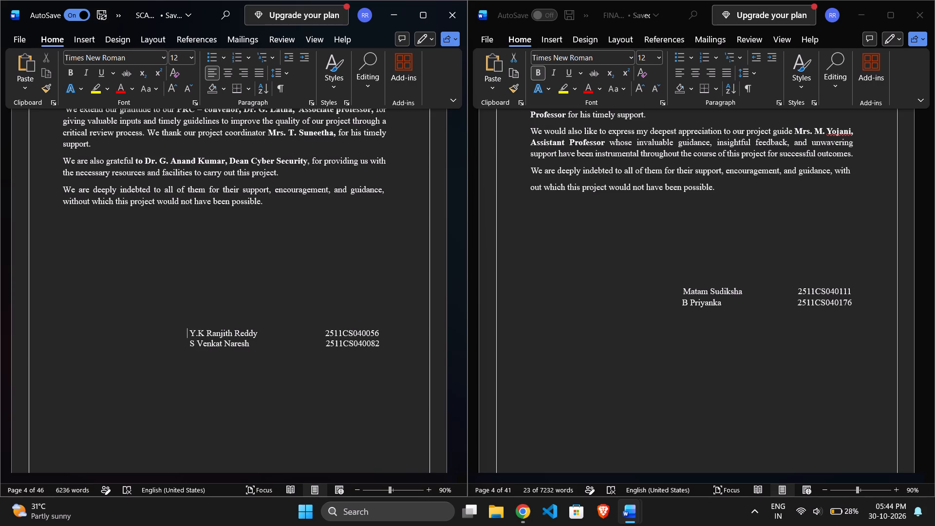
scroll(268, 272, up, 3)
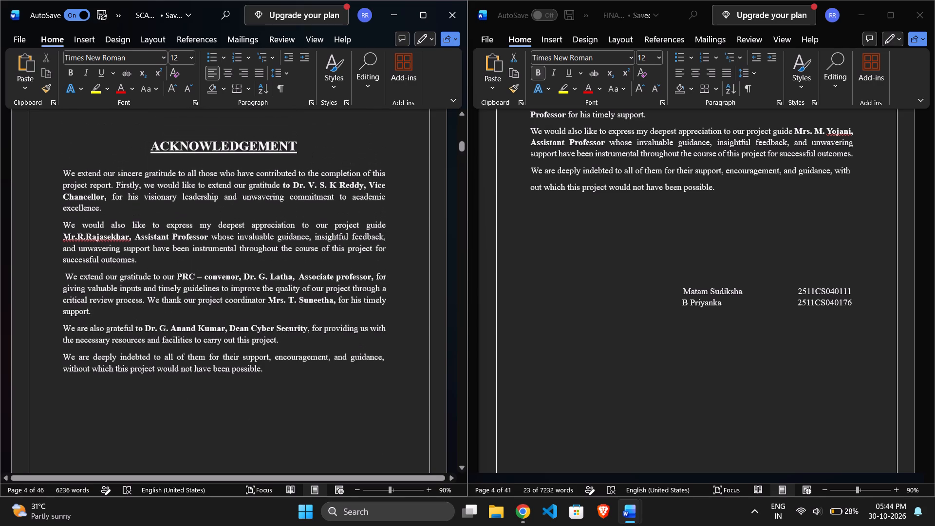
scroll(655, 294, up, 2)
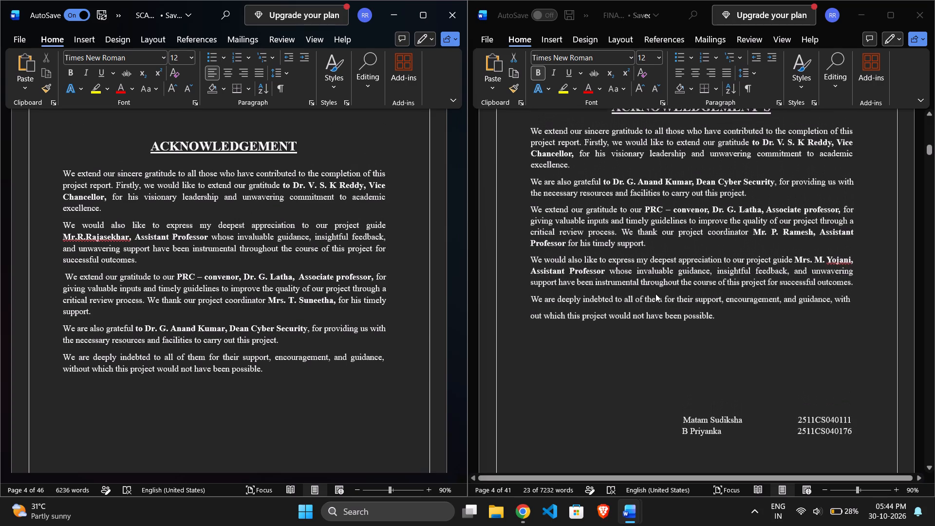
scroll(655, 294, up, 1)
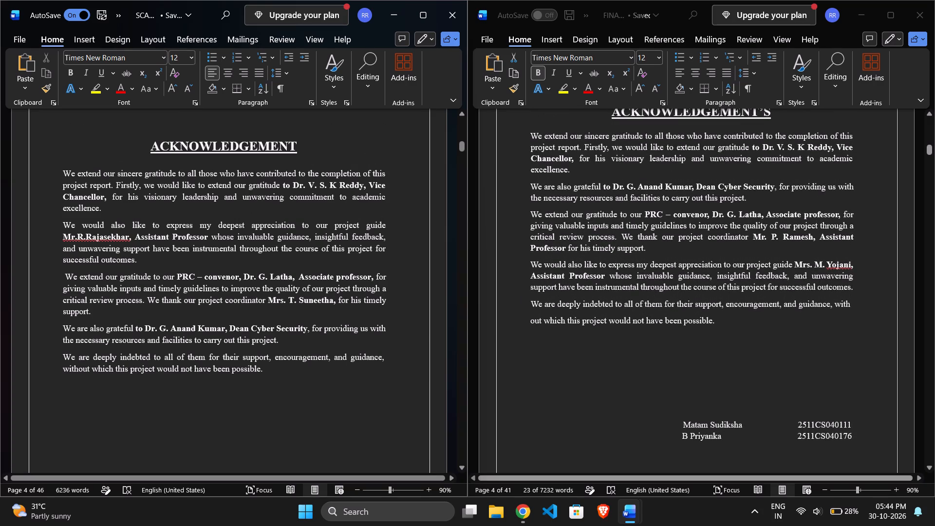
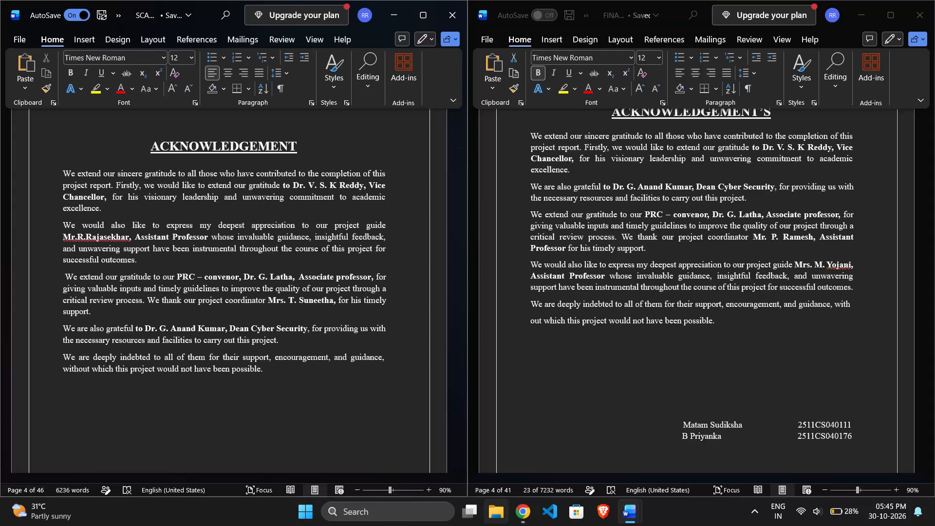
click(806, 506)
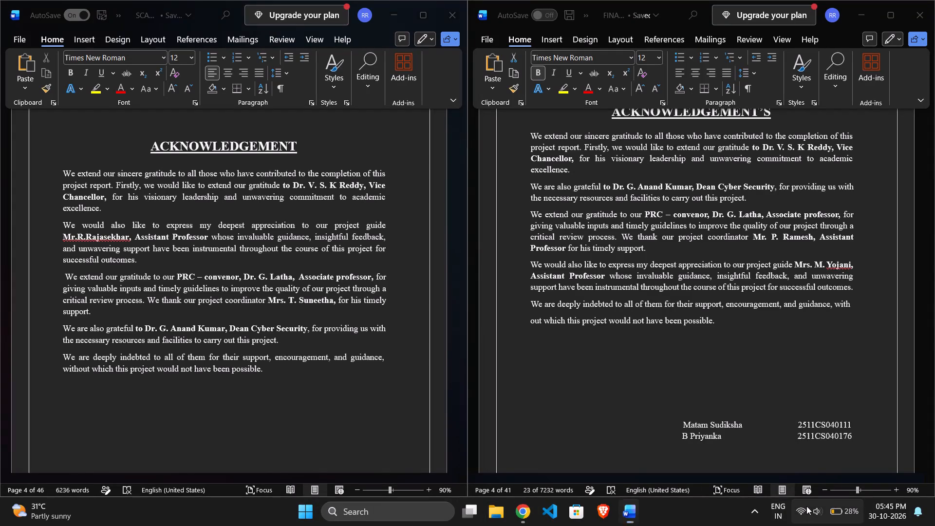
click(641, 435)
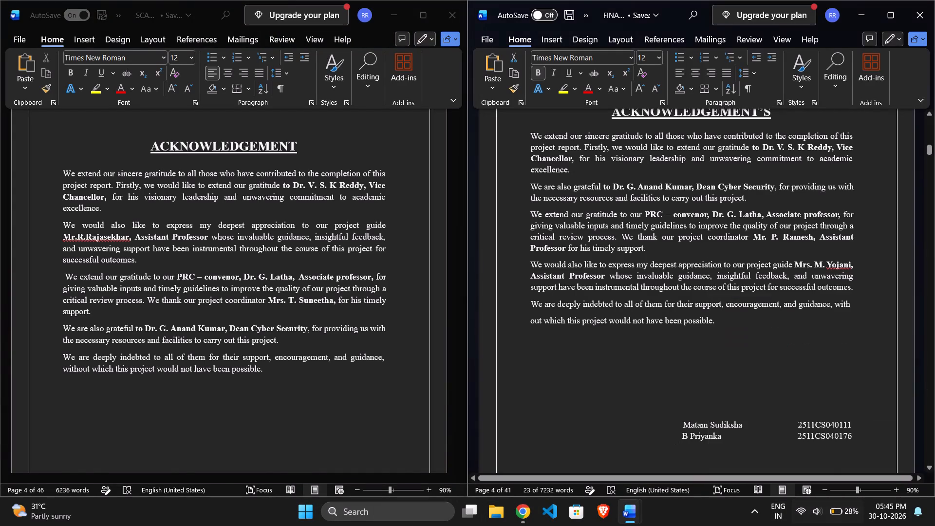
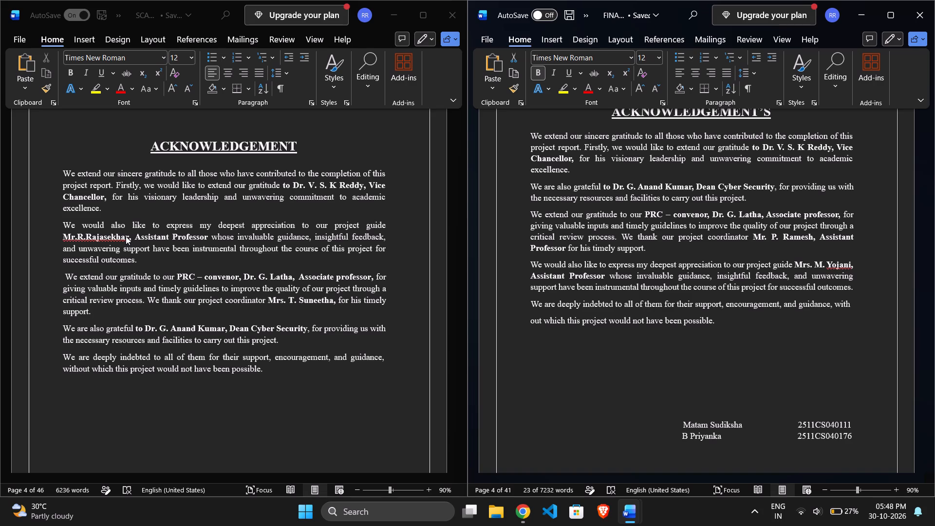
Replace the project guide's name in the SCADA acknowledgement's appreciation paragraph with the new guide's name, using the title Mrs.
scroll(126, 236, down, 1)
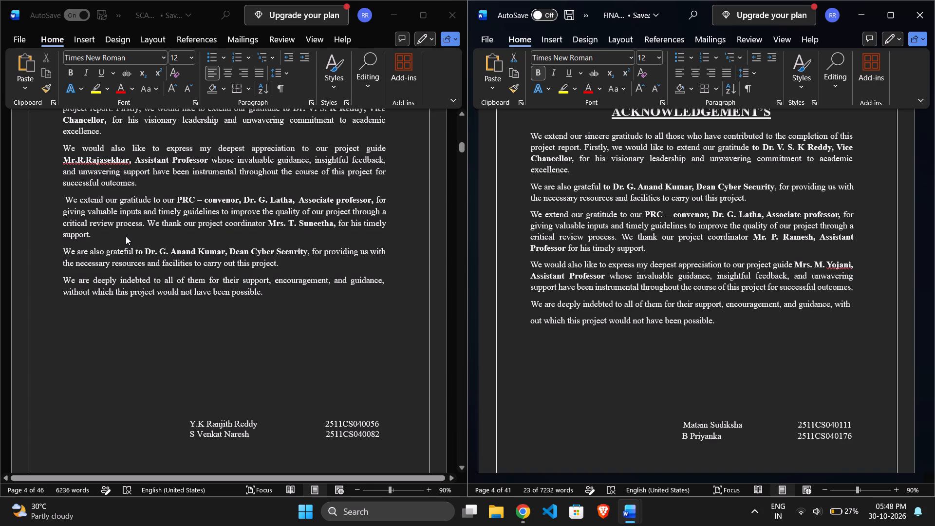
scroll(98, 232, up, 1)
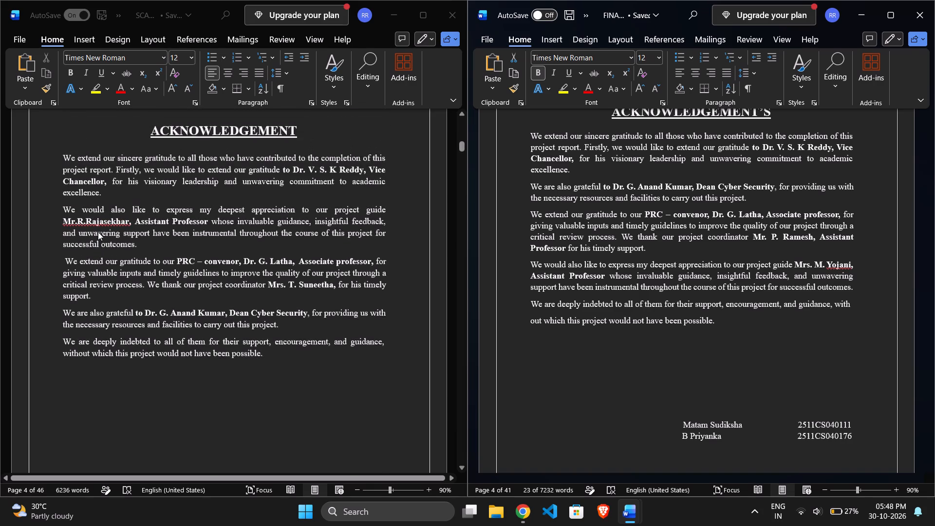
scroll(98, 232, up, 1)
click(129, 228)
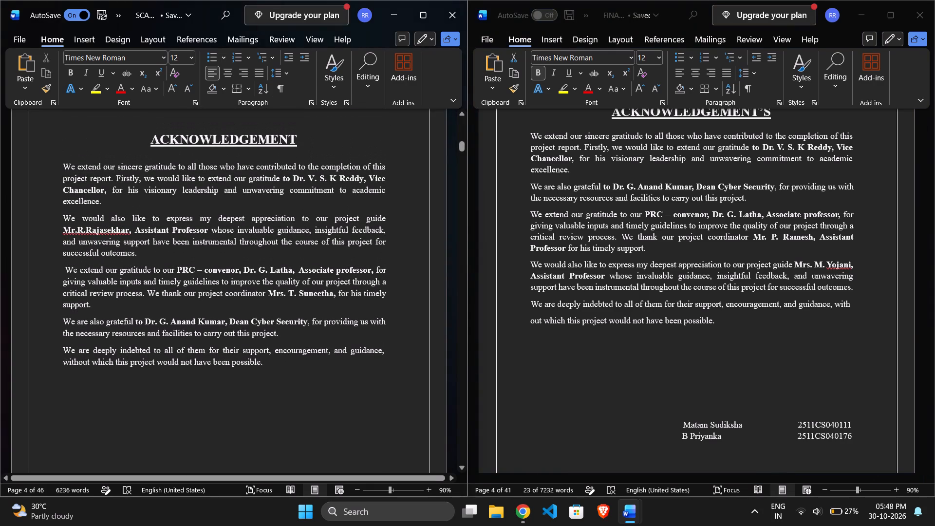
click(127, 228)
key(Right)
key(BackSpace)
key(BackSpace)
key(BackSpace)
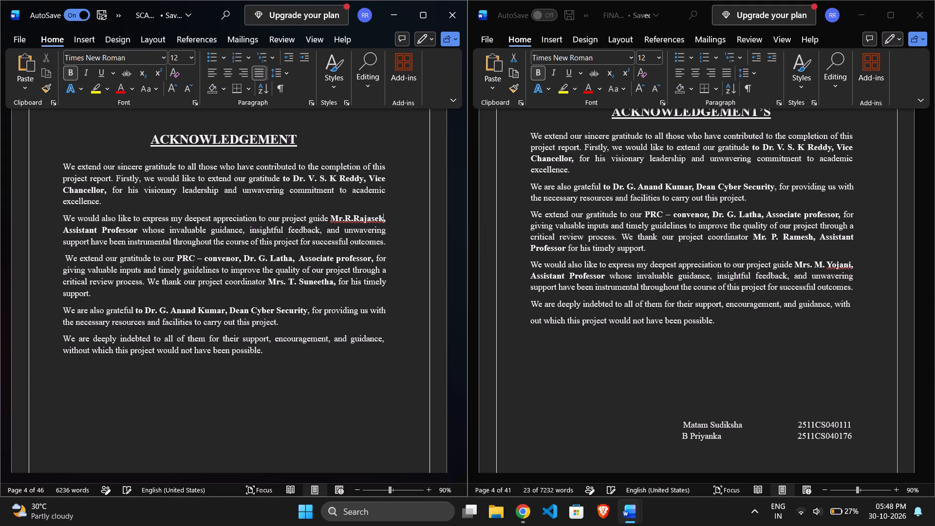
key(BackSpace)
key(BackSpace)
key(BackSpace)
key(BackSpace)
key(BackSpace)
key(BackSpace)
key(BackSpace)
key(BackSpace)
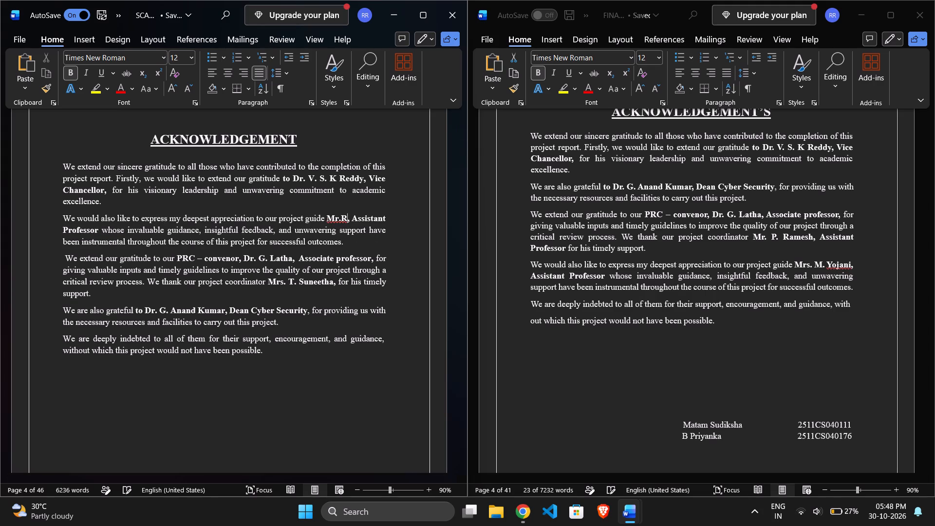
key(BackSpace)
key(BackSpace)
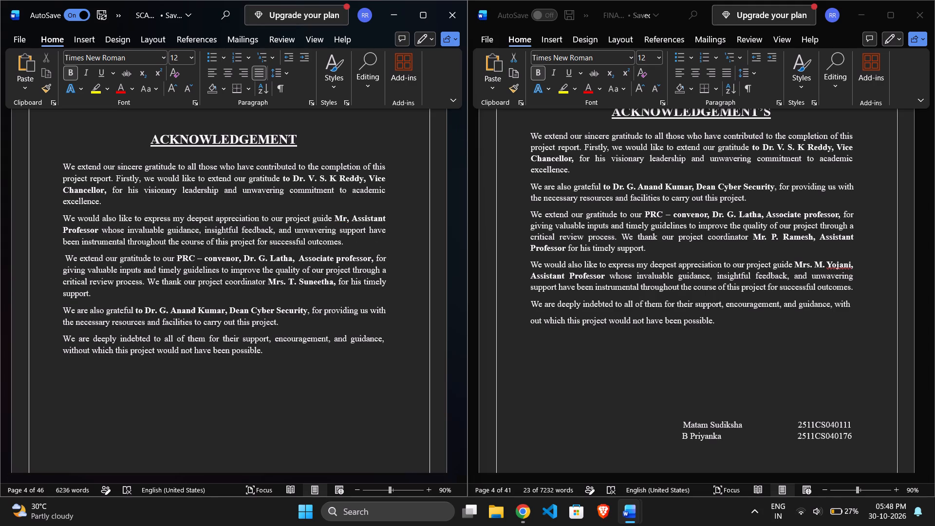
key(s)
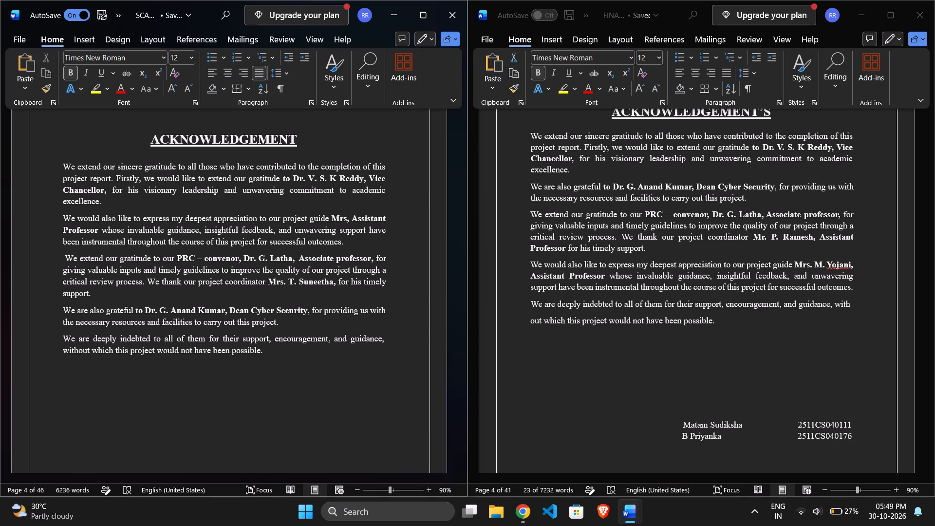
key(period)
key(space)
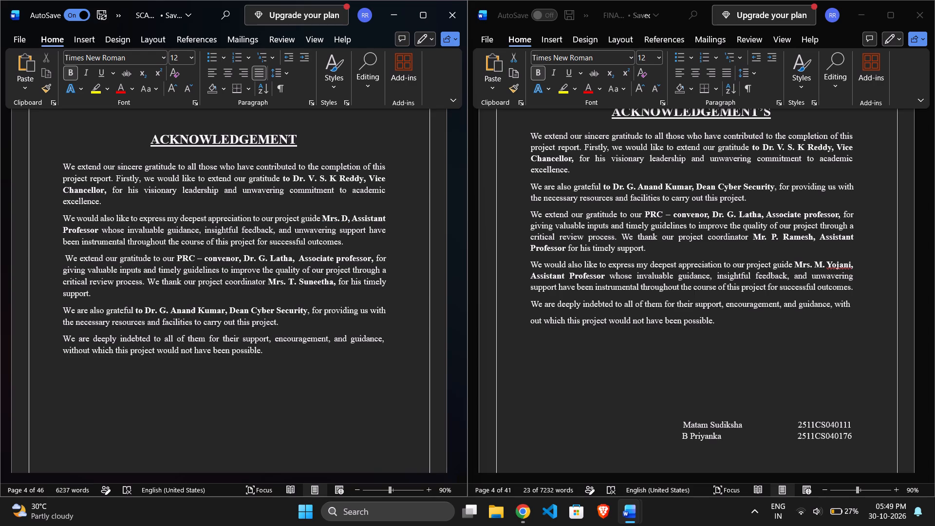
key(space)
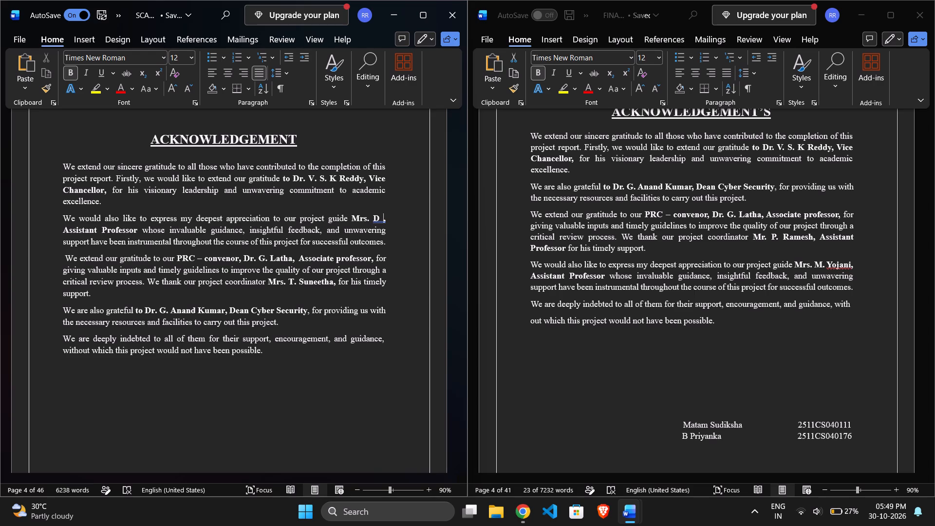
key(BackSpace)
key(period)
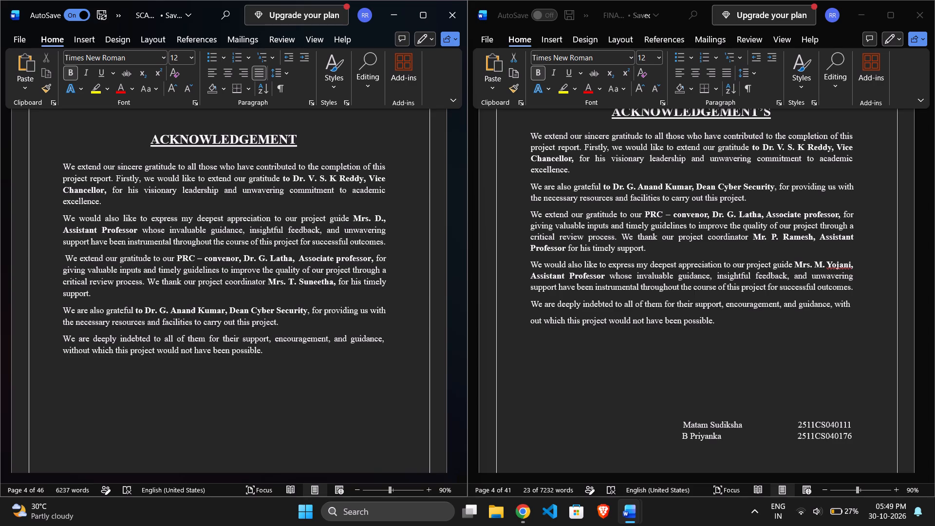
key(space)
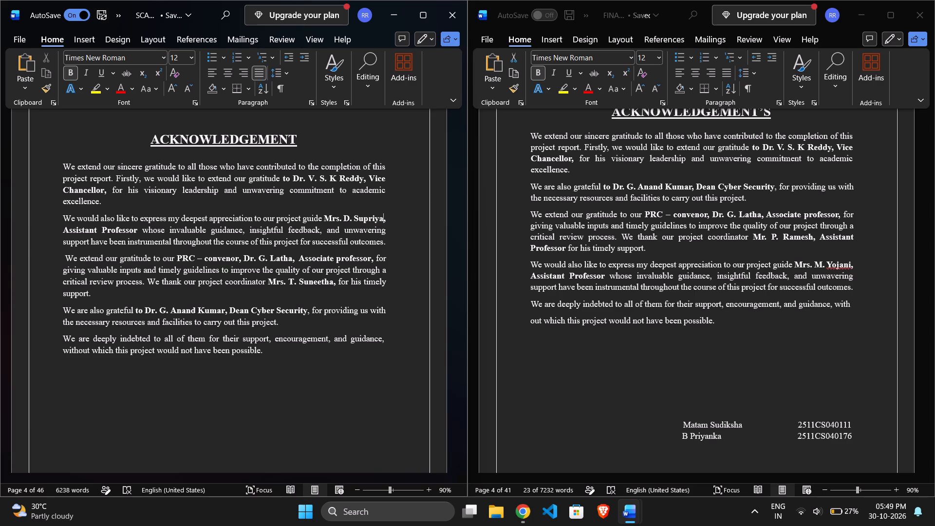
Compare the abstract page of the SCADA report with the abstract page of the QR report, including its closing Keywords paragraph.
scroll(127, 228, down, 1)
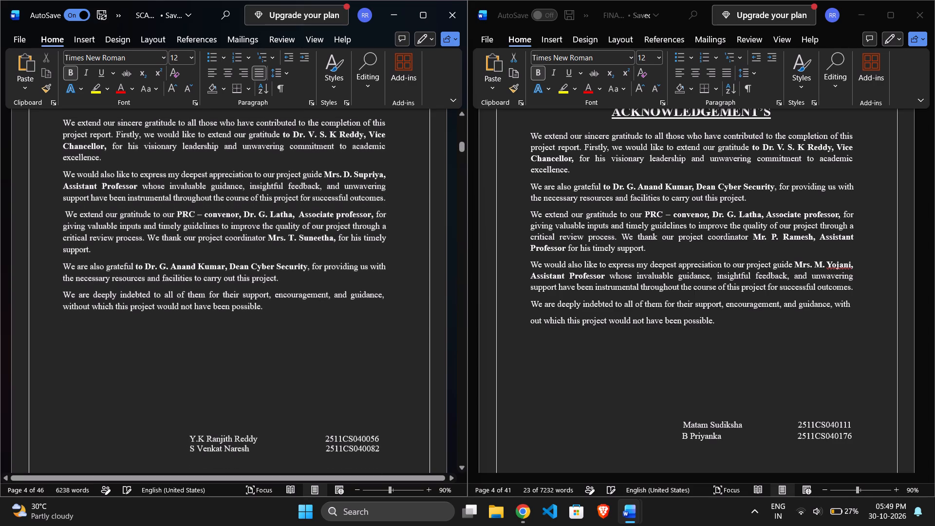
scroll(127, 228, down, 7)
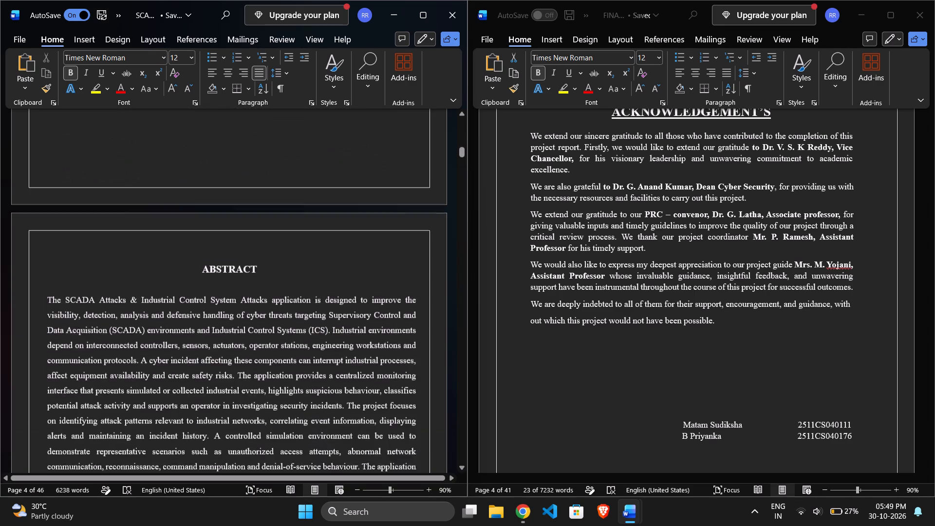
scroll(127, 228, down, 2)
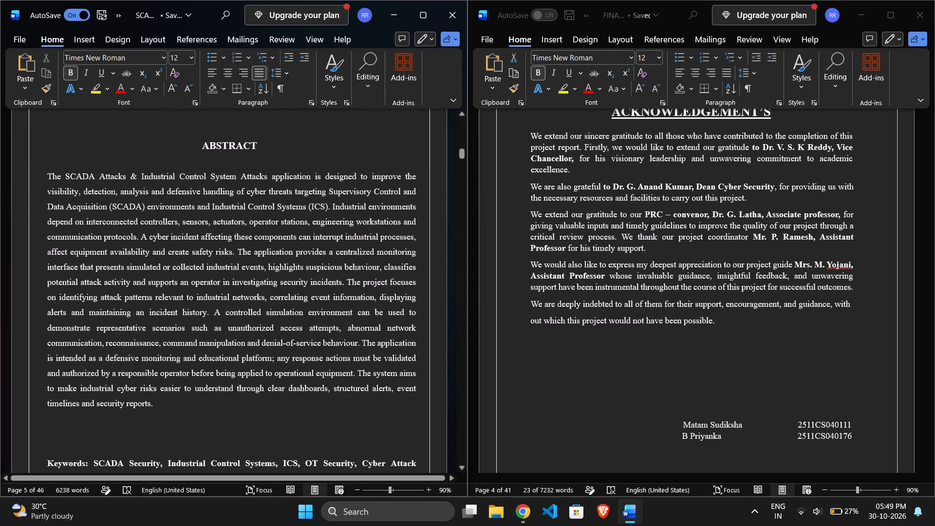
scroll(599, 362, down, 4)
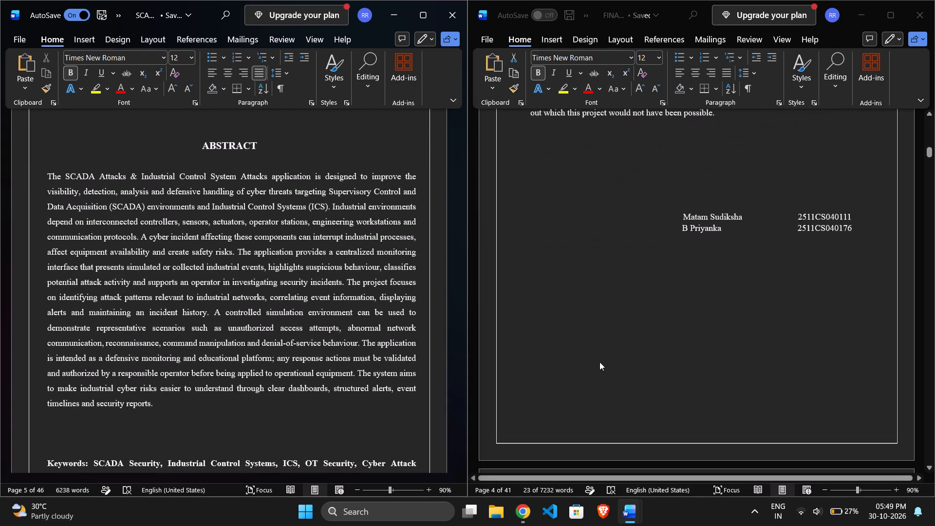
scroll(599, 362, down, 5)
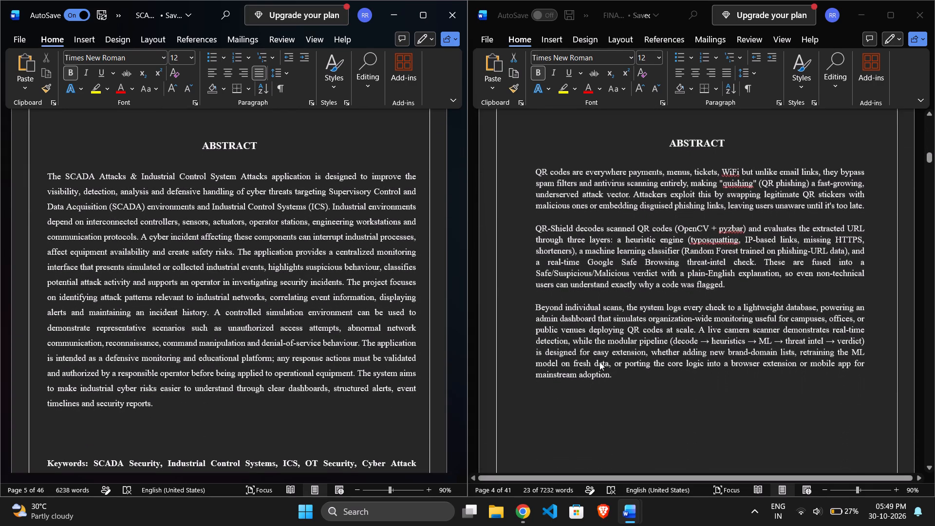
scroll(599, 362, down, 2)
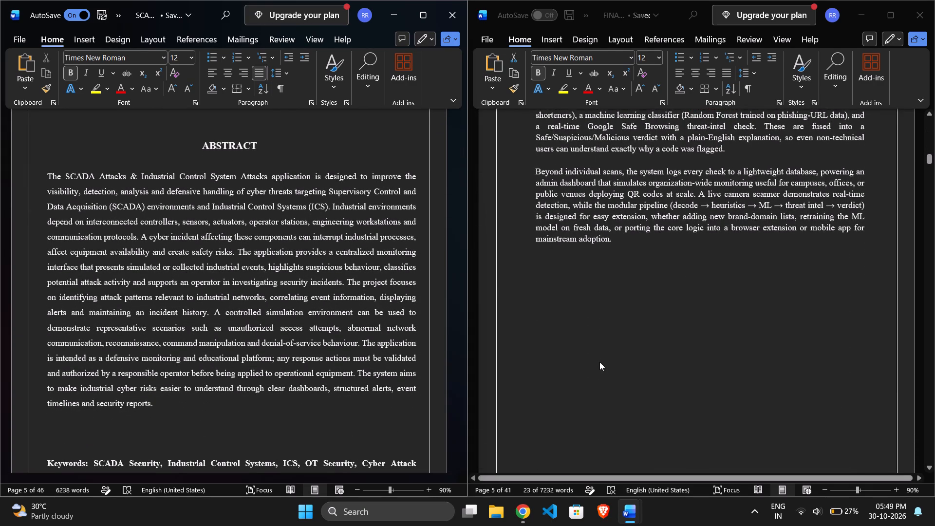
scroll(599, 362, up, 2)
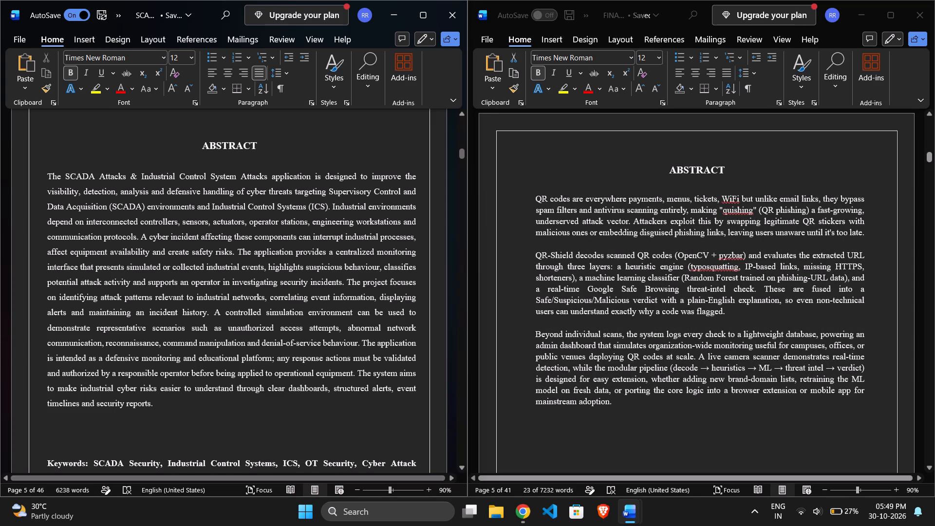
scroll(308, 362, down, 2)
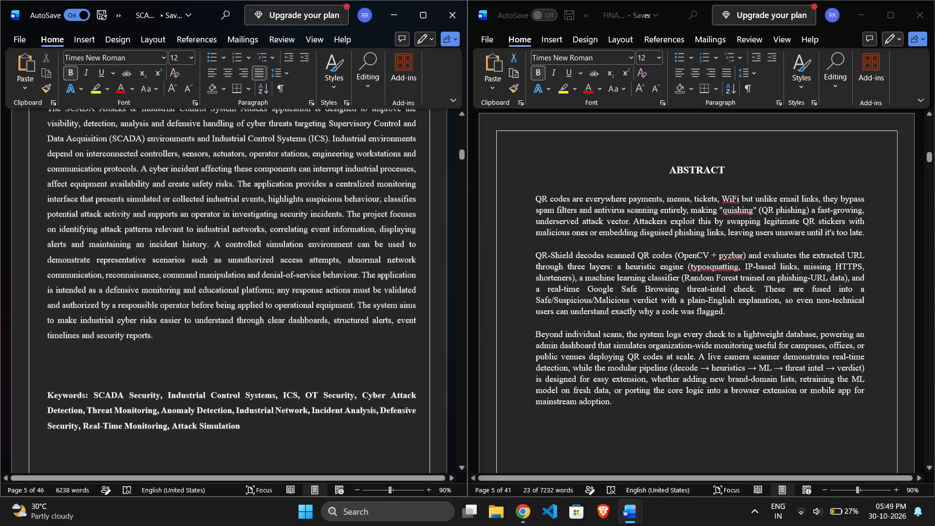
scroll(308, 362, down, 1)
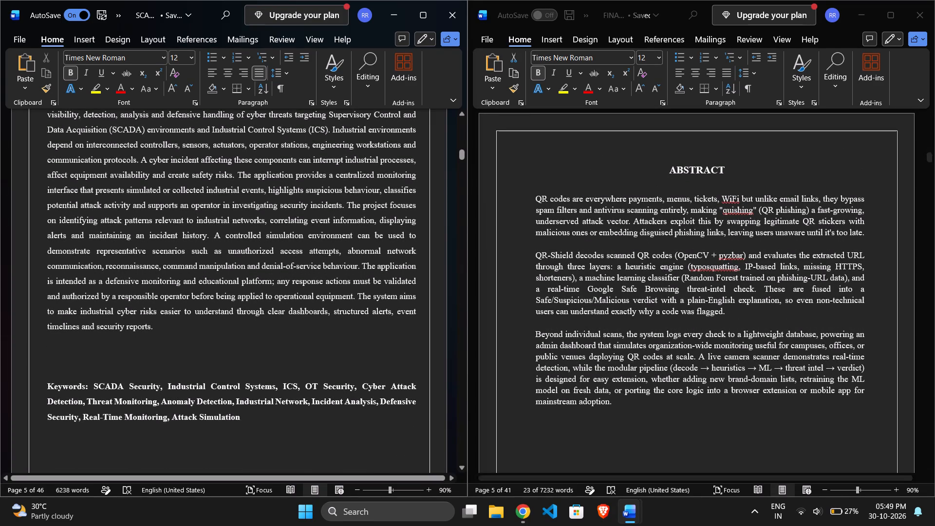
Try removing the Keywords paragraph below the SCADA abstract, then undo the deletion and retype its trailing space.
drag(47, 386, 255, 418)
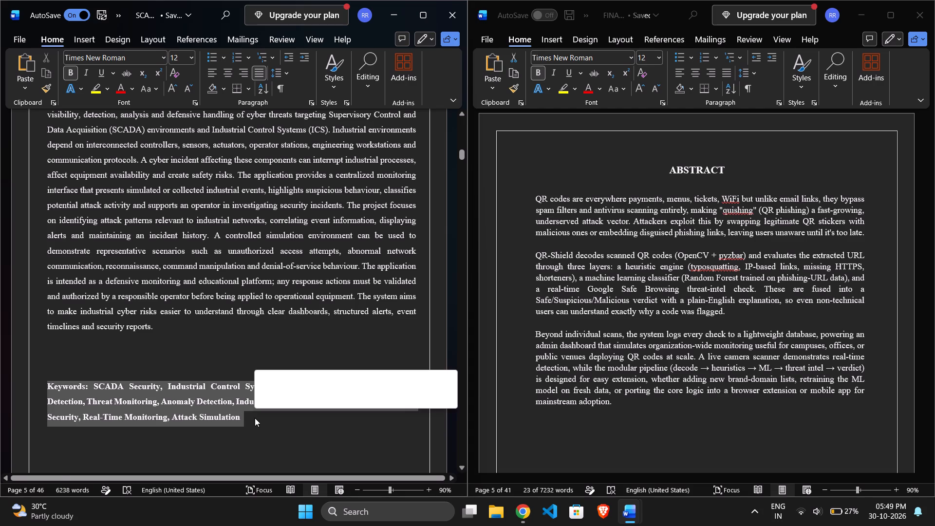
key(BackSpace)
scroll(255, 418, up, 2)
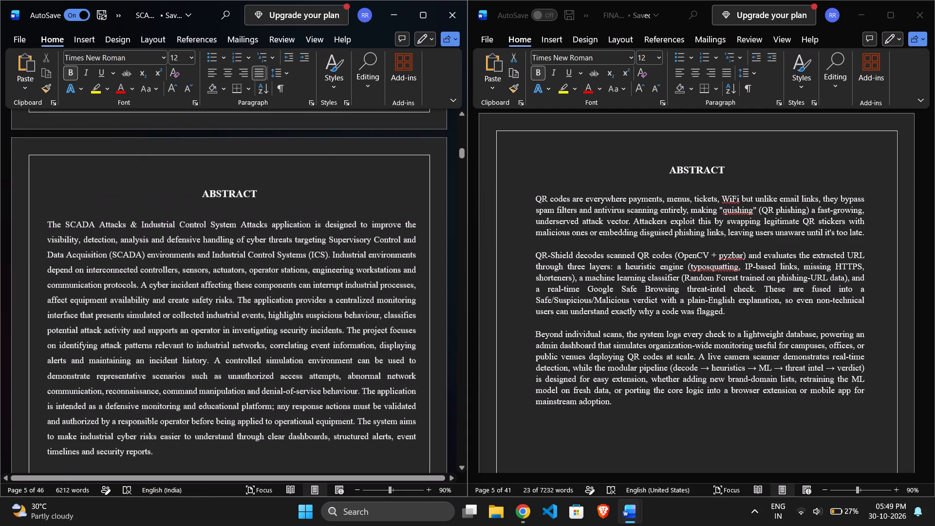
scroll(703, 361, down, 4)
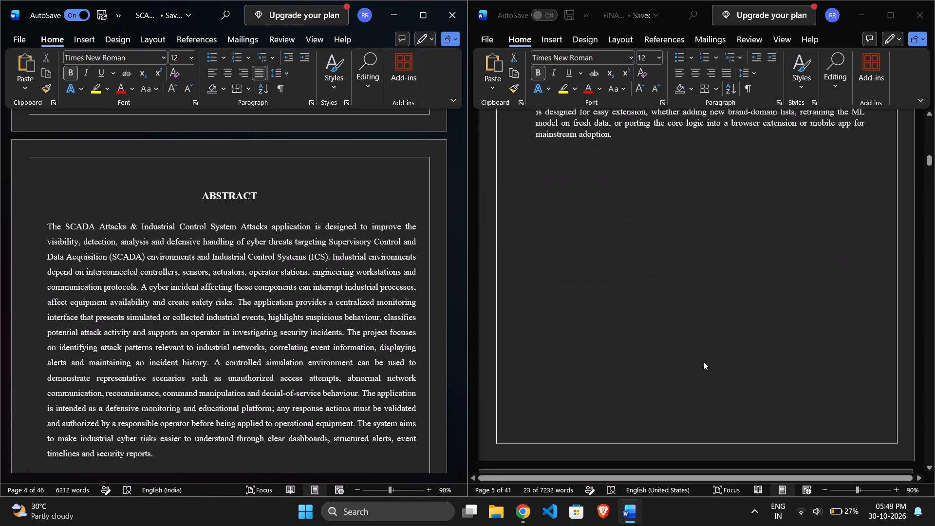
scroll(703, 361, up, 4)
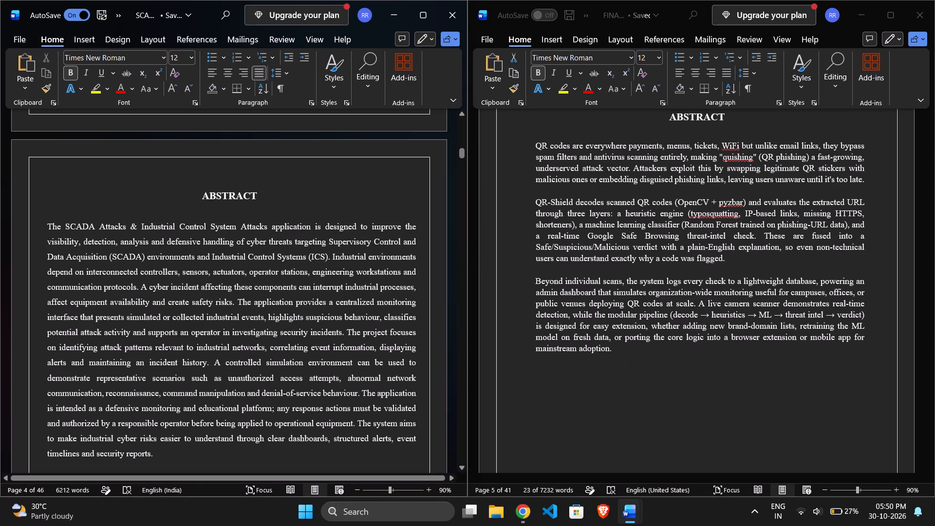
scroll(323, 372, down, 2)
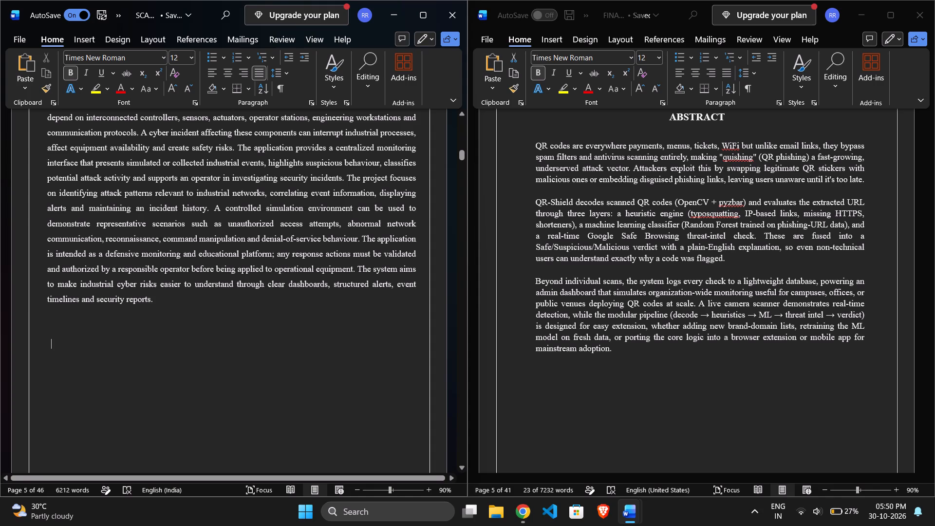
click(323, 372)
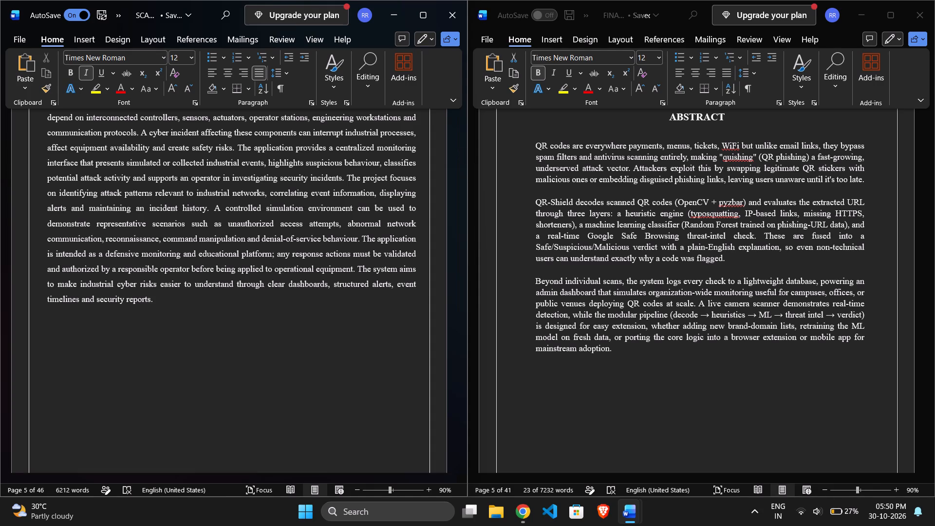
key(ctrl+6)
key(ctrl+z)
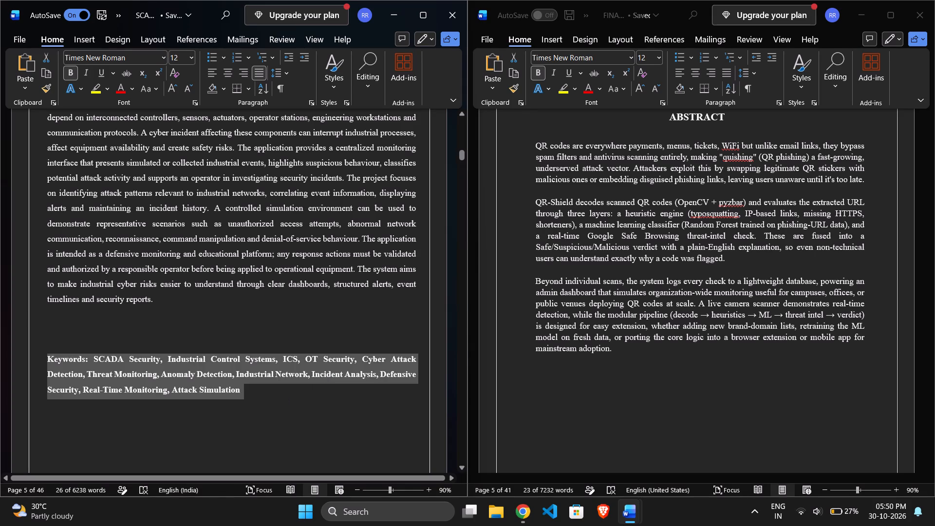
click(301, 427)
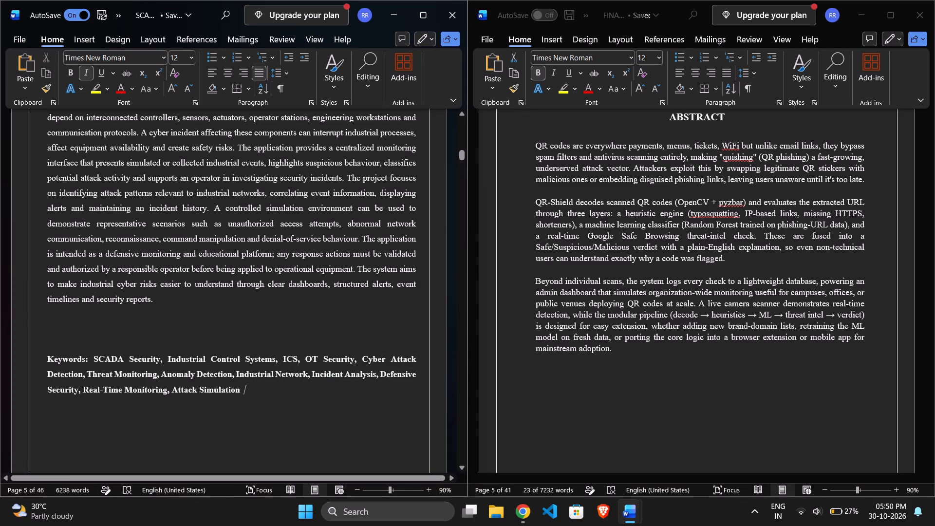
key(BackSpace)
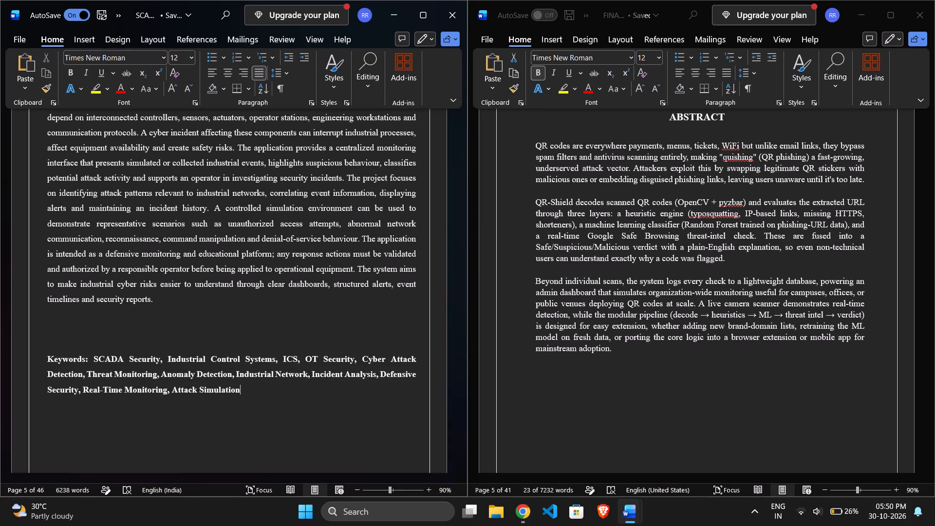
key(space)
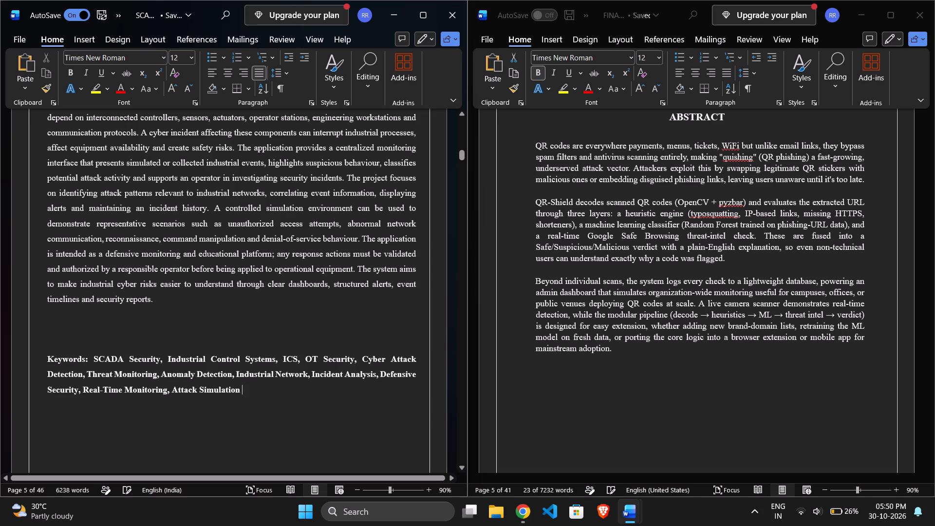
Compare the chapter contents tables of the SCADA and QR reports, from the end of the abstract up to Chapter 1.
scroll(258, 412, down, 3)
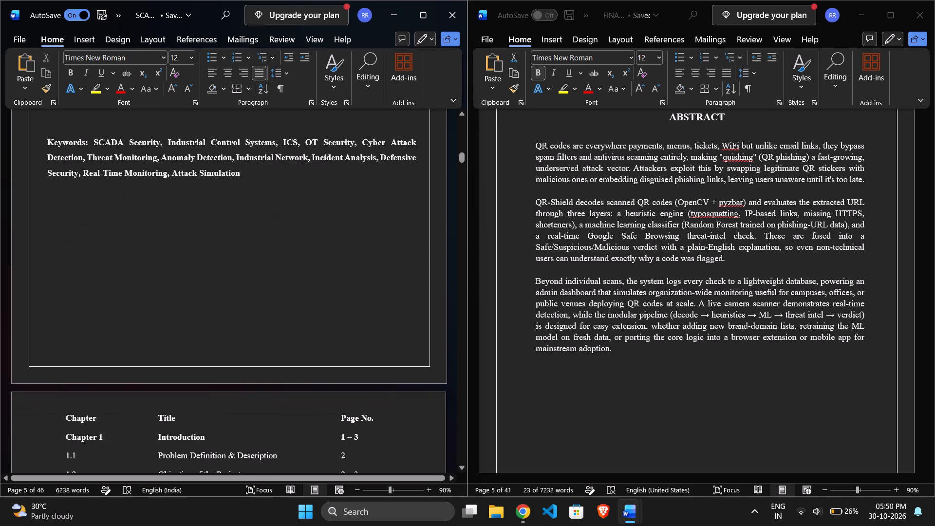
scroll(258, 412, up, 2)
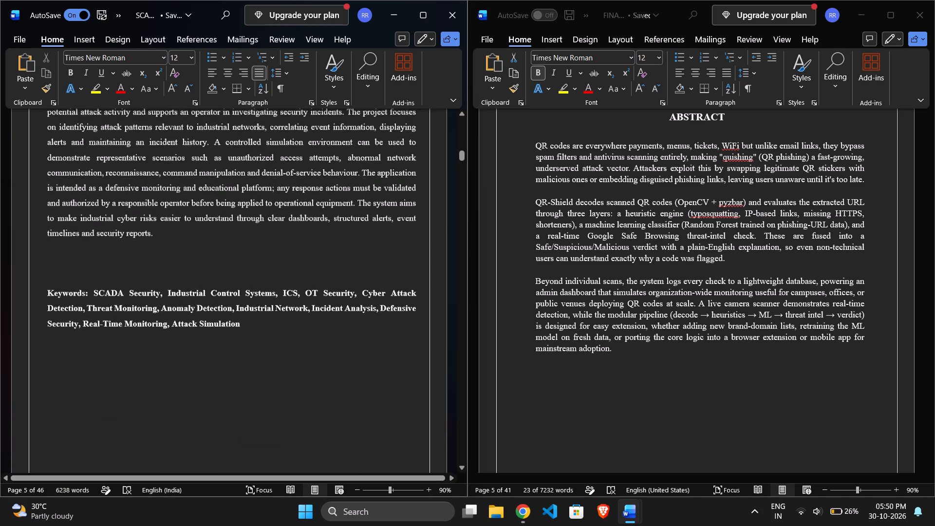
scroll(258, 412, up, 1)
scroll(258, 412, down, 3)
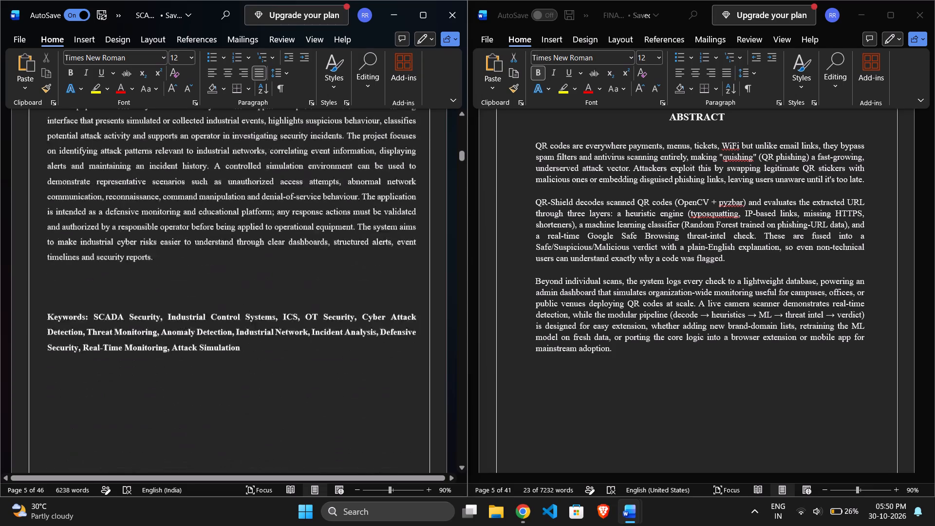
scroll(258, 412, down, 3)
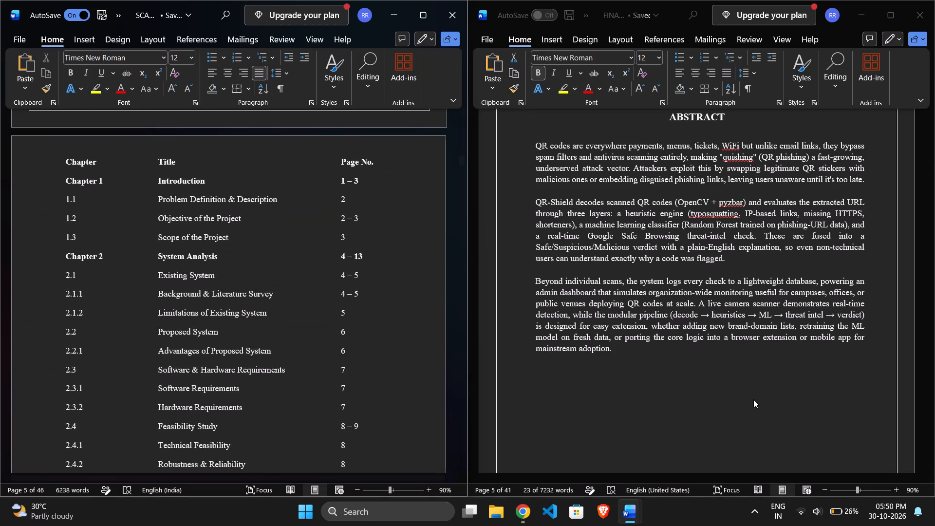
scroll(753, 399, down, 6)
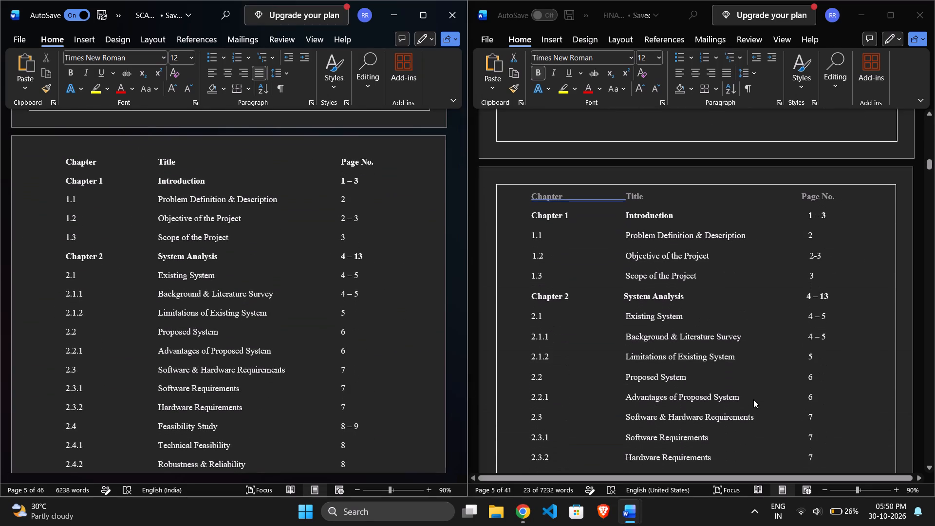
scroll(753, 399, down, 10)
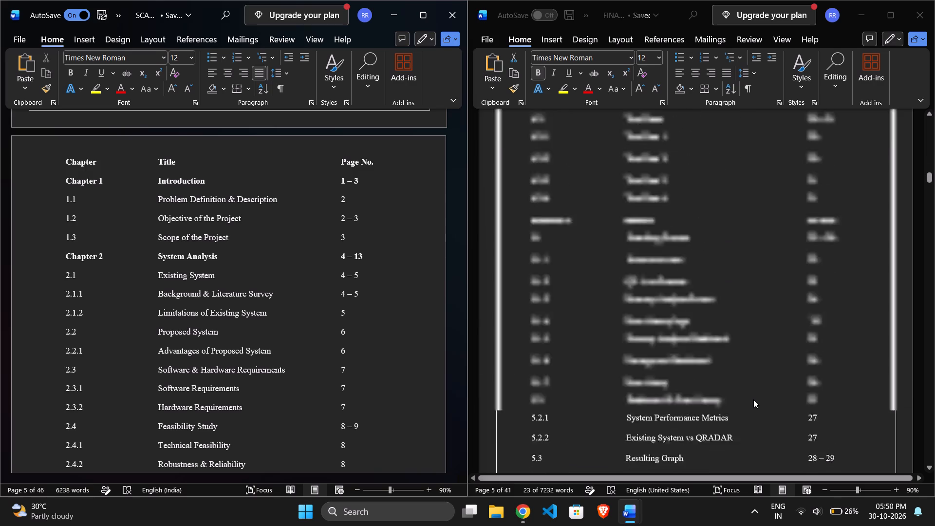
scroll(753, 399, up, 3)
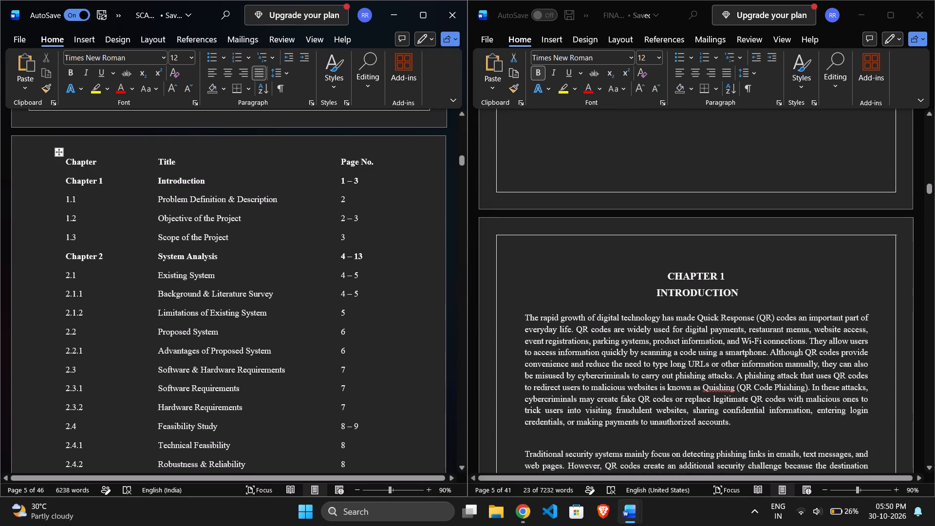
scroll(329, 357, down, 9)
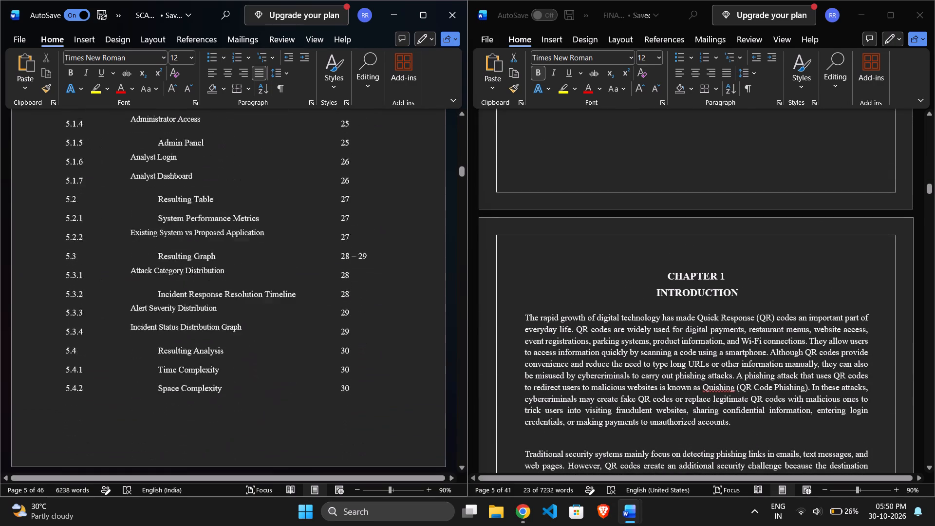
scroll(329, 357, down, 5)
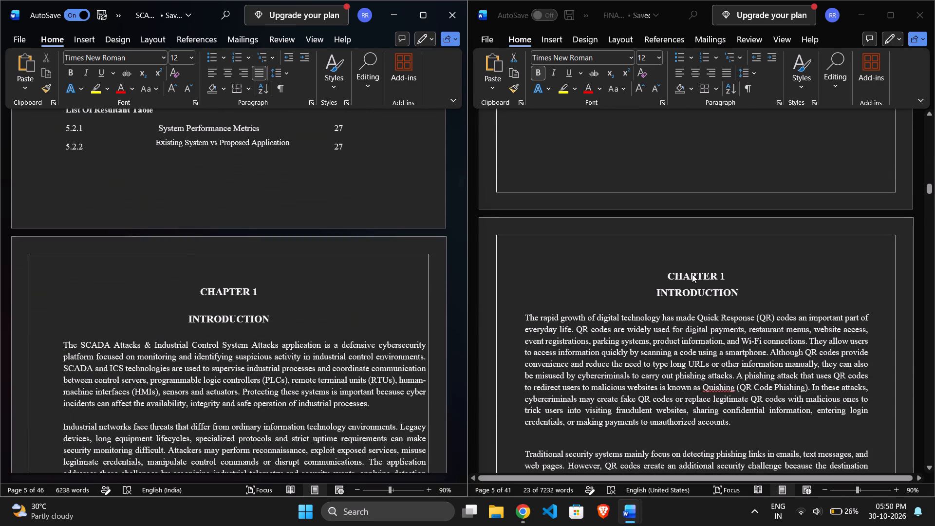
Compare the Chapter 1 Introduction pages of both reports, up to the start of section 1.1 Problem Definition & Description.
scroll(692, 274, up, 2)
scroll(692, 274, down, 3)
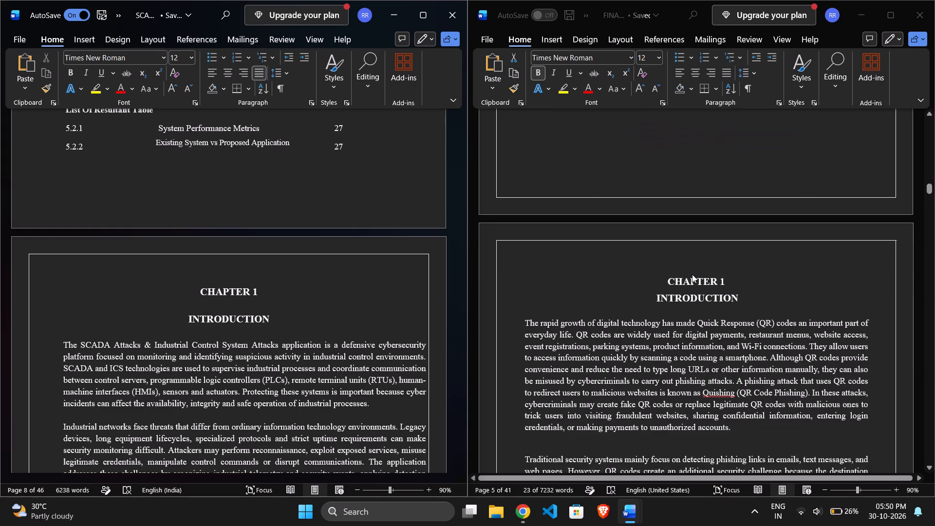
scroll(692, 274, down, 1)
scroll(340, 322, down, 1)
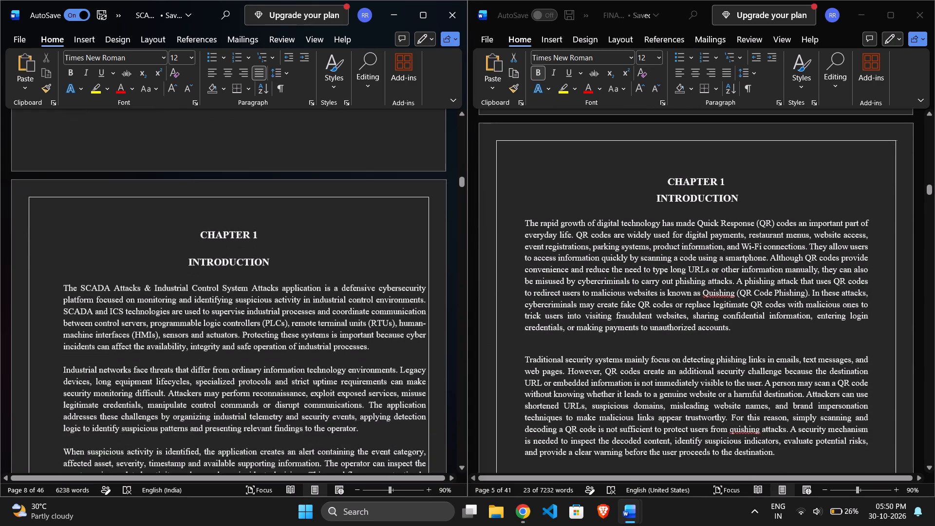
scroll(340, 322, down, 7)
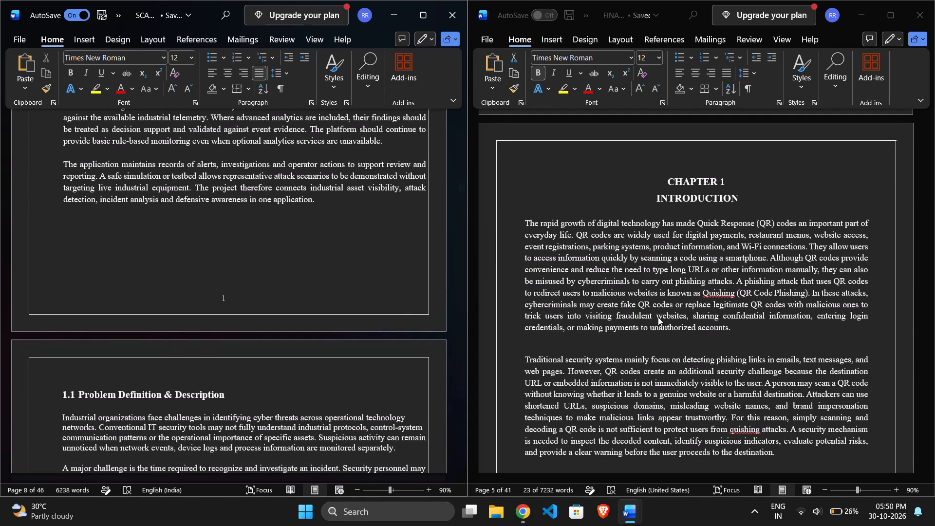
scroll(658, 317, down, 7)
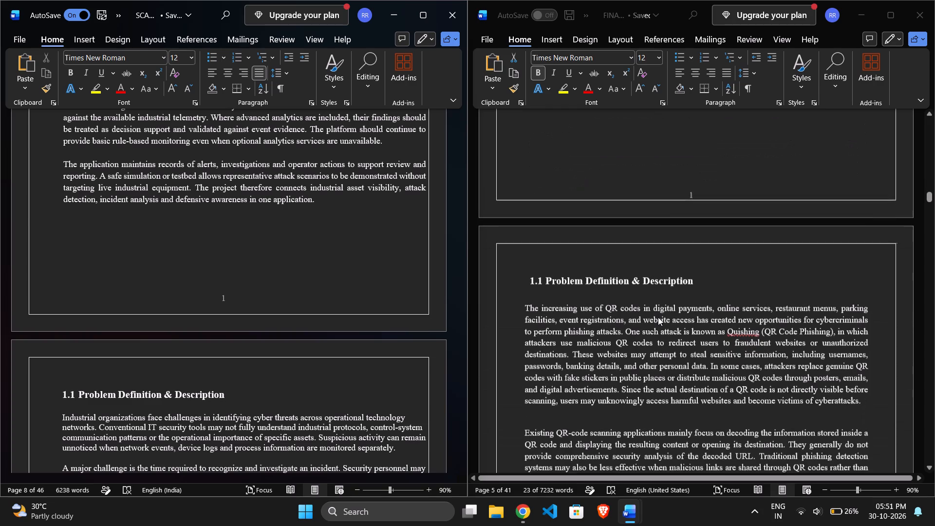
scroll(658, 317, down, 2)
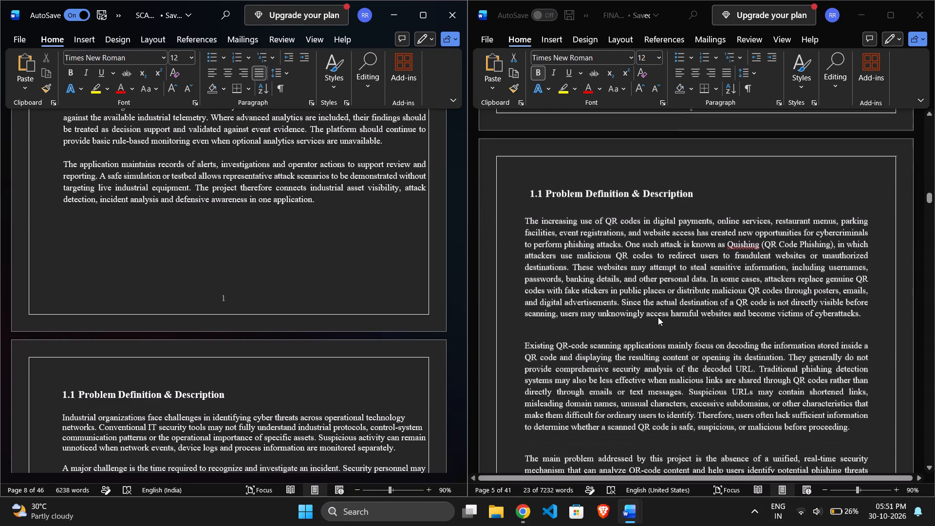
scroll(658, 317, down, 2)
scroll(658, 317, up, 1)
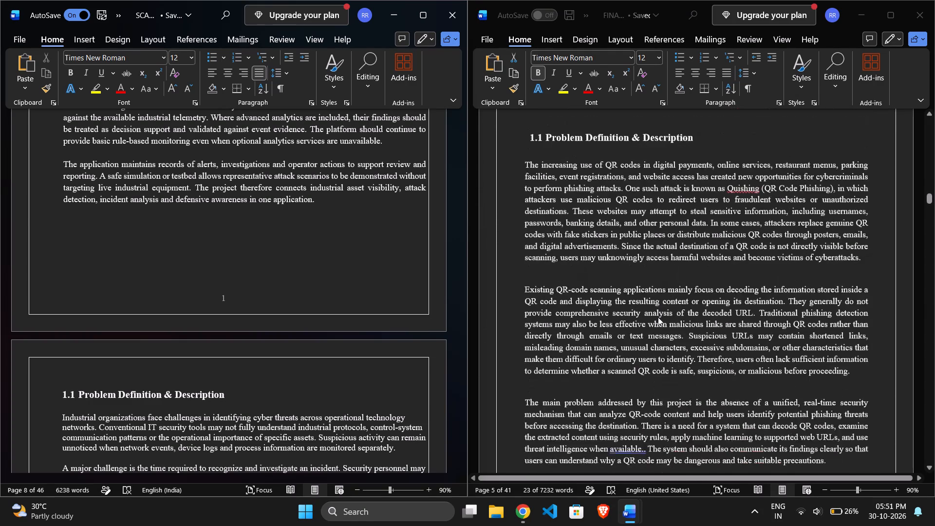
scroll(658, 317, up, 1)
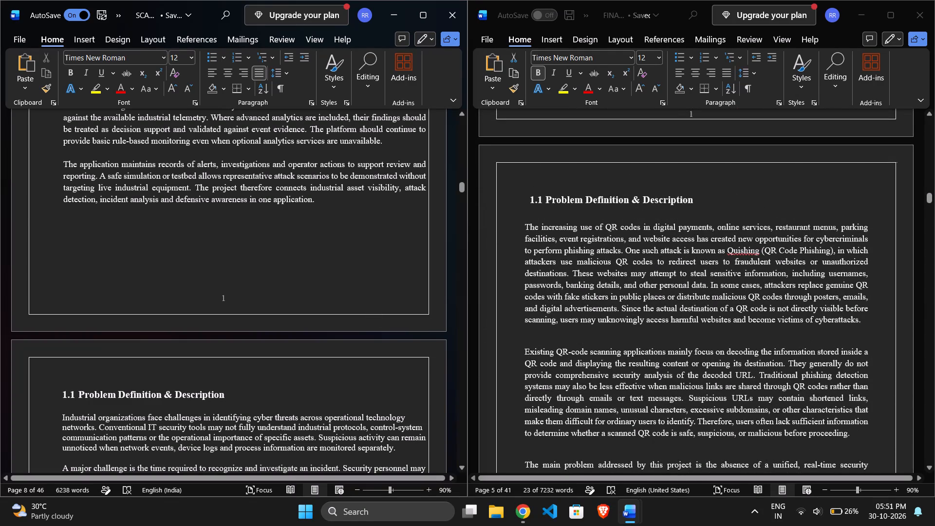
Compare the layout of sections 1.1 Problem Definition, 1.2 Objectives and 1.3 Scope of the Project in both reports.
scroll(359, 341, down, 1)
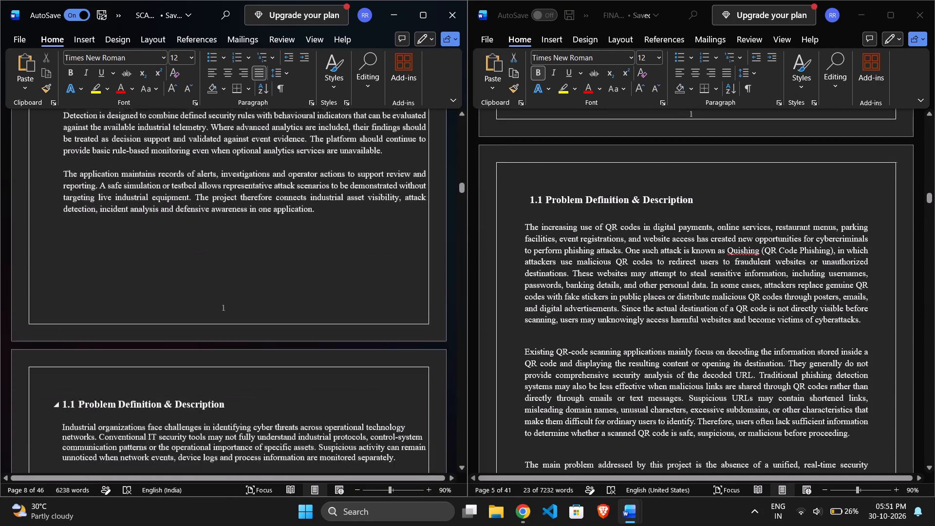
scroll(359, 341, down, 4)
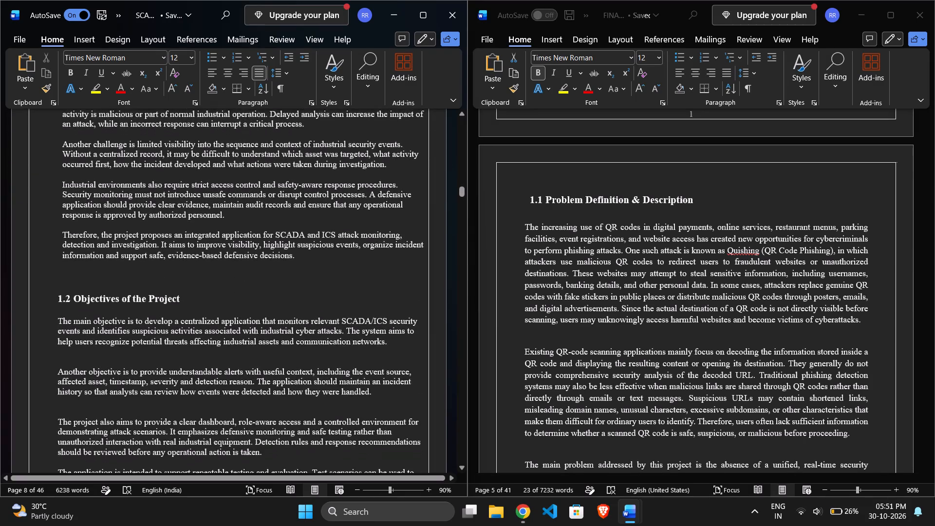
scroll(359, 341, down, 6)
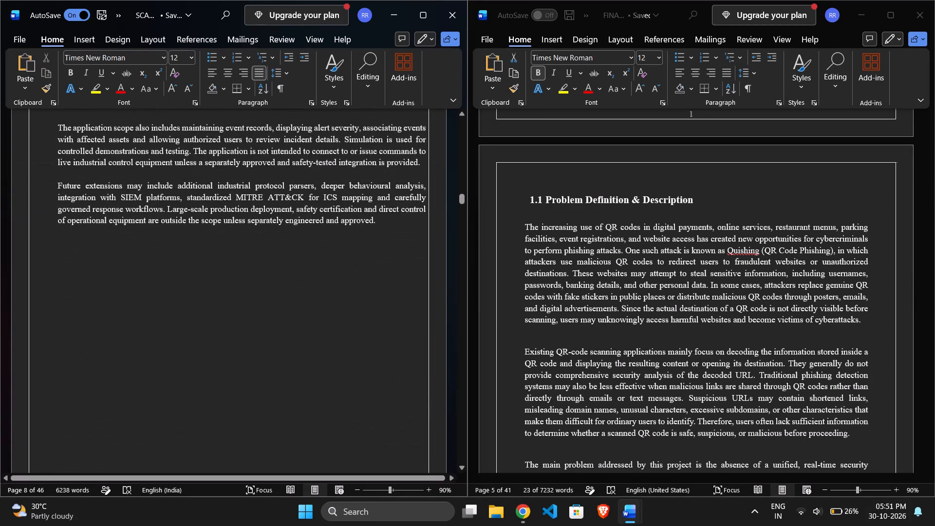
scroll(359, 341, up, 1)
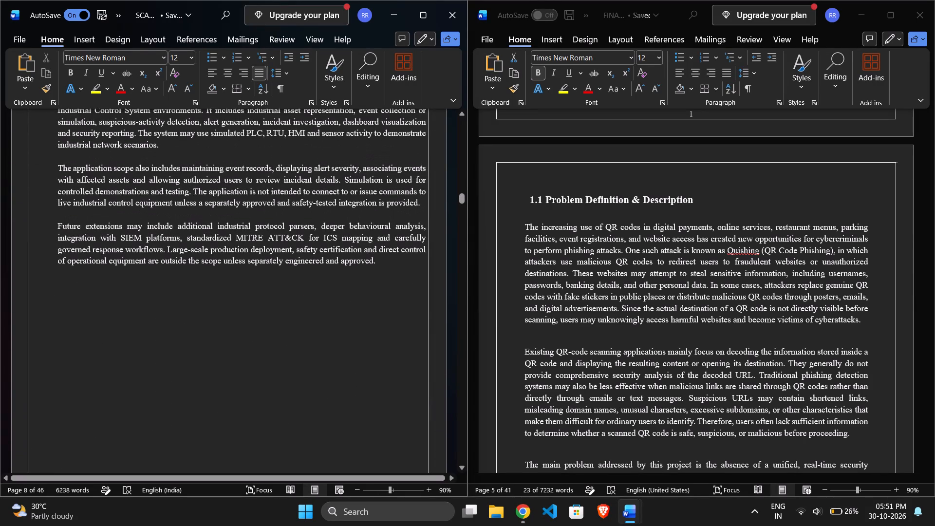
scroll(359, 341, up, 2)
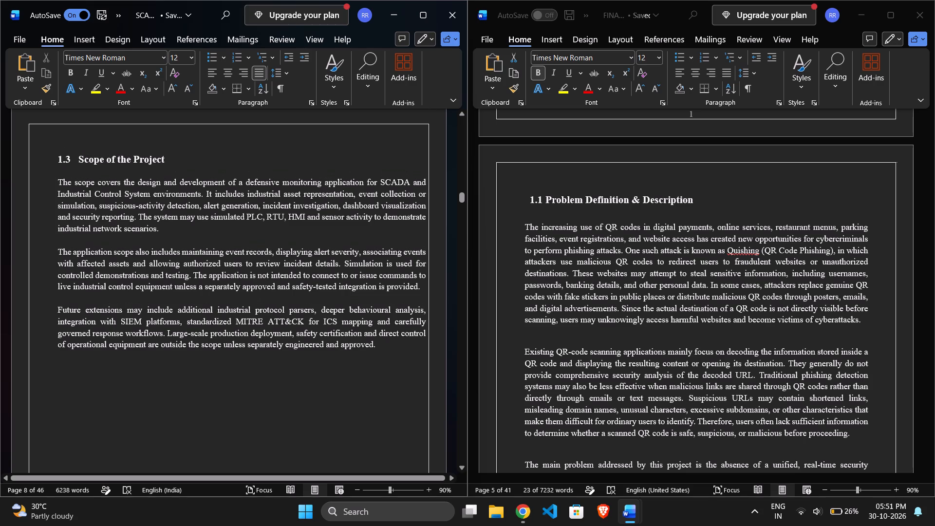
scroll(359, 341, up, 1)
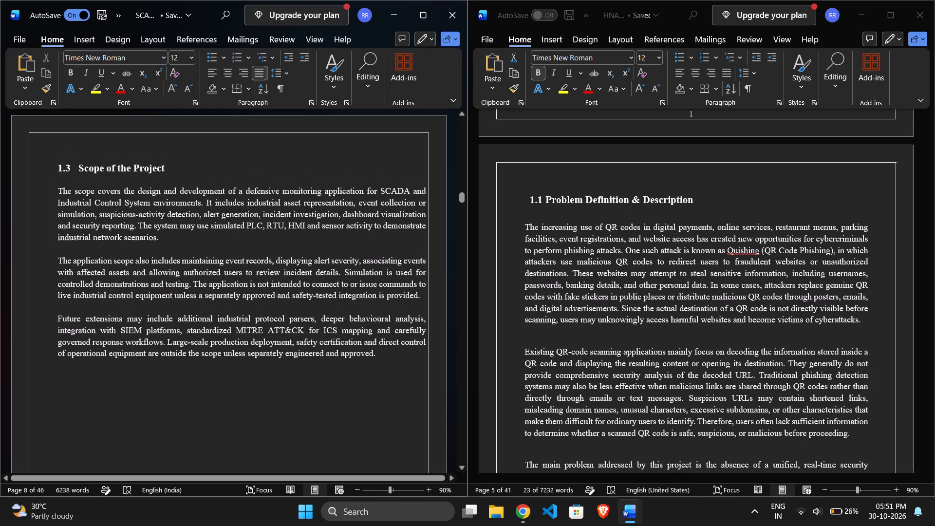
scroll(359, 341, up, 1)
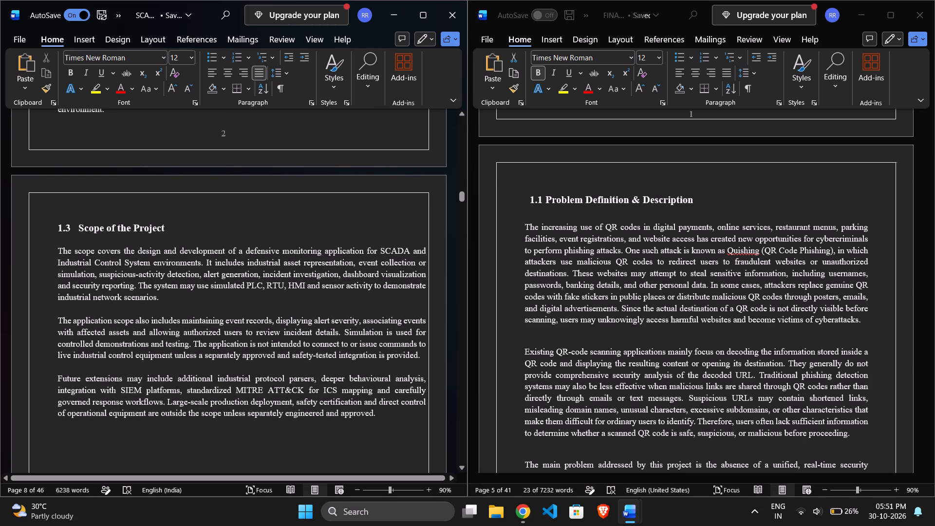
scroll(359, 341, down, 5)
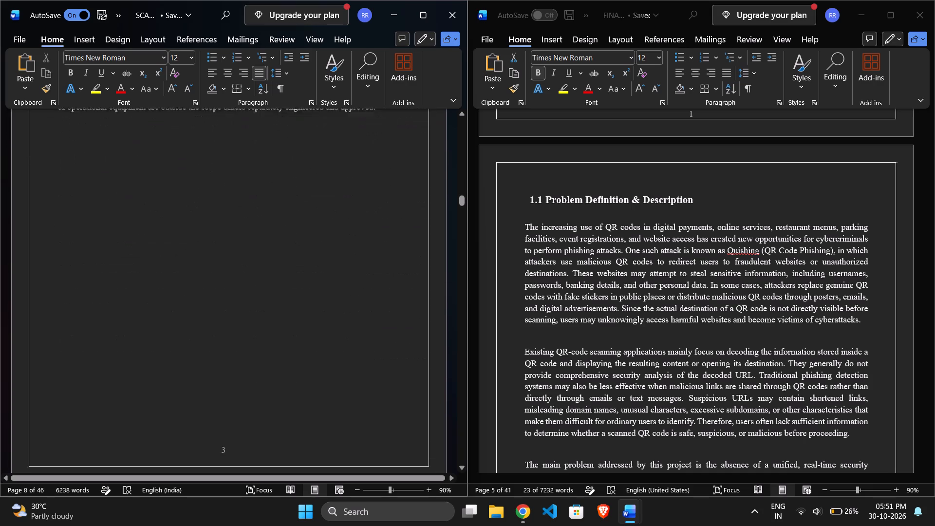
scroll(359, 341, down, 2)
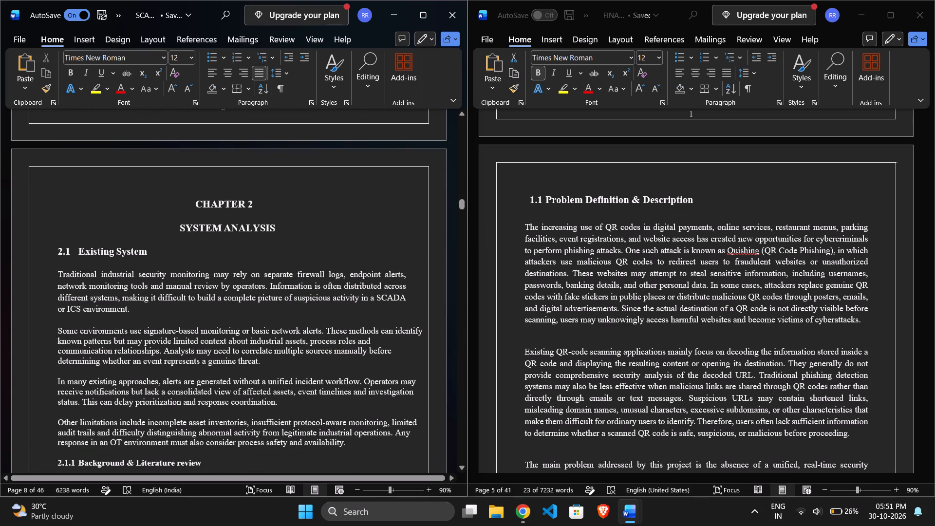
scroll(586, 329, down, 1)
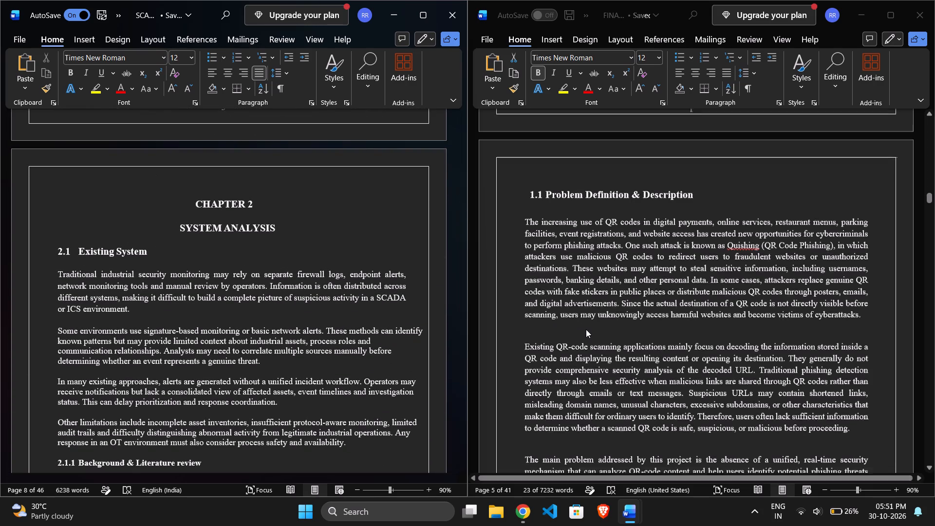
scroll(586, 329, down, 1)
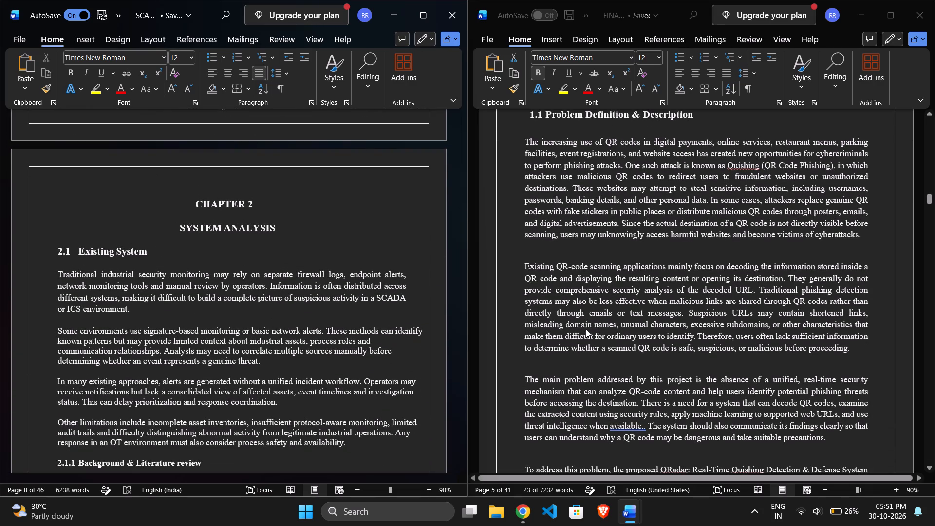
scroll(586, 329, down, 1)
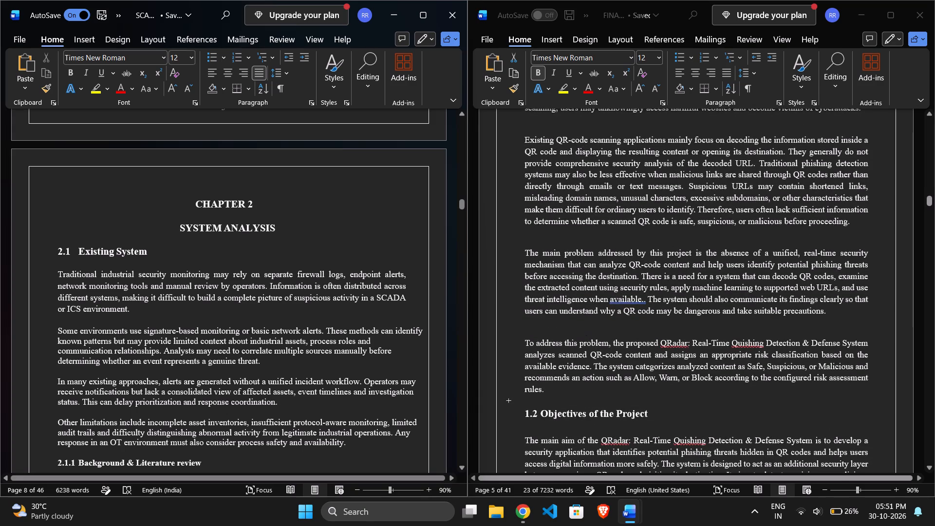
scroll(644, 291, up, 4)
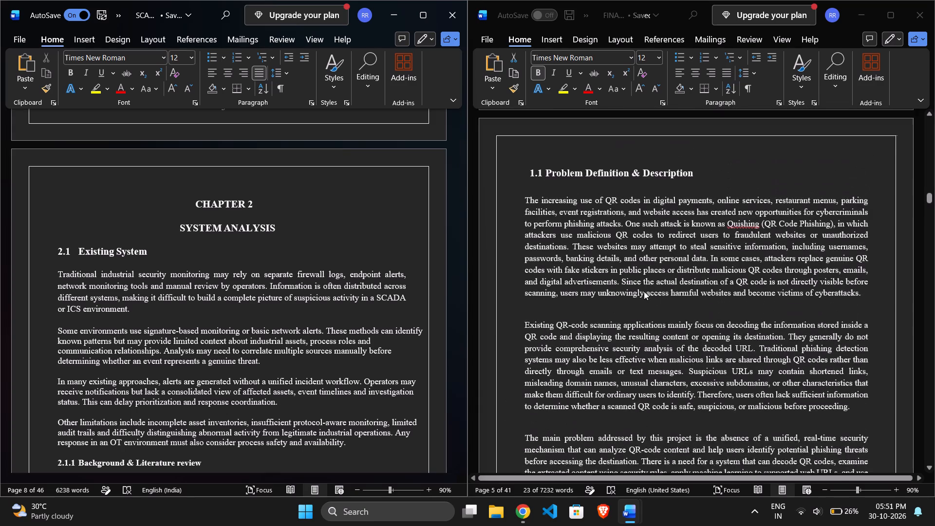
scroll(644, 291, down, 1)
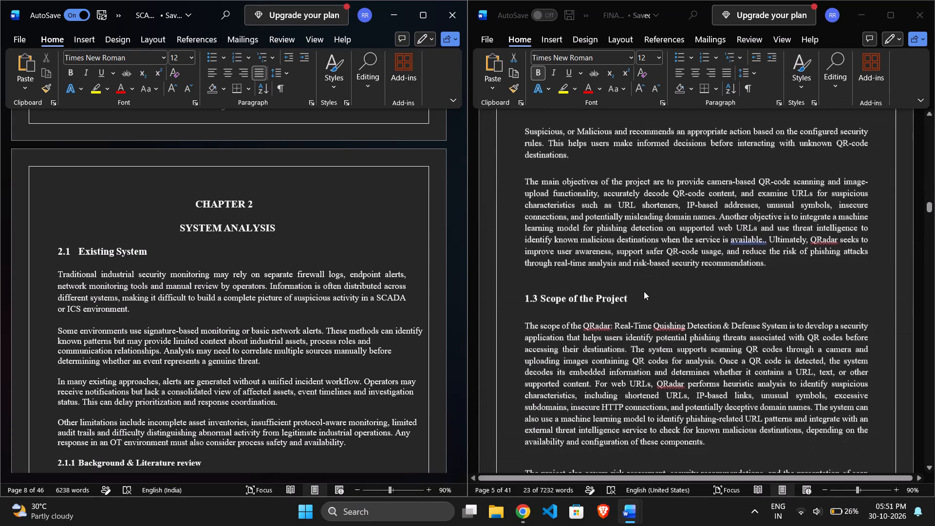
scroll(644, 291, right, 1)
Compare Chapter 2 System Analysis in the SCADA and QR reports, covering sections 2.1 Existing System and 2.2 Proposed System.
scroll(644, 291, down, 1)
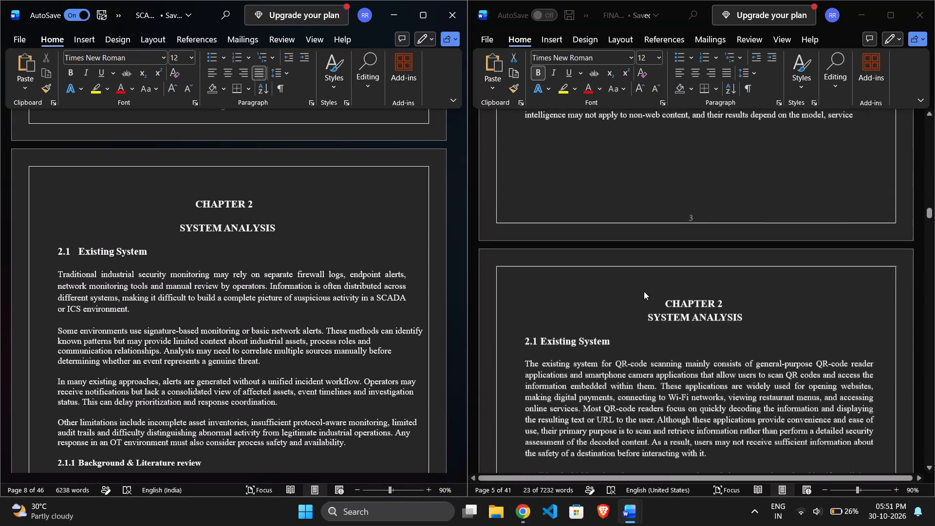
scroll(644, 291, down, 1)
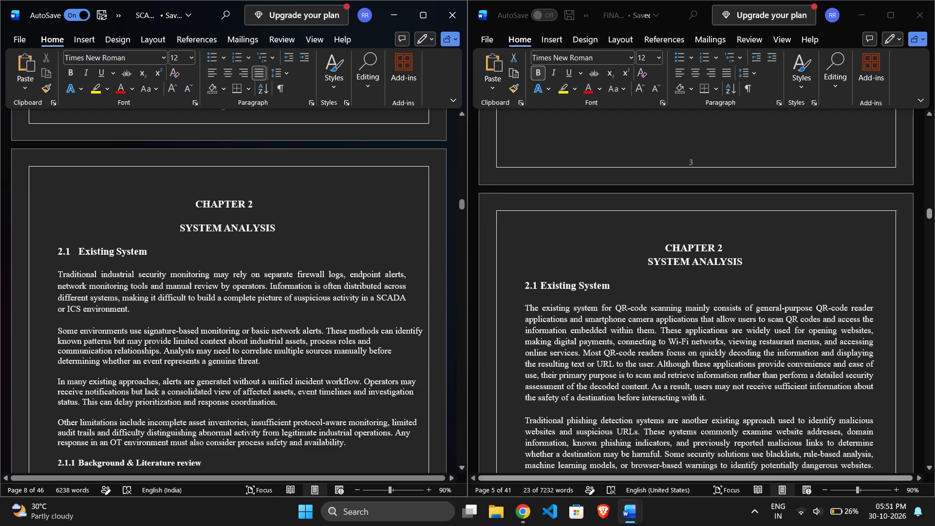
scroll(312, 343, down, 6)
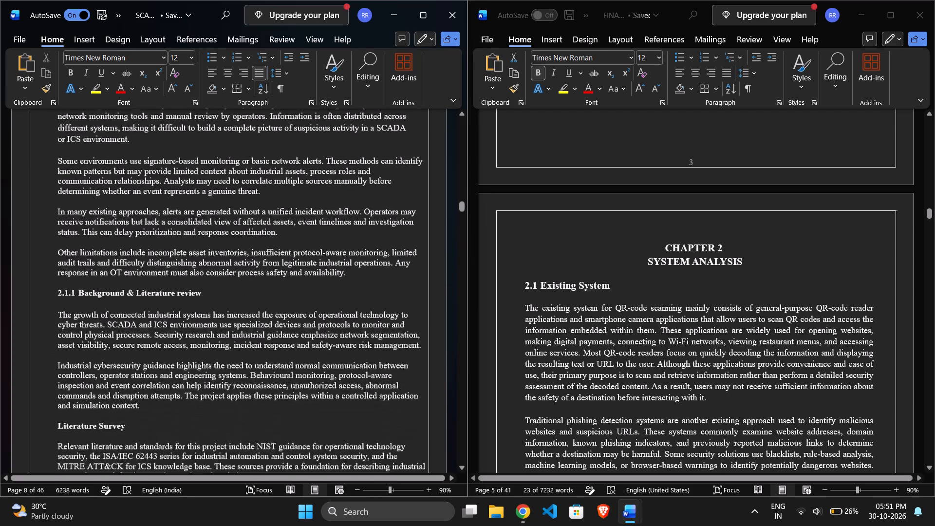
scroll(312, 343, down, 2)
scroll(574, 310, down, 3)
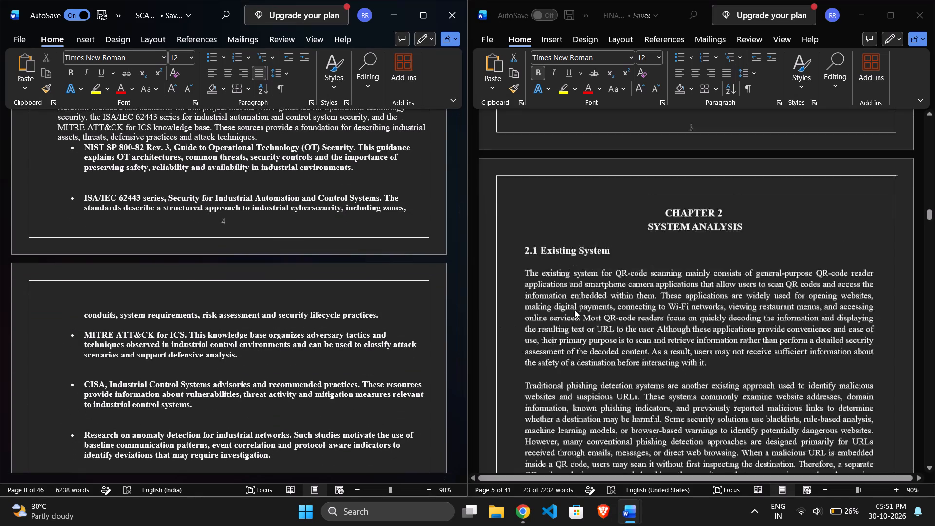
scroll(574, 310, down, 9)
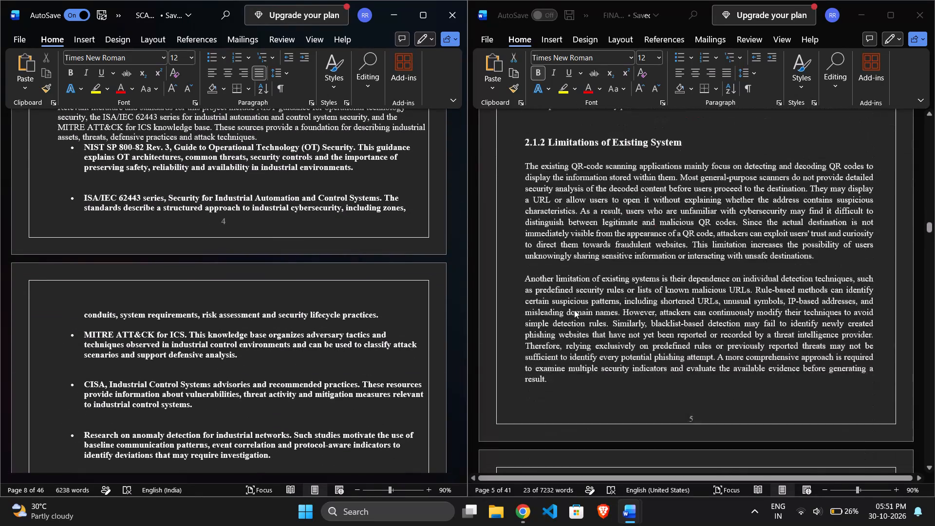
scroll(574, 310, down, 5)
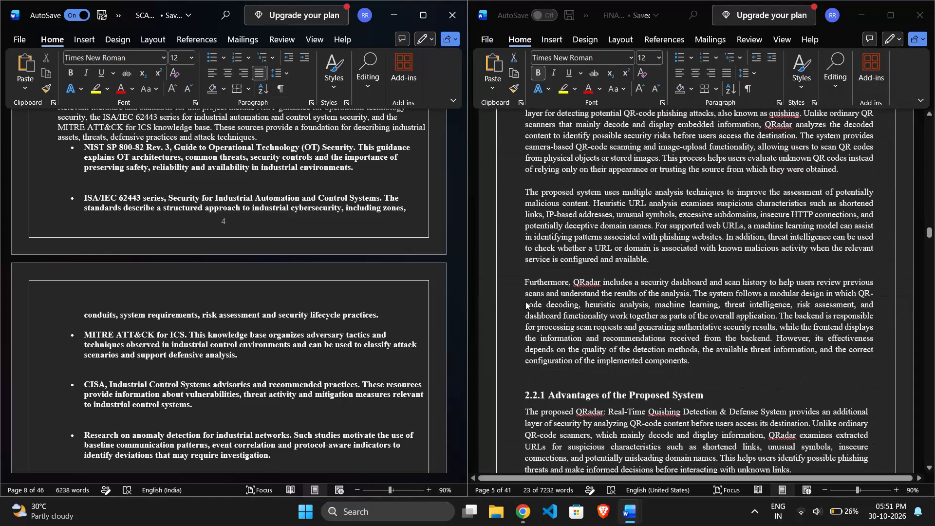
scroll(583, 340, down, 5)
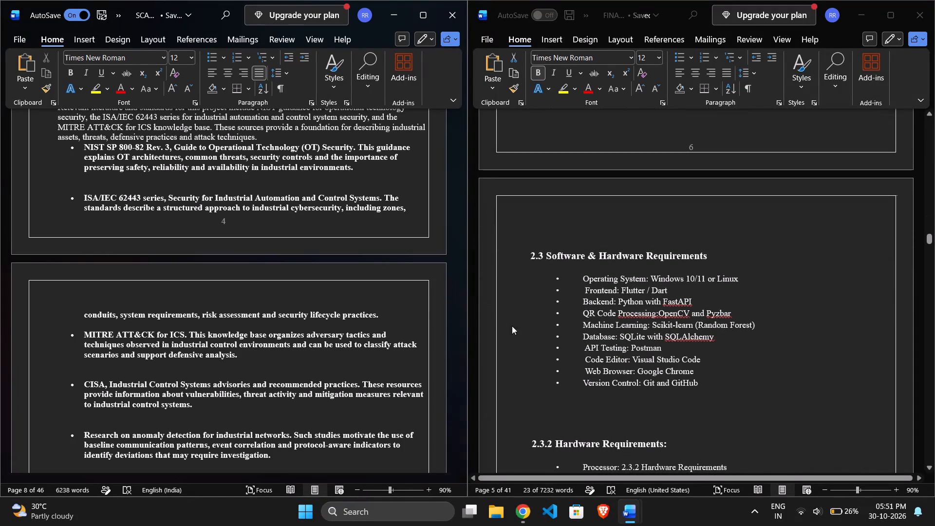
scroll(205, 387, down, 7)
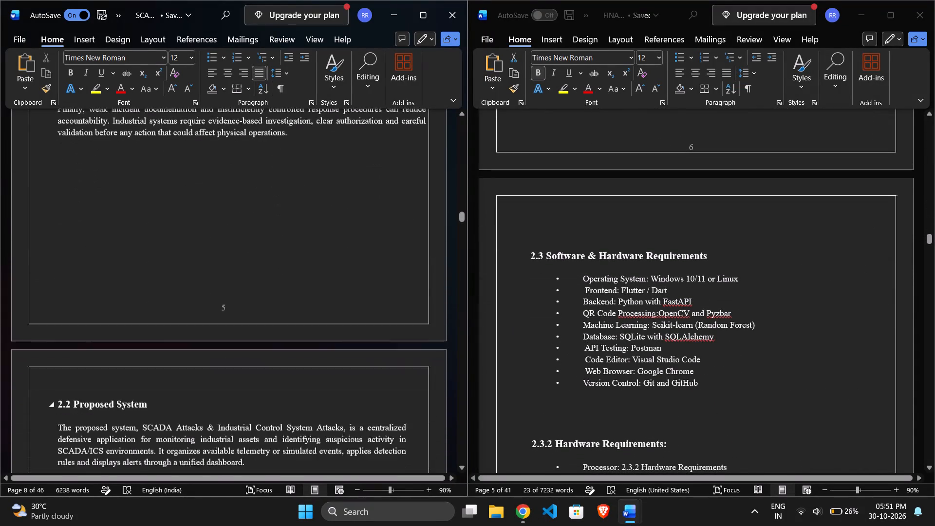
scroll(205, 387, down, 7)
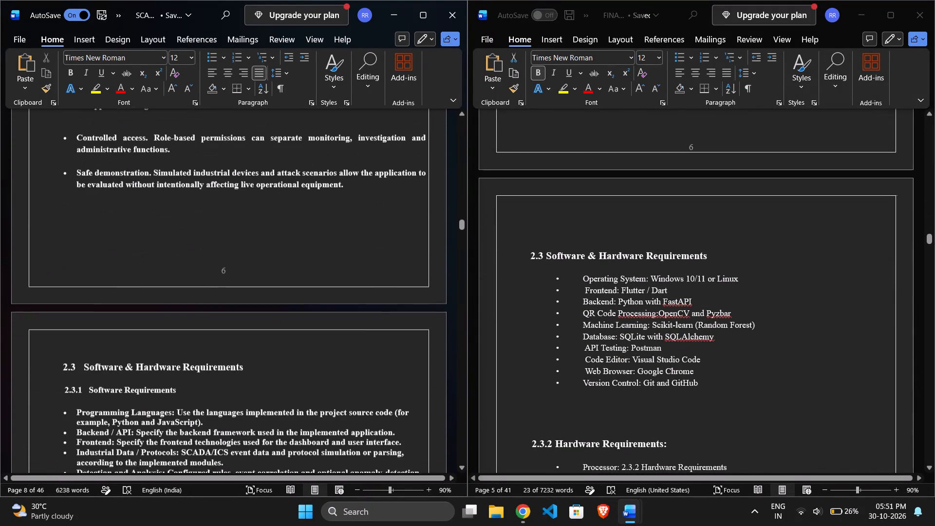
Compare section 2.3 Software & Hardware Requirements in both reports, including the software and hardware lists.
scroll(205, 387, down, 2)
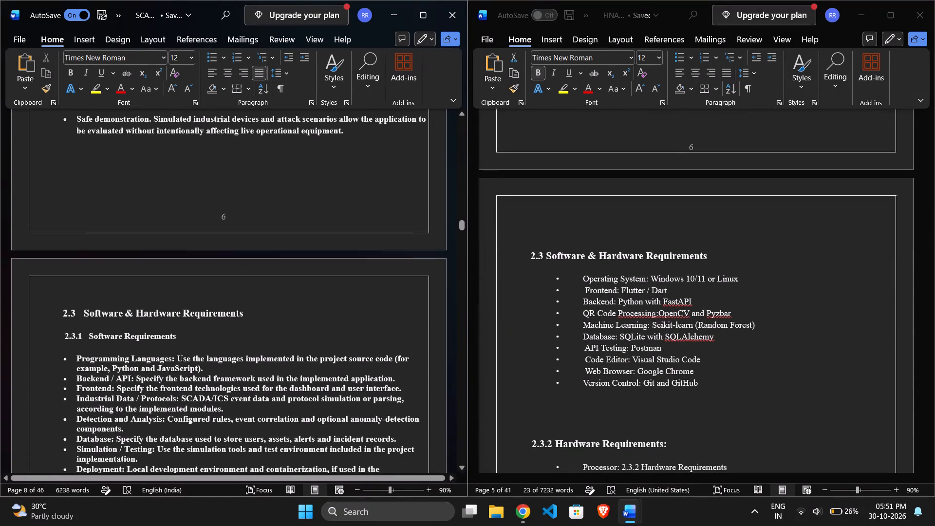
scroll(205, 387, down, 3)
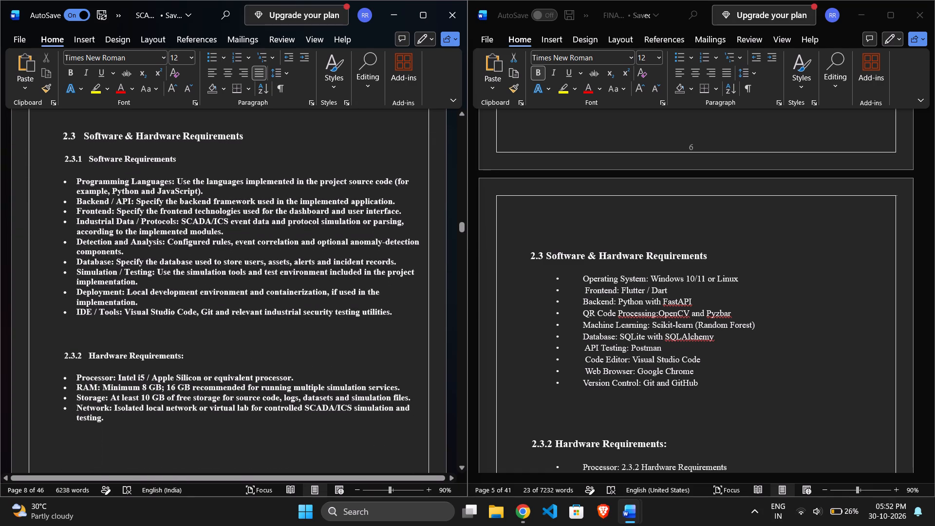
scroll(205, 387, down, 4)
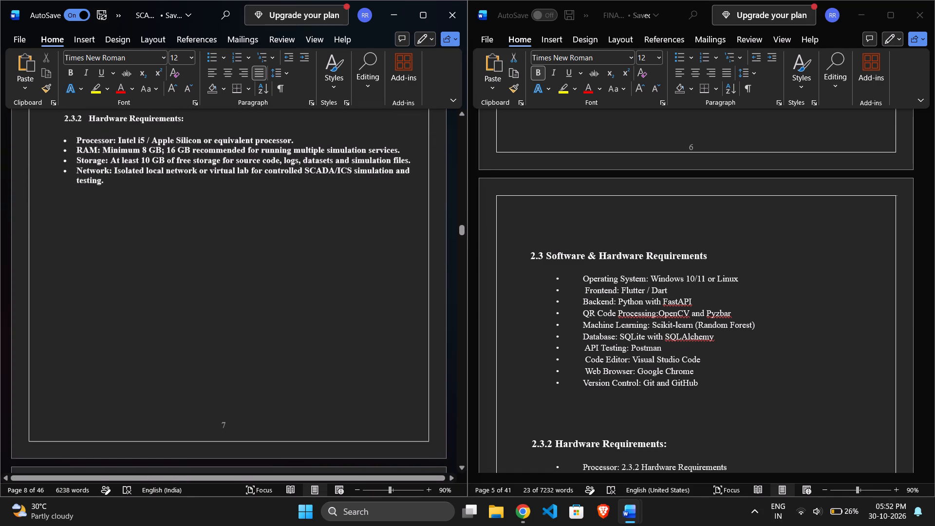
scroll(205, 387, down, 4)
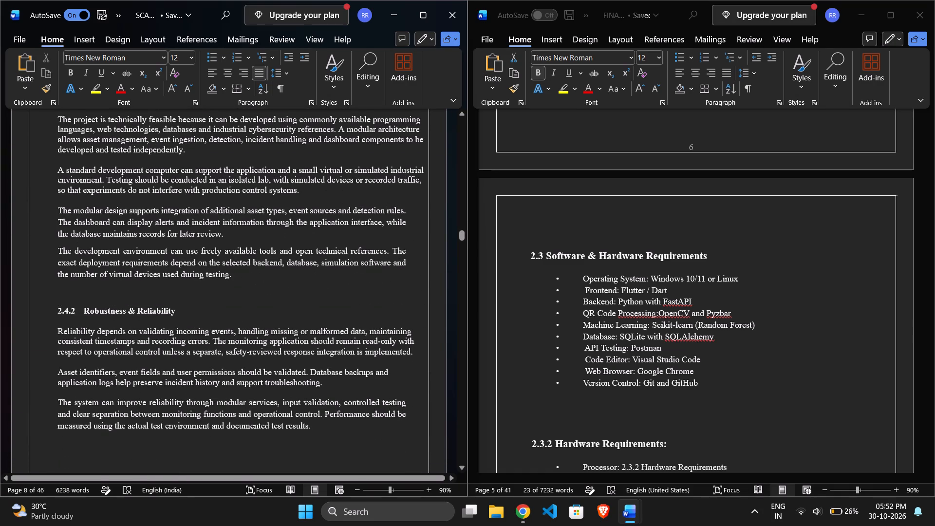
scroll(294, 358, up, 2)
scroll(648, 331, down, 1)
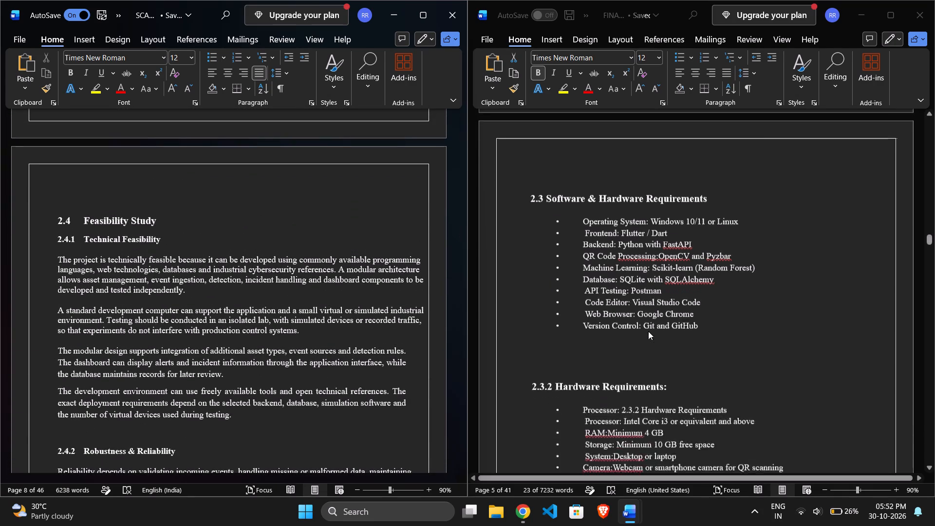
Compare section 2.4 Feasibility Study in both reports, covering technical feasibility, robustness and reliability, and economic feasibility.
scroll(648, 331, down, 4)
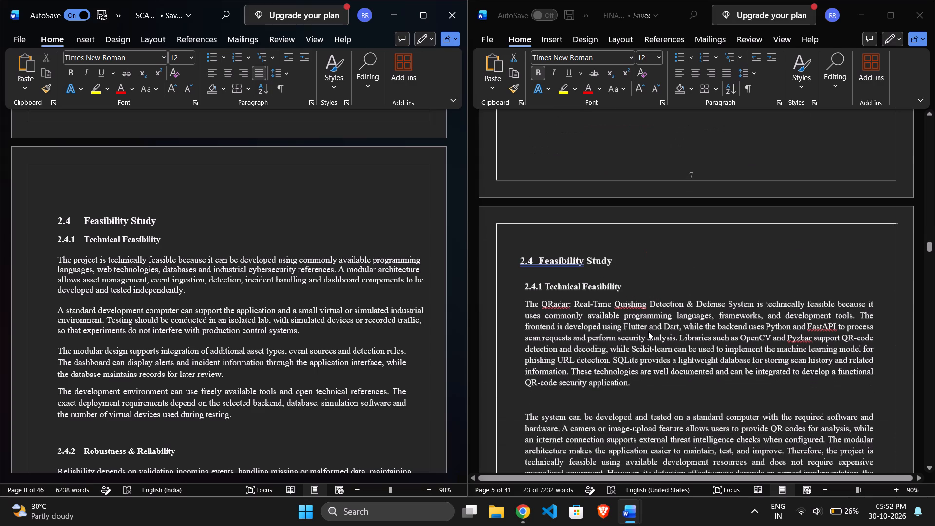
scroll(648, 331, down, 3)
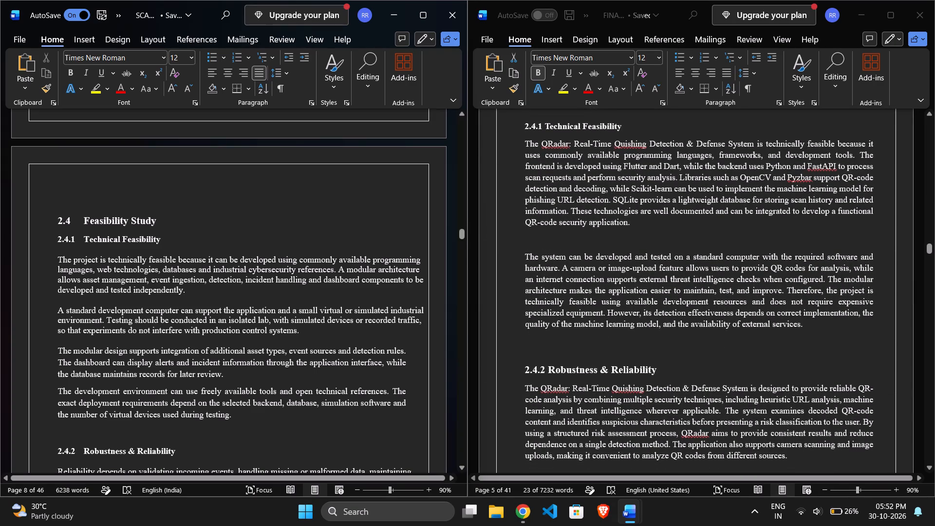
scroll(370, 364, down, 8)
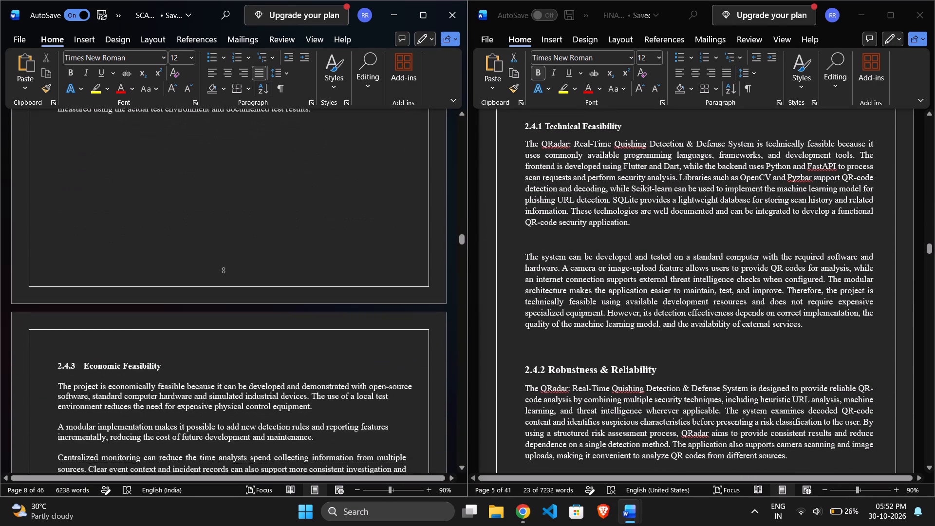
scroll(370, 364, down, 2)
scroll(597, 358, down, 3)
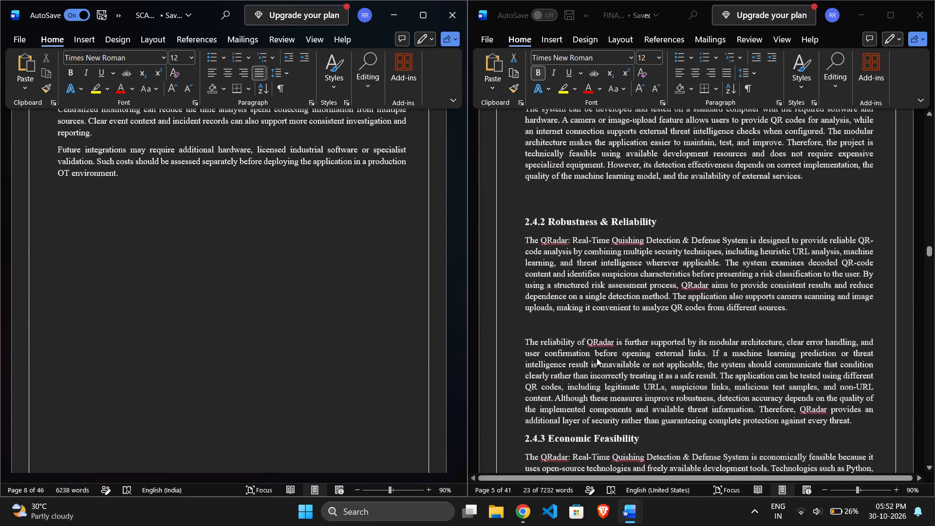
Compare Chapter 3 Architectural Design in both reports, covering sections 3.1 Modules Design and 3.2 Method & Algorithm Design.
scroll(597, 358, down, 6)
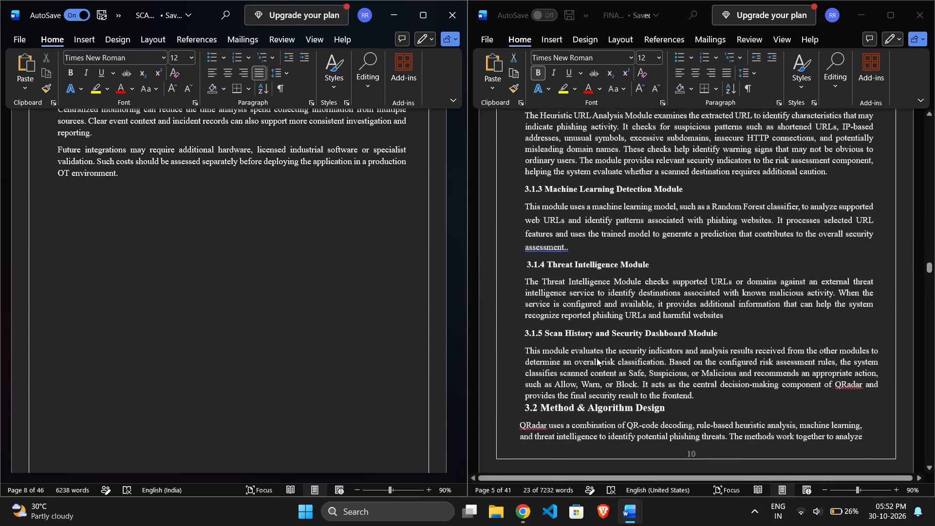
scroll(597, 358, up, 4)
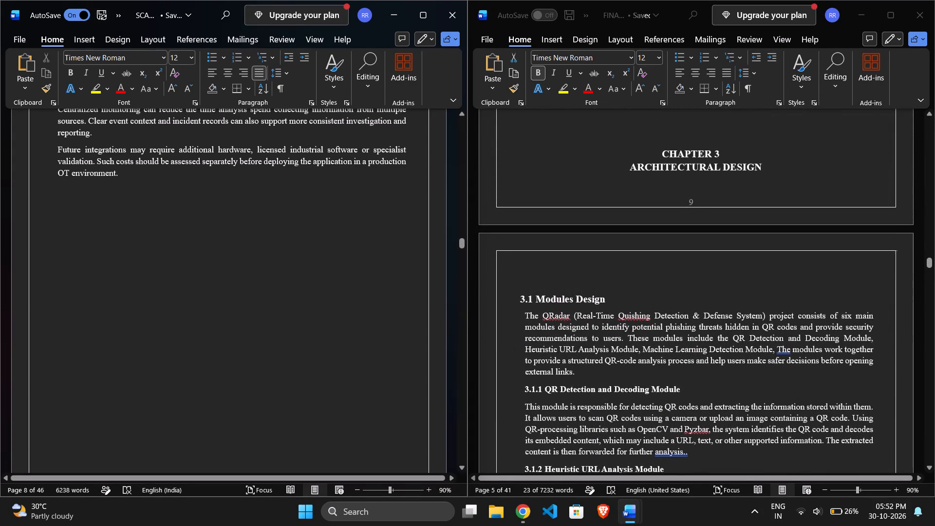
scroll(340, 362, down, 6)
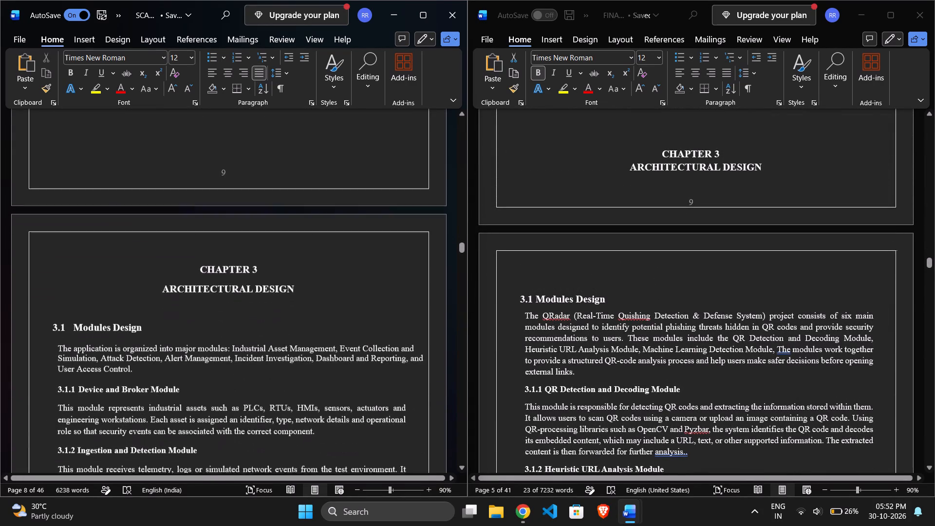
scroll(340, 362, down, 7)
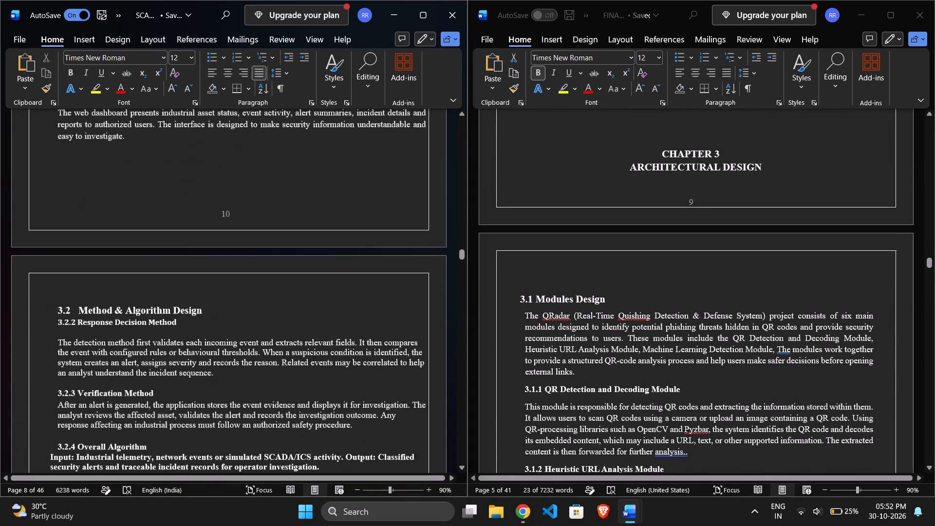
scroll(340, 362, down, 4)
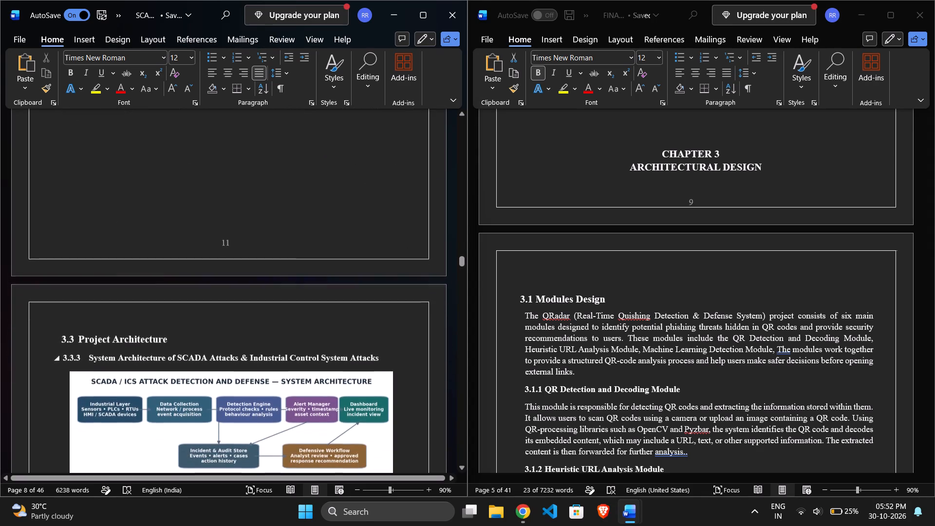
scroll(340, 362, down, 2)
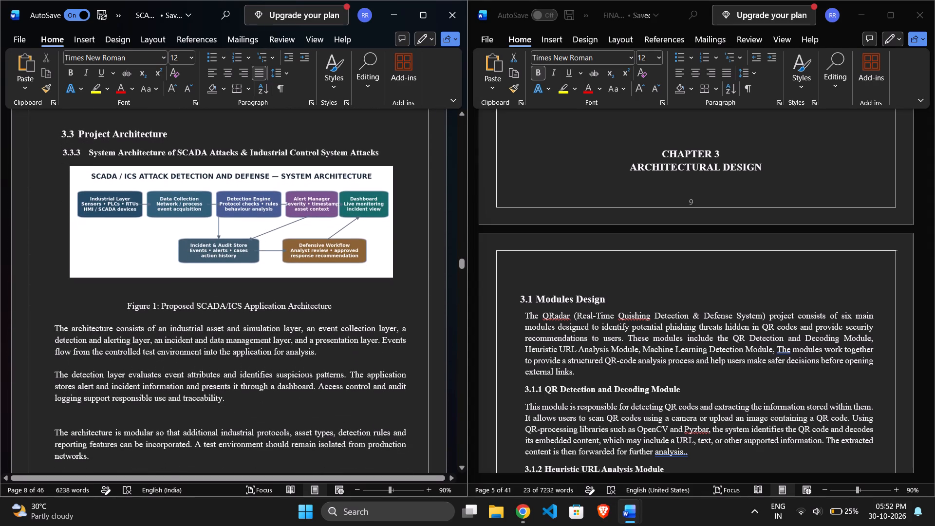
scroll(616, 323, down, 6)
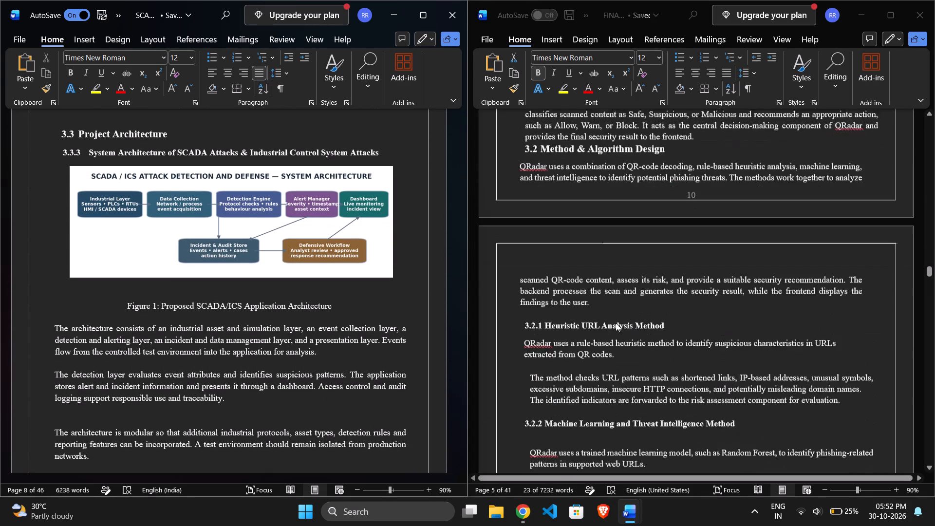
scroll(616, 323, down, 3)
Examine the QR report's 3.3 Project Architecture section and its diagram against the SCADA report's system architecture section.
scroll(616, 323, up, 1)
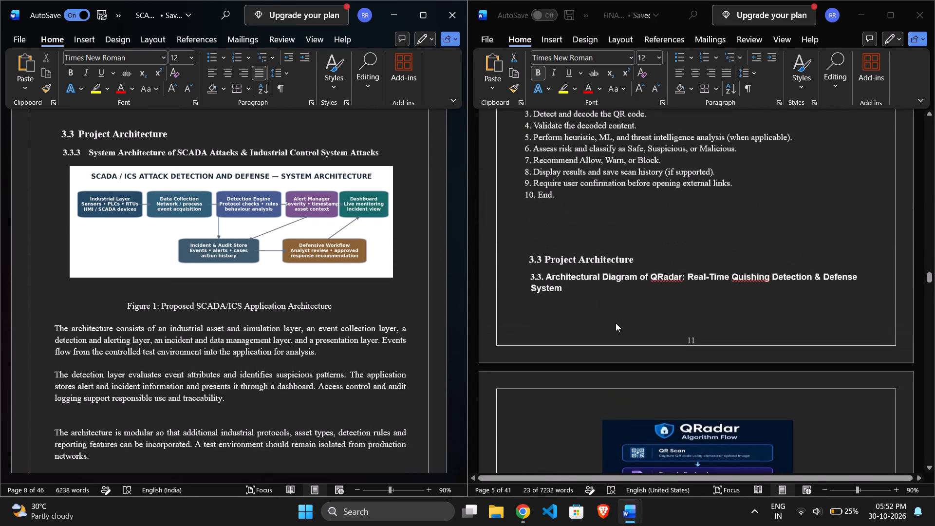
scroll(616, 323, down, 2)
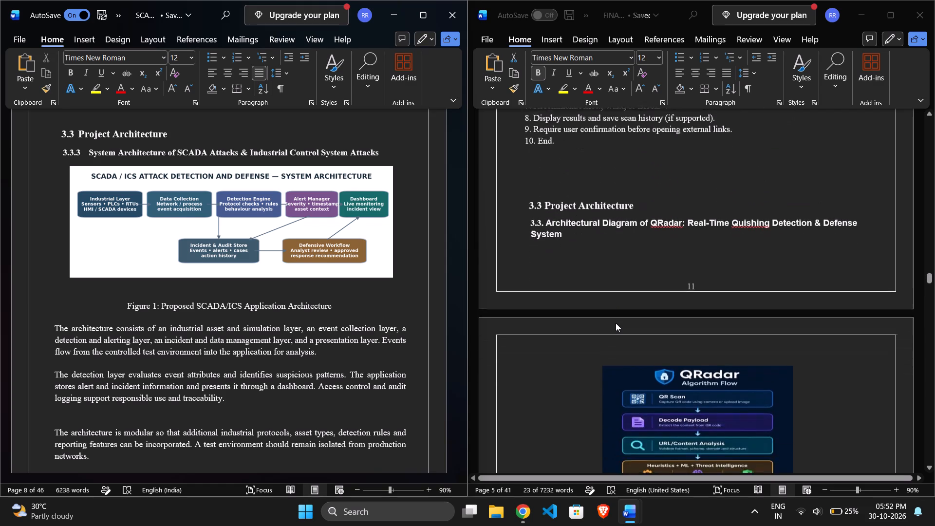
scroll(616, 323, down, 3)
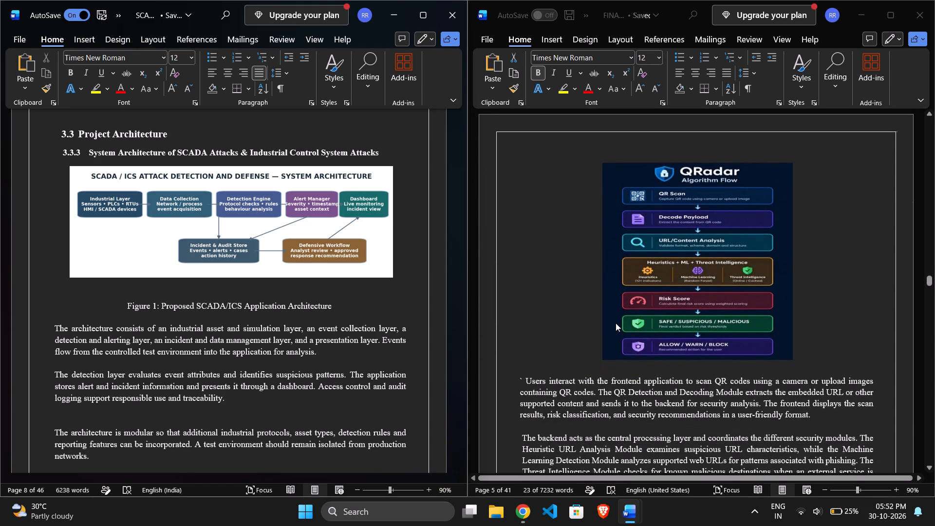
scroll(616, 323, down, 2)
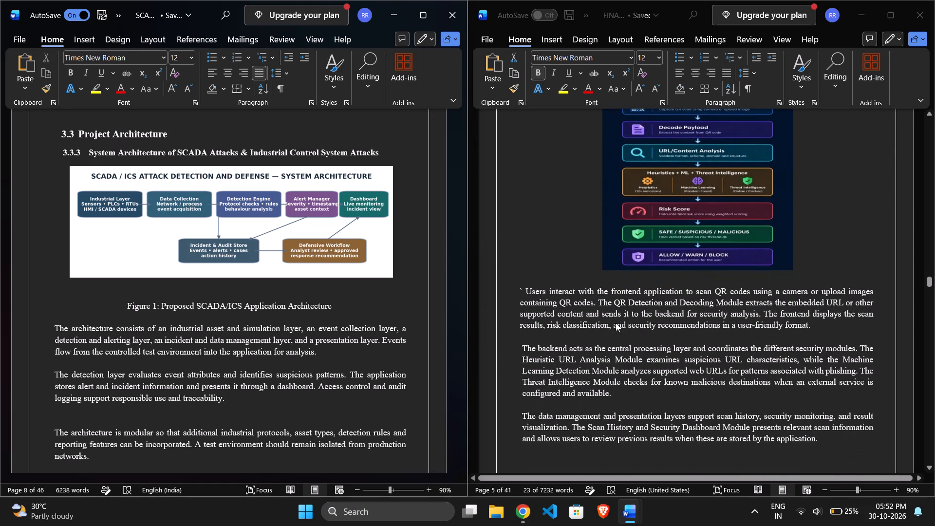
scroll(616, 323, down, 4)
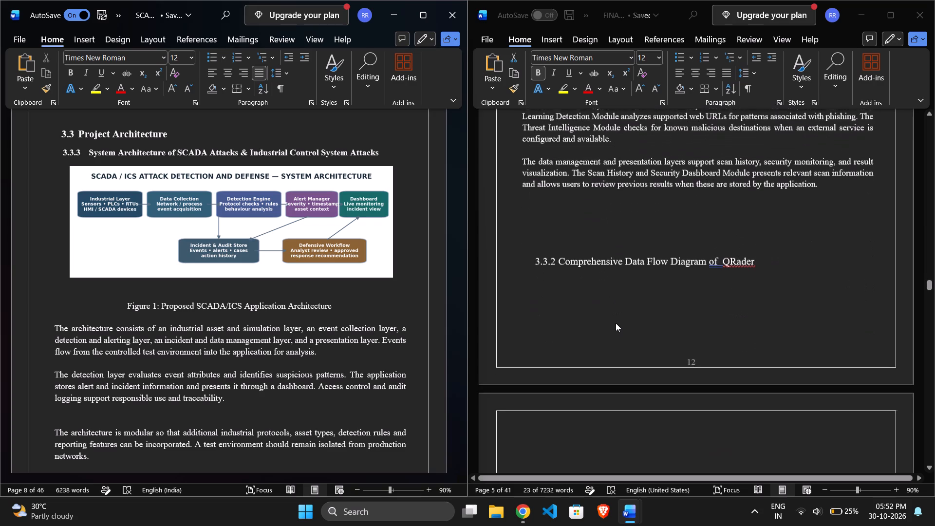
Compare the data flow diagram sections of both reports, including heading placement, Figure 2 captions and the preceding architecture text.
scroll(616, 323, down, 3)
scroll(323, 362, down, 2)
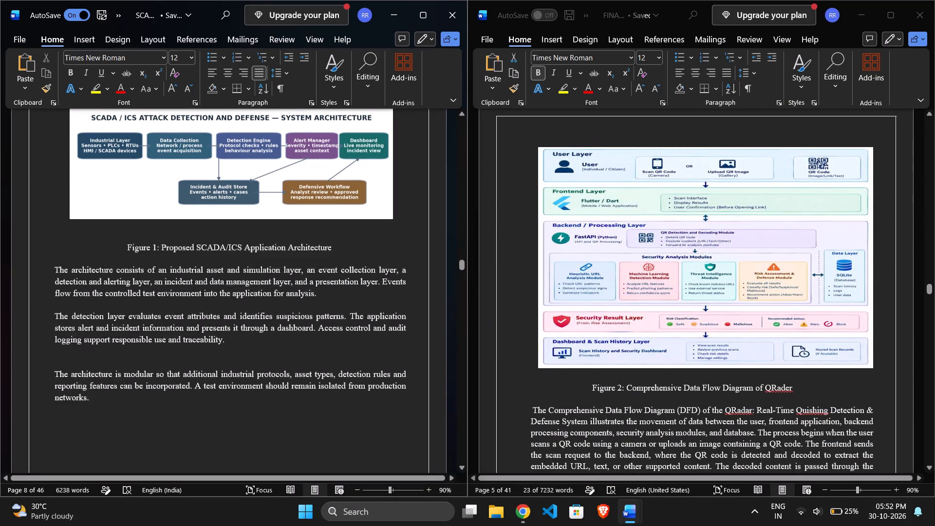
scroll(323, 362, down, 4)
scroll(323, 362, up, 4)
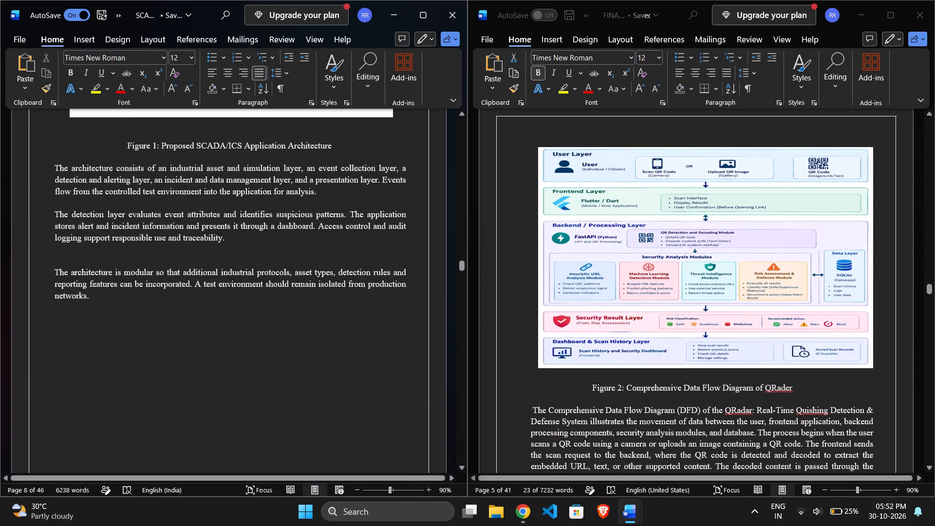
scroll(323, 362, down, 3)
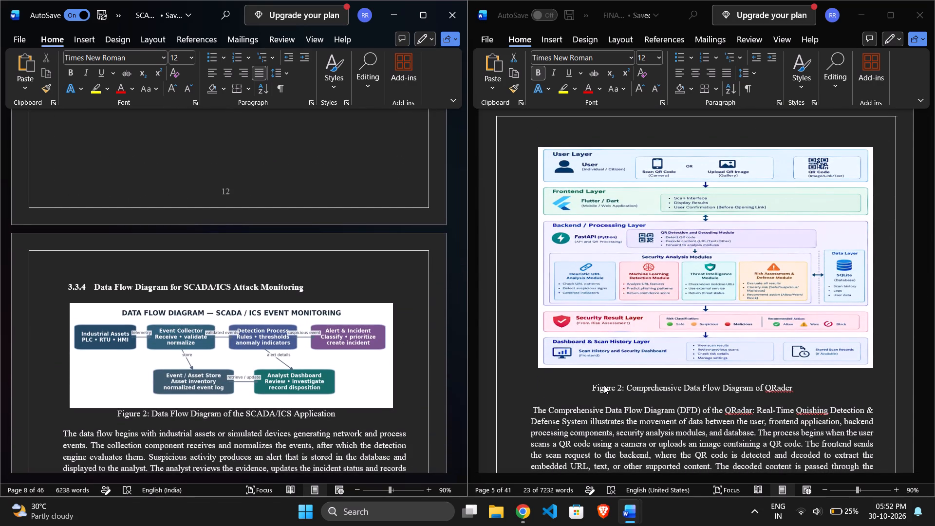
scroll(604, 385, up, 2)
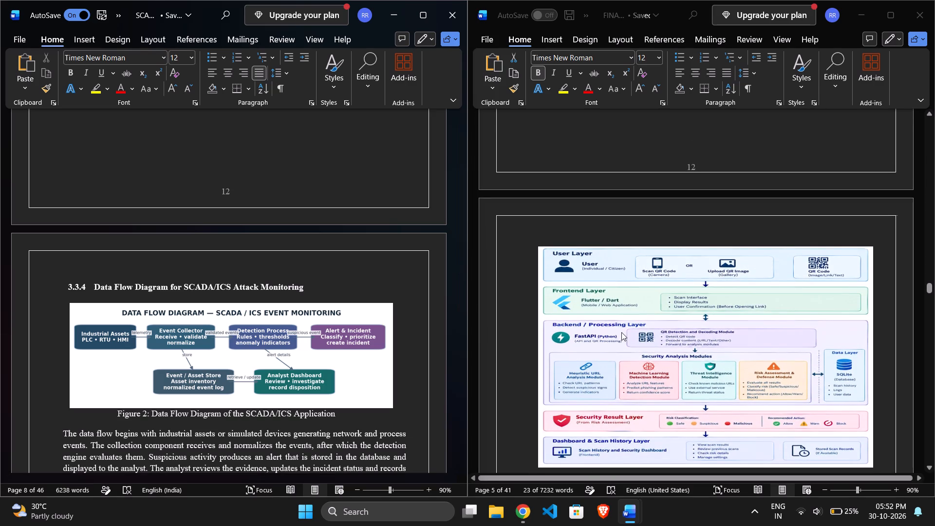
scroll(621, 332, right, 1)
scroll(621, 332, down, 1)
scroll(351, 317, up, 5)
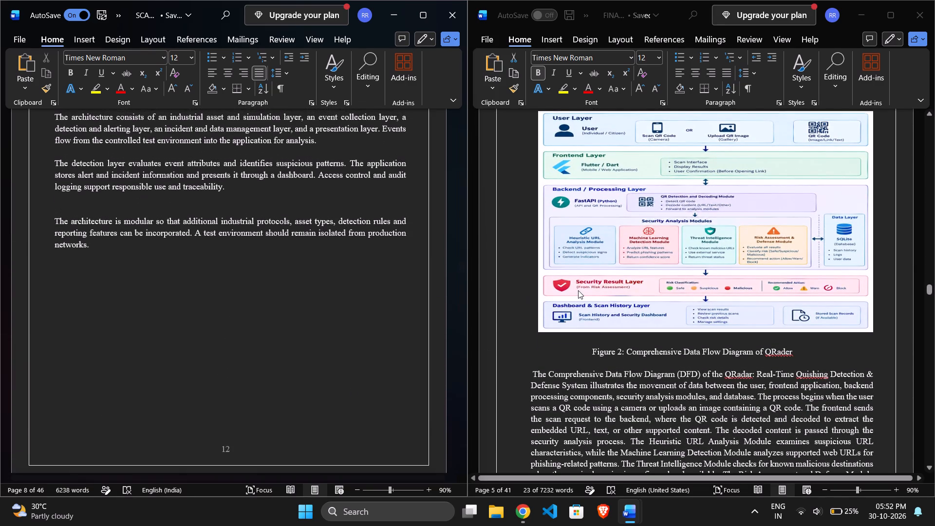
Compare the Figure 2 data flow diagrams and their explanatory paragraphs in the SCADA and QR reports.
scroll(578, 290, up, 5)
scroll(578, 290, down, 5)
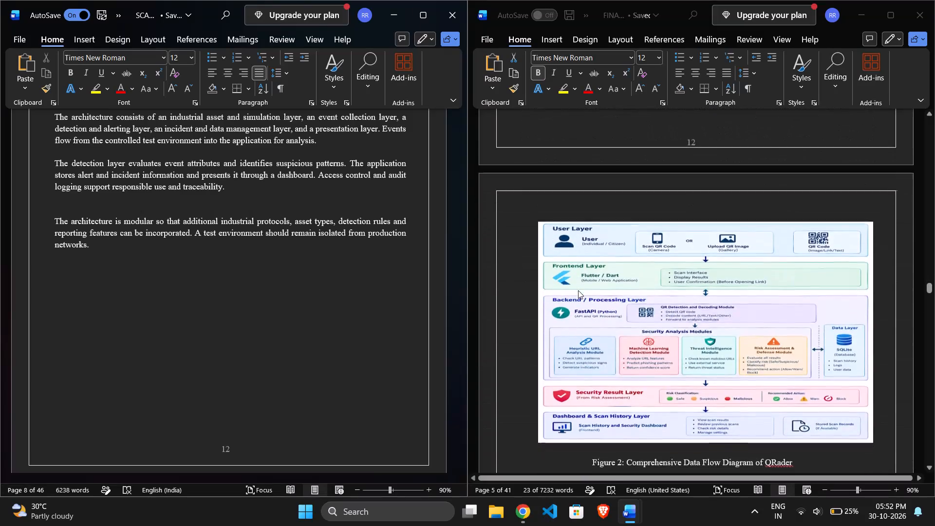
scroll(578, 290, down, 1)
scroll(363, 350, down, 4)
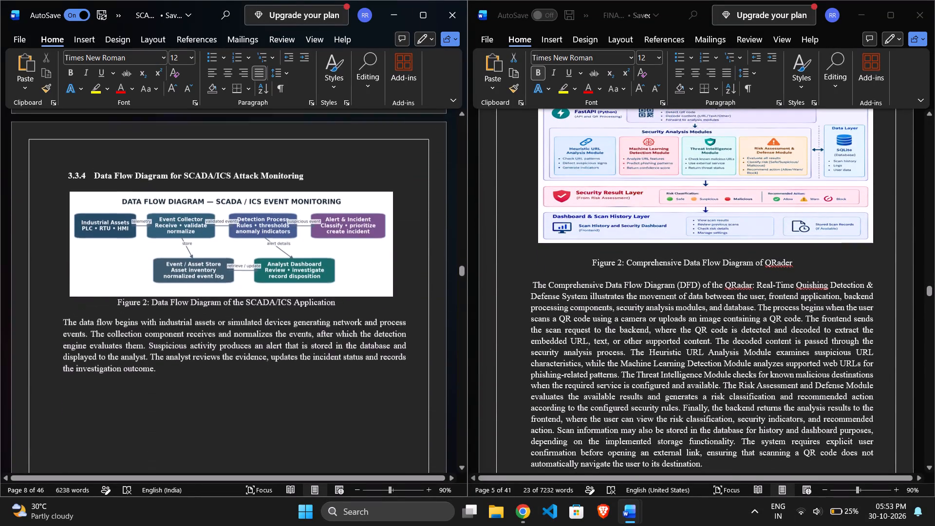
scroll(363, 350, down, 1)
scroll(610, 328, down, 1)
scroll(610, 328, up, 1)
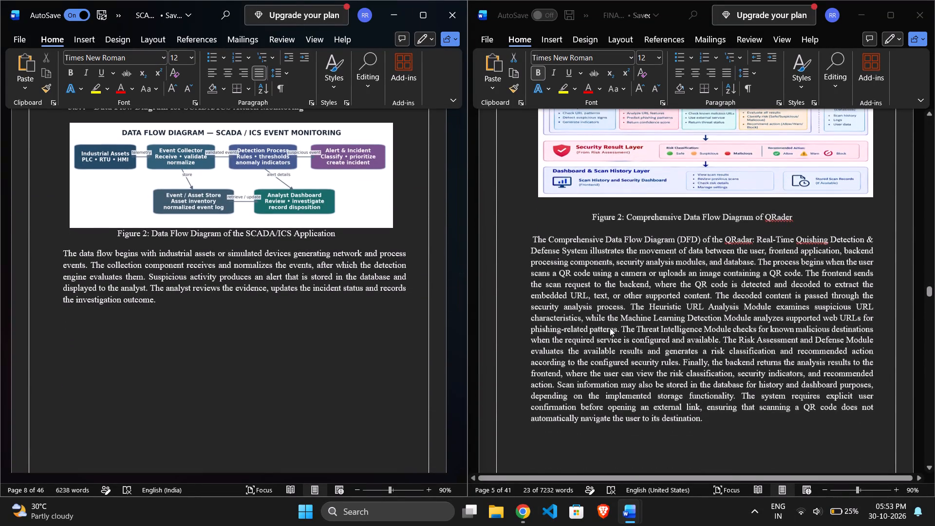
scroll(610, 328, up, 2)
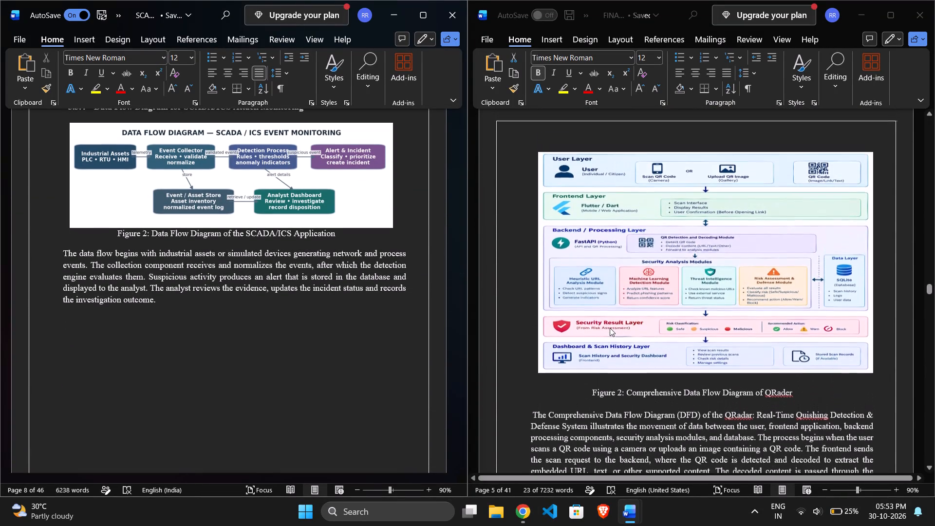
scroll(610, 328, up, 1)
scroll(610, 328, down, 1)
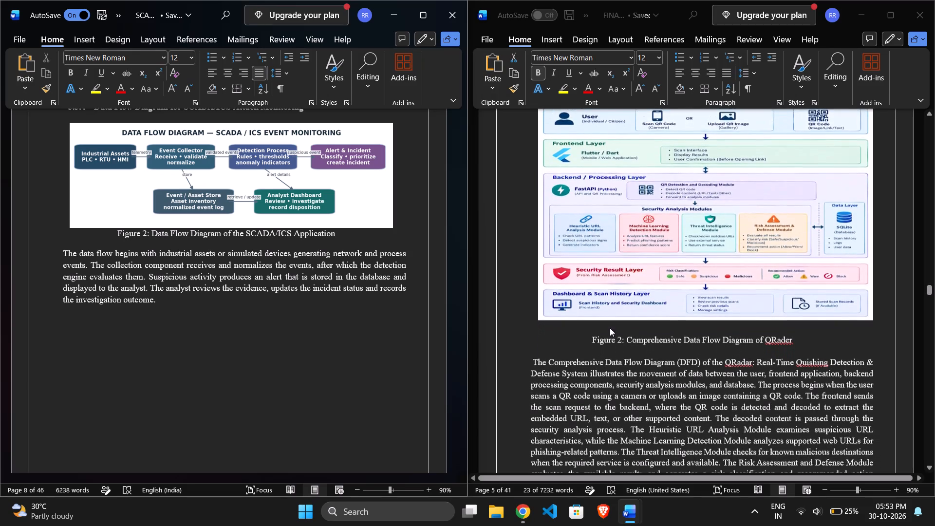
scroll(610, 328, down, 1)
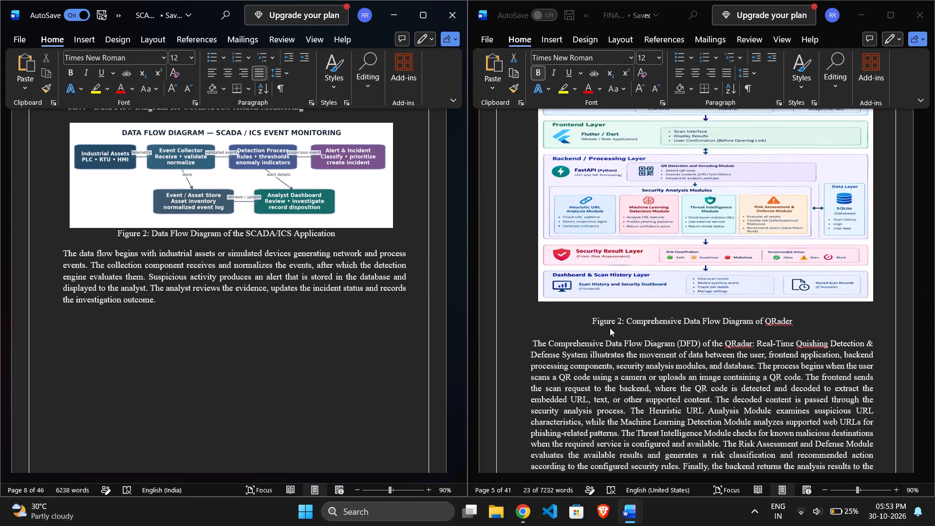
scroll(610, 328, down, 1)
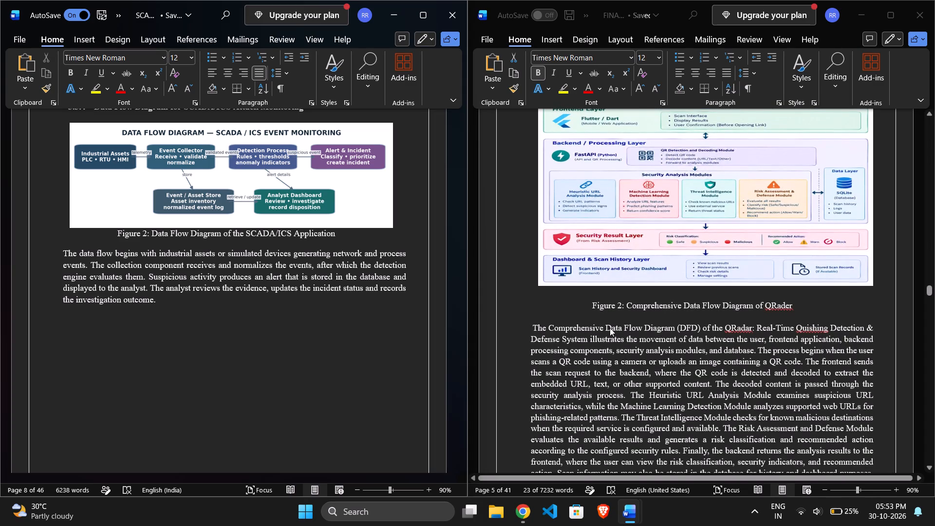
scroll(610, 328, down, 5)
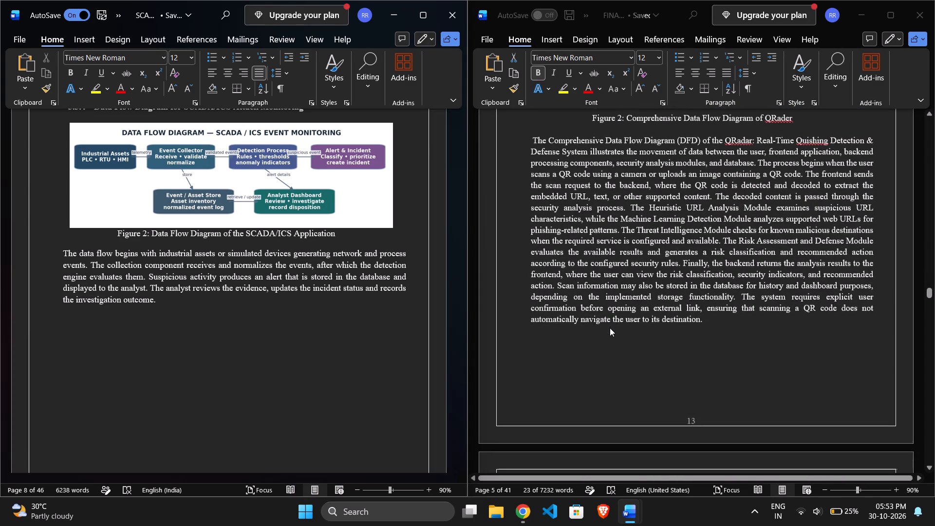
Compare the class diagram and use case diagram sections of both reports, including figures, captions and descriptions.
scroll(610, 328, down, 5)
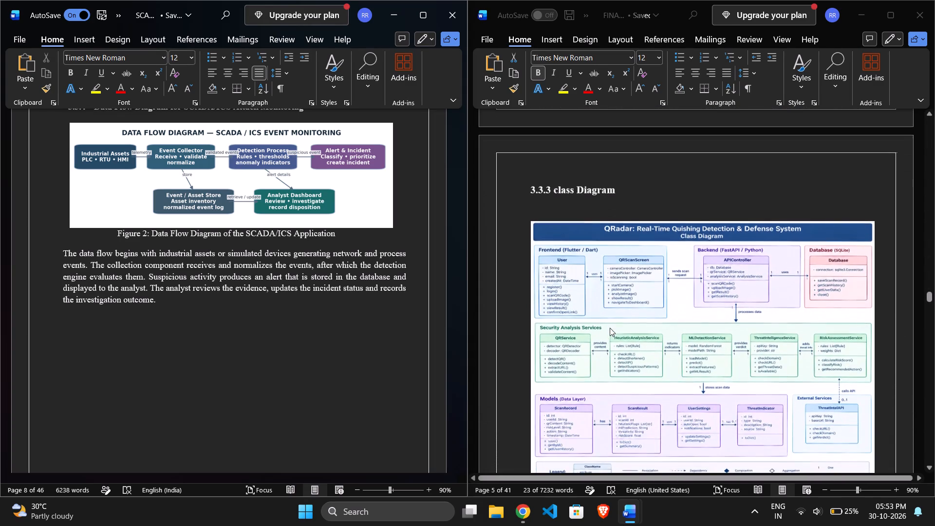
scroll(360, 374, down, 2)
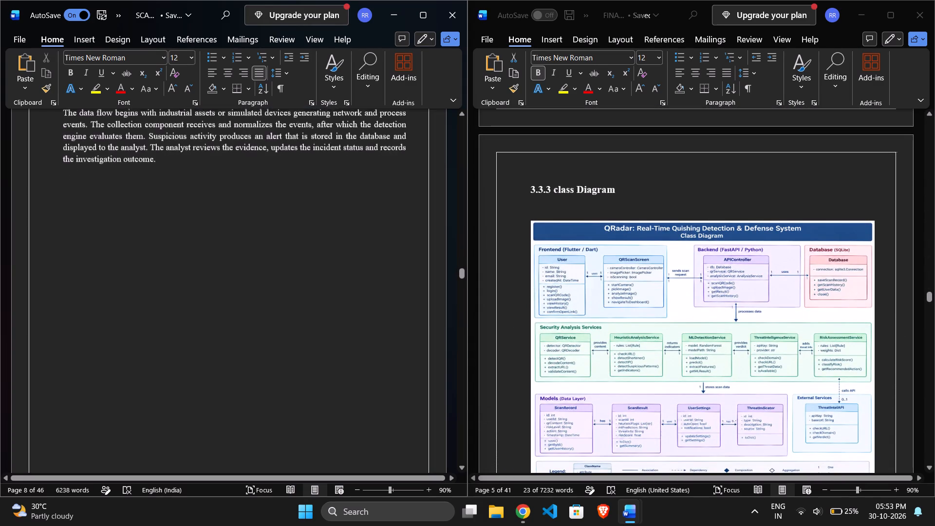
scroll(360, 374, down, 5)
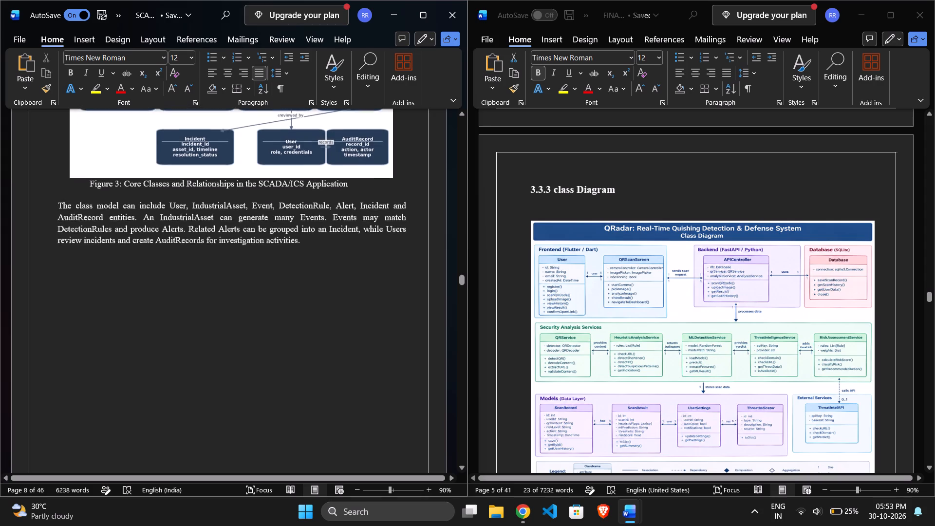
scroll(360, 374, down, 1)
scroll(635, 392, down, 3)
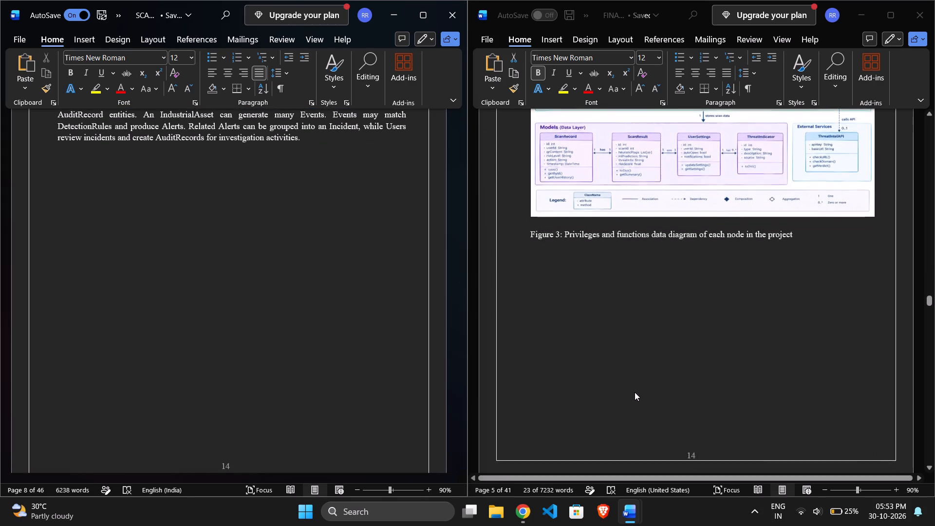
scroll(635, 392, down, 2)
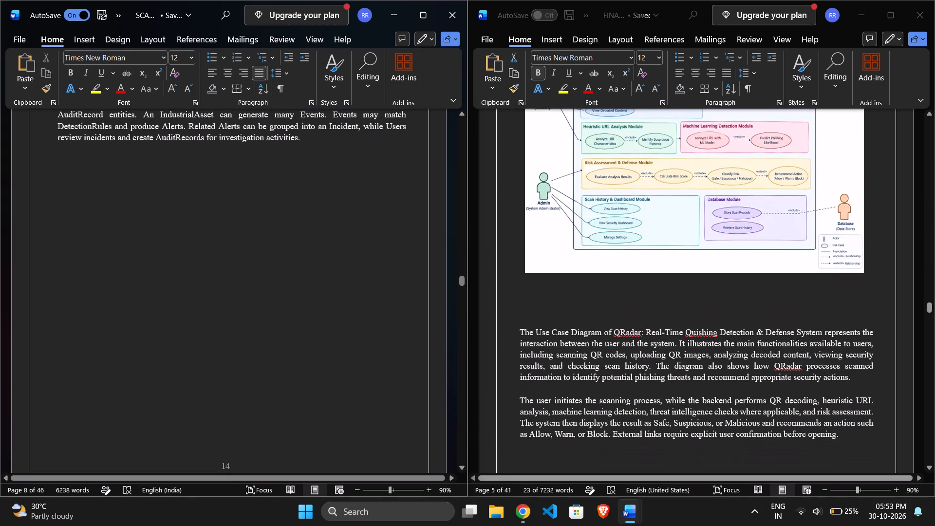
scroll(299, 354, down, 7)
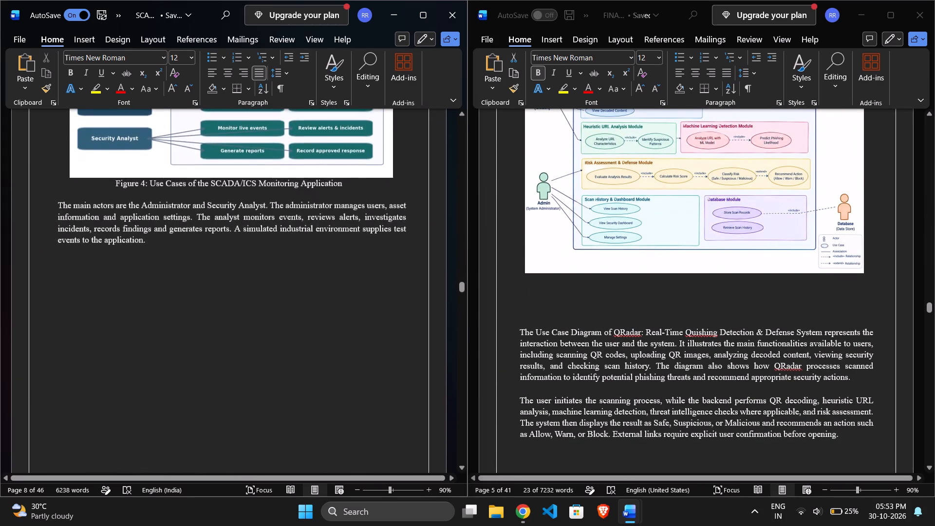
Compare the sequence diagram sections of both reports and examine the QR report's 3.3.6 Activity Diagram section.
scroll(299, 354, down, 3)
scroll(299, 354, up, 1)
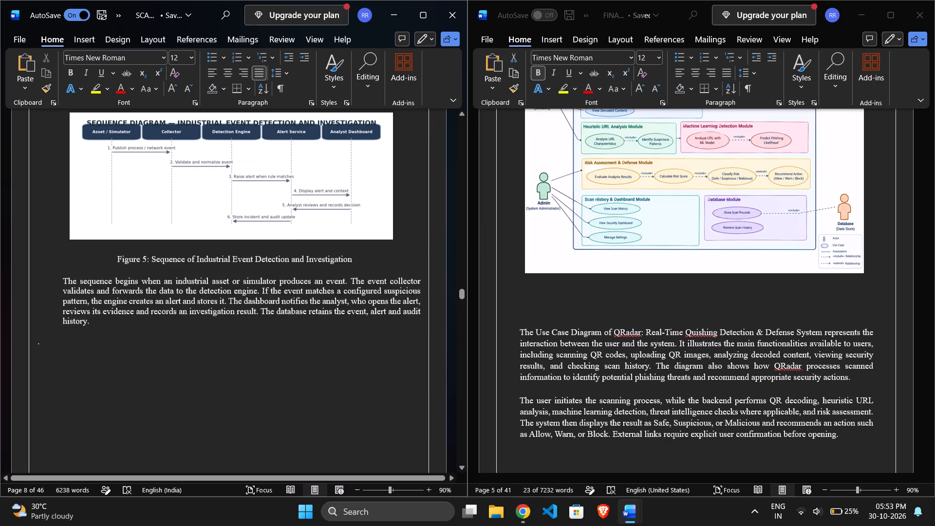
scroll(299, 354, up, 1)
scroll(573, 352, down, 4)
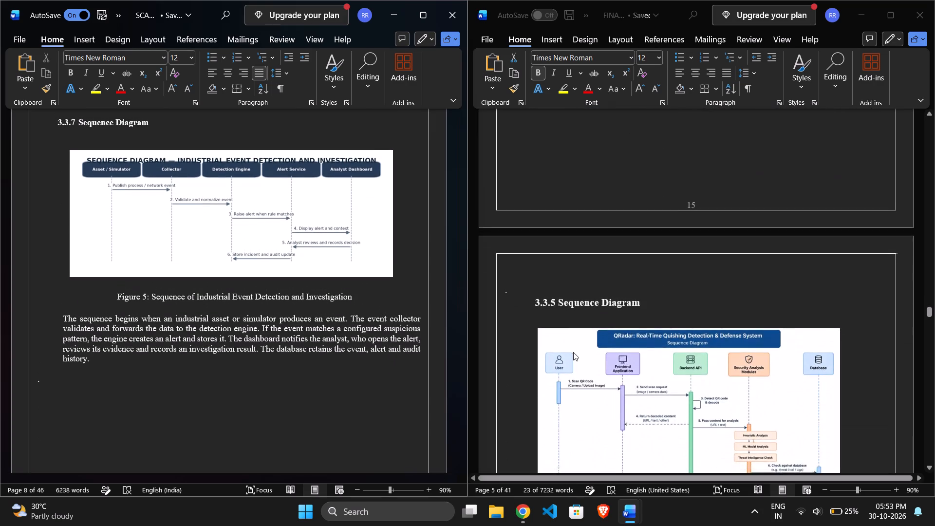
scroll(573, 352, down, 7)
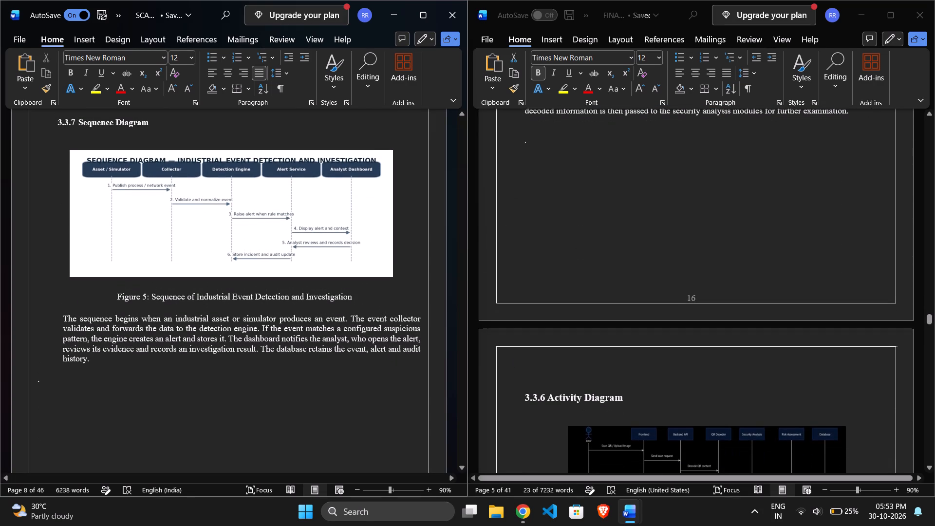
scroll(354, 379, down, 7)
Compare the Activity Diagram sections of both reports, including the Figure 6 diagrams, captions and explanatory paragraphs.
scroll(354, 379, up, 3)
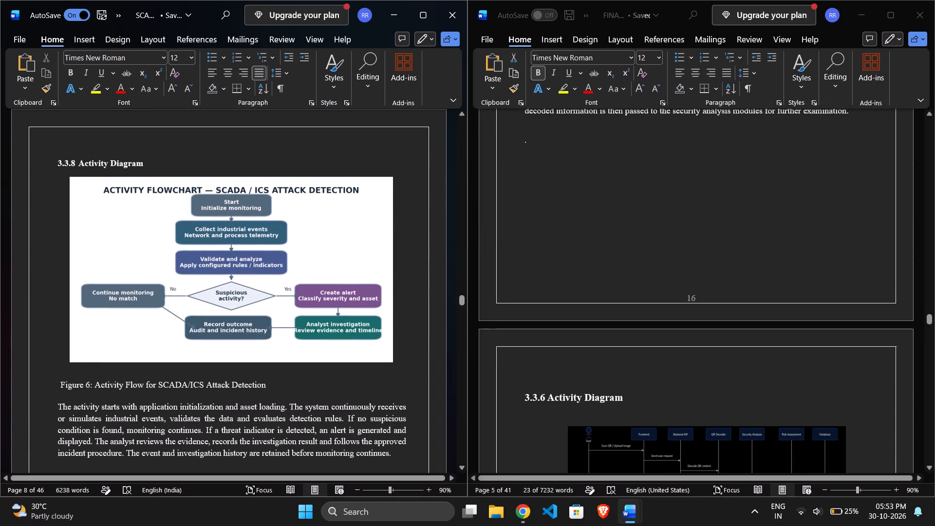
scroll(603, 368, down, 3)
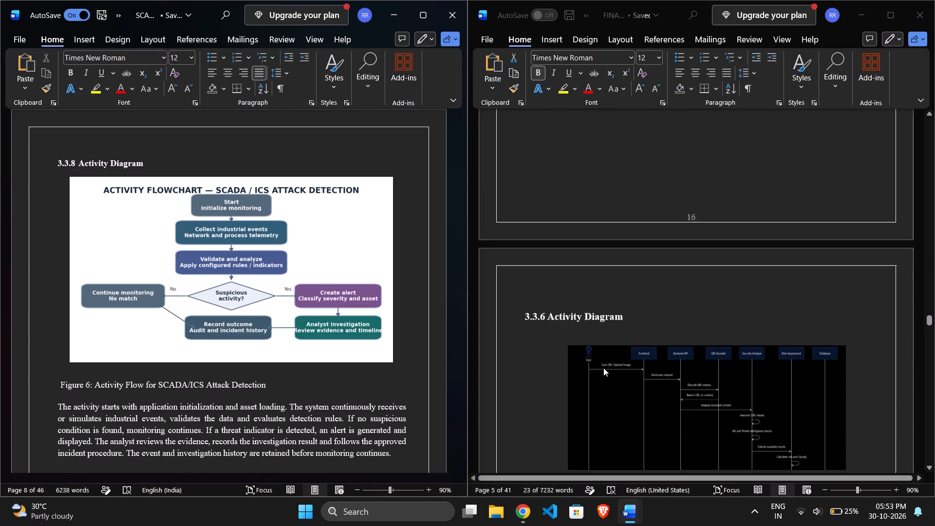
scroll(603, 368, down, 1)
scroll(603, 368, up, 1)
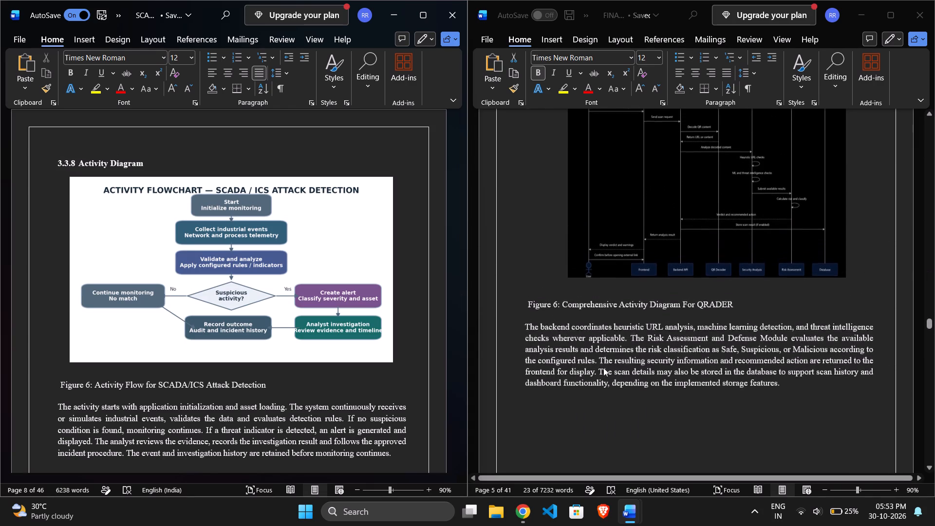
Review the SCADA report backwards from the sequence diagram through the architecture section to 3.2 Method & Algorithm Design.
scroll(378, 343, up, 7)
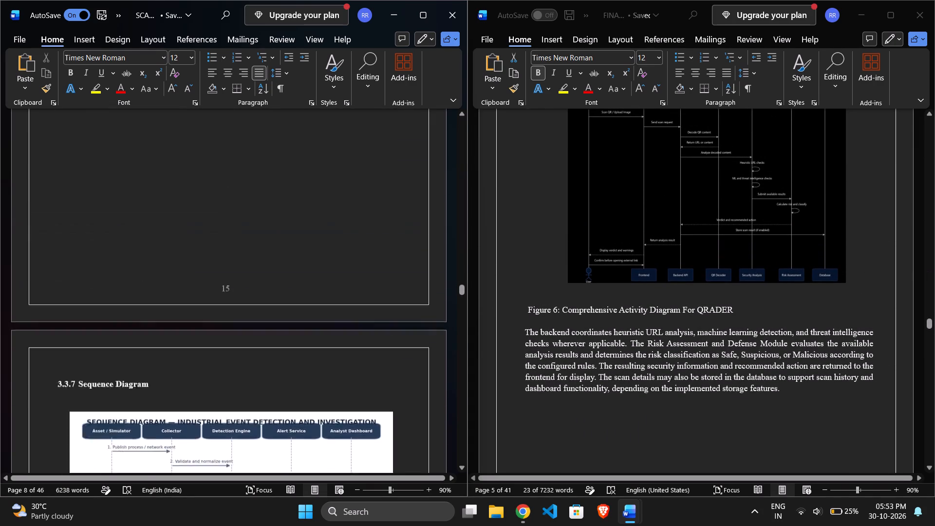
scroll(378, 343, up, 6)
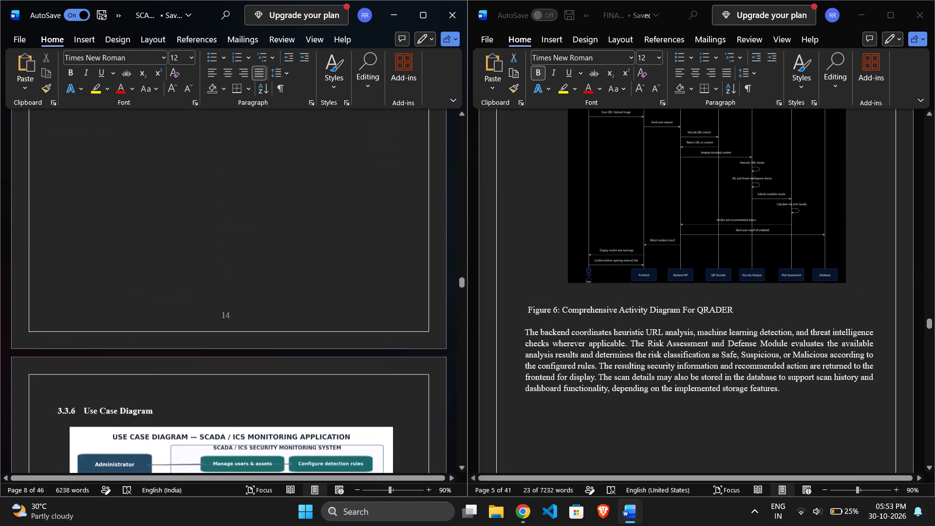
scroll(378, 343, up, 6)
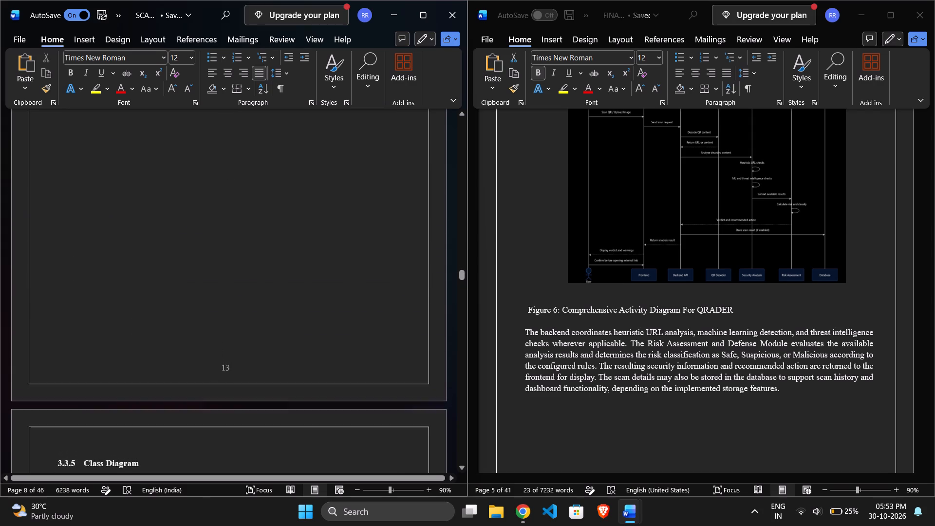
scroll(378, 343, up, 7)
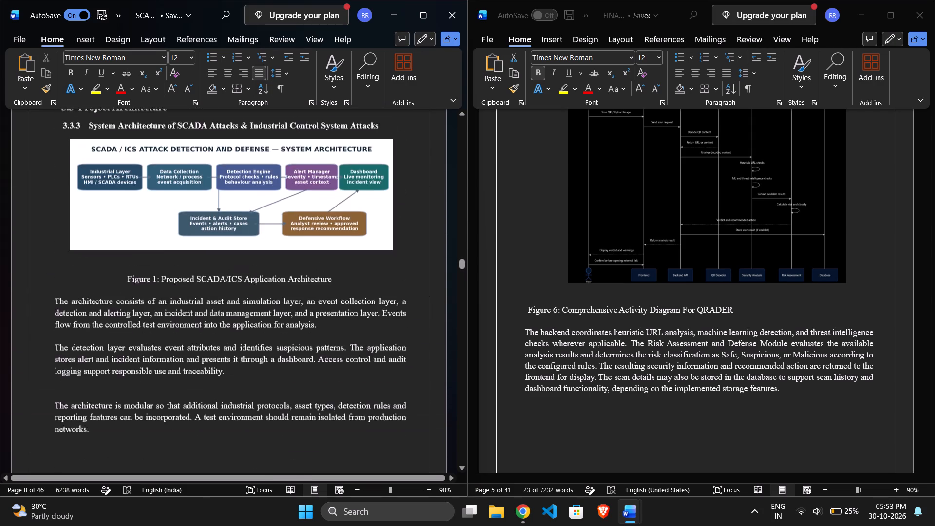
scroll(378, 343, up, 5)
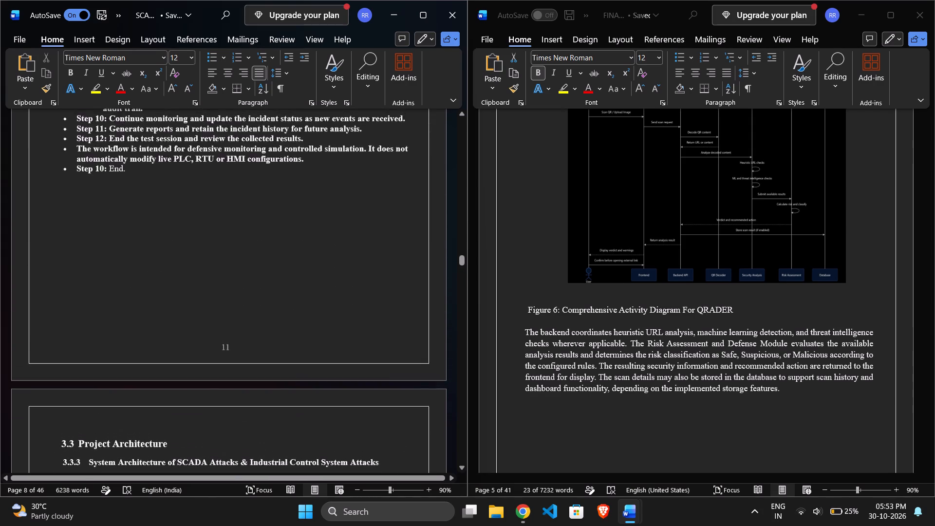
scroll(378, 343, up, 3)
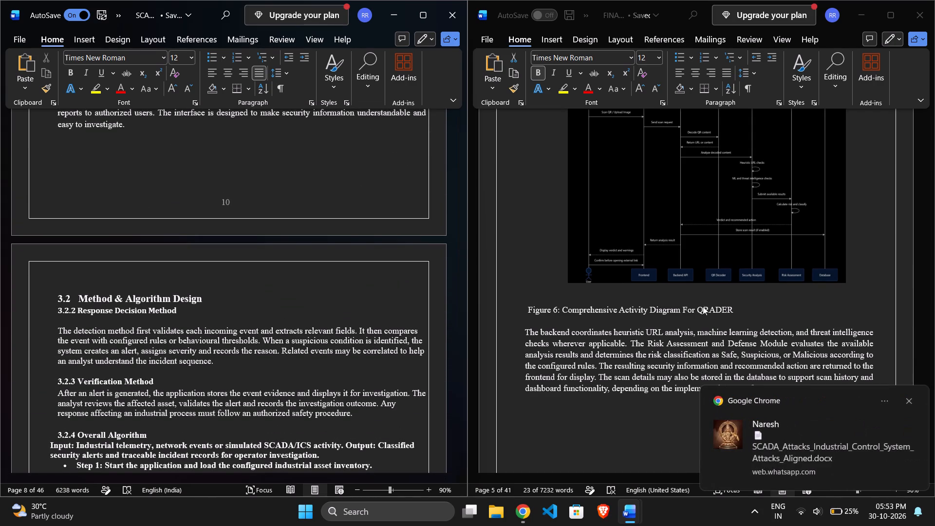
Review the QR report backwards from the activity diagram to the 3.3 Project Architecture heading and the 3.2.3 Overall Algorithm list.
scroll(679, 297, up, 10)
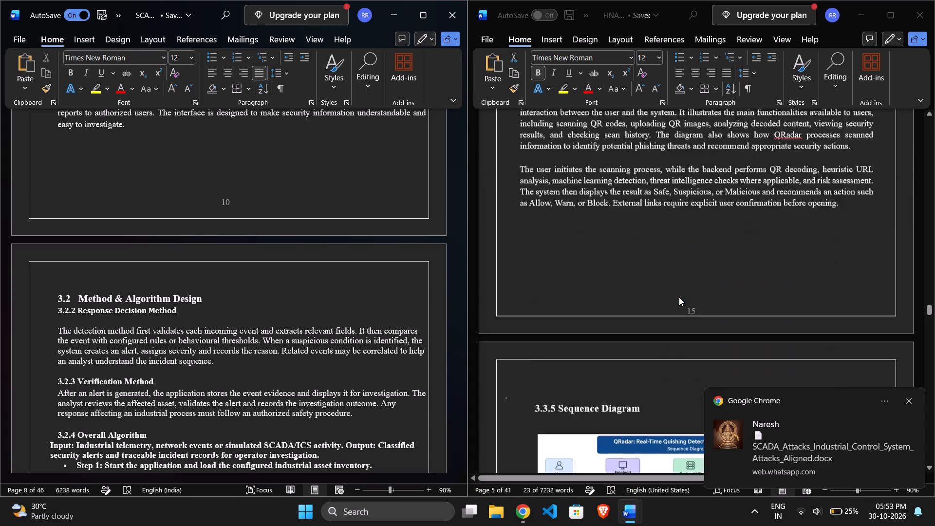
scroll(679, 297, up, 6)
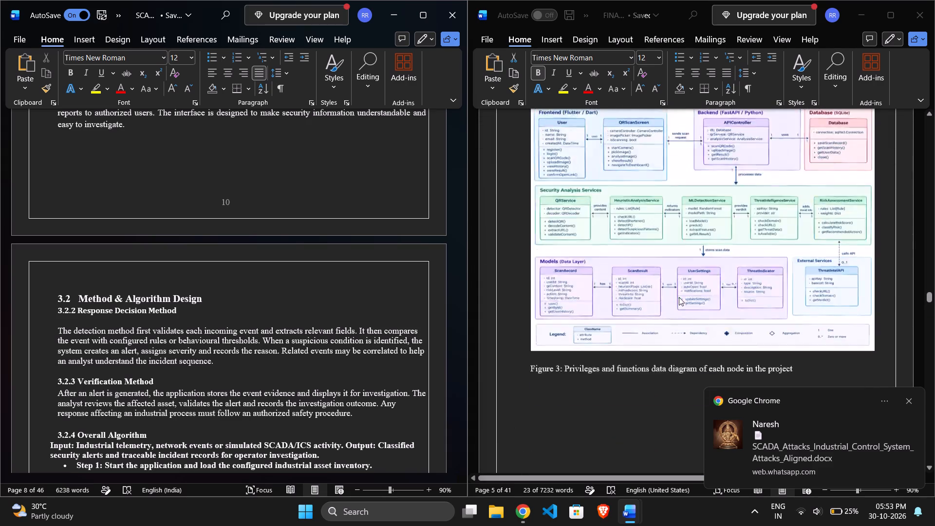
scroll(679, 297, up, 6)
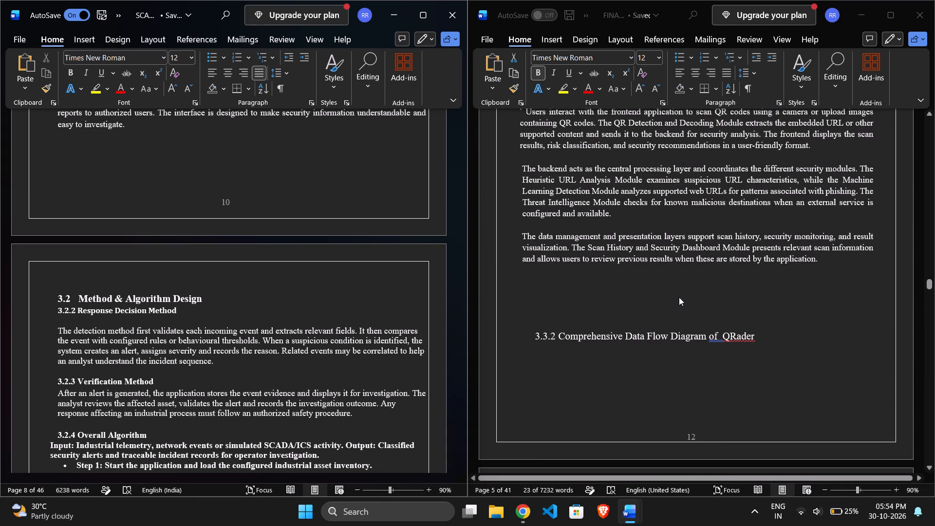
scroll(679, 297, up, 4)
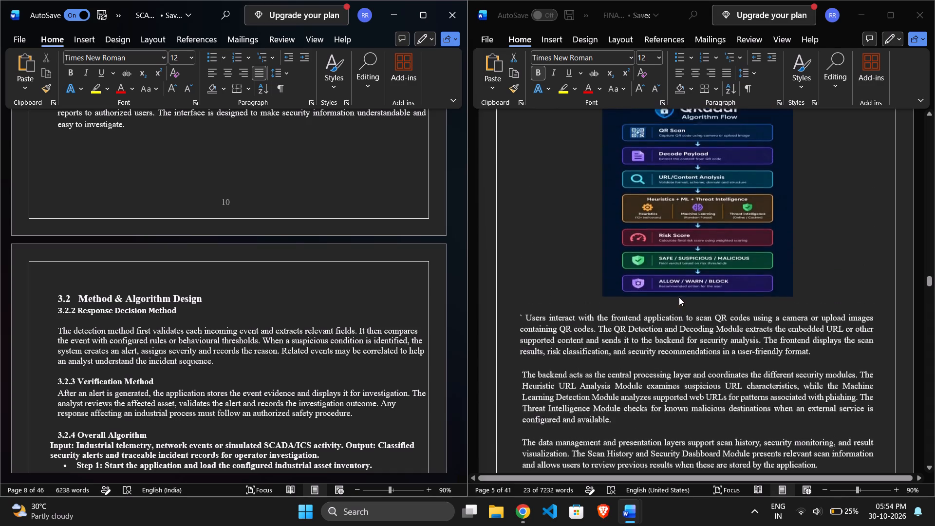
scroll(679, 297, up, 2)
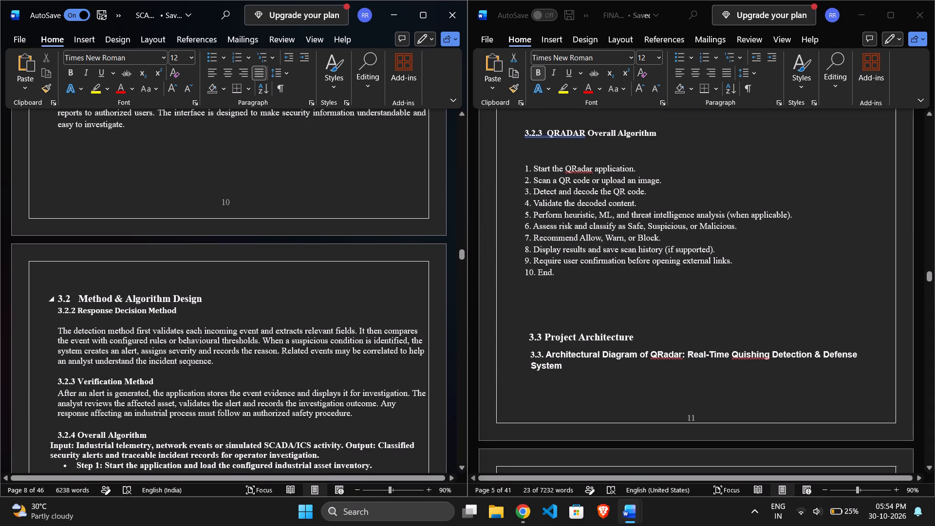
Compare where 3.2 Method & Algorithm Design starts in both reports, including its subsections and the module descriptions preceding it.
scroll(303, 309, up, 4)
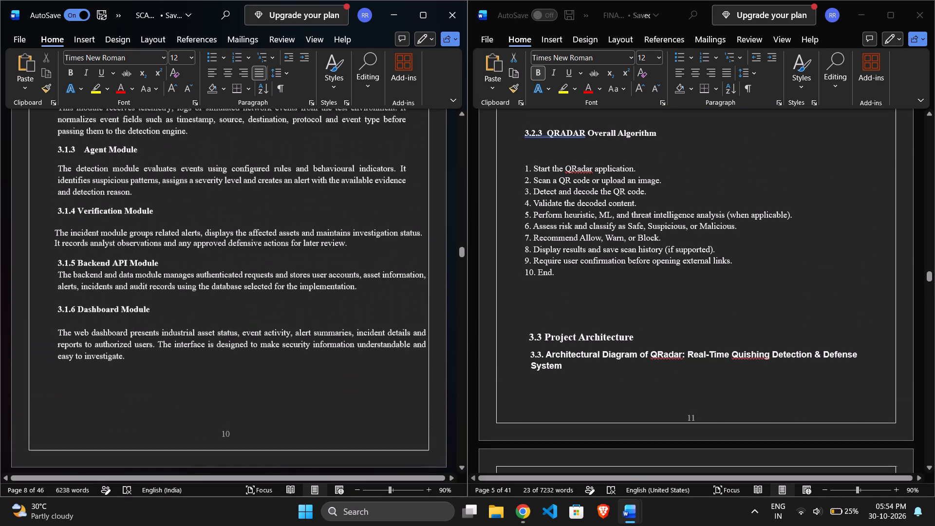
scroll(303, 309, up, 1)
scroll(303, 309, down, 3)
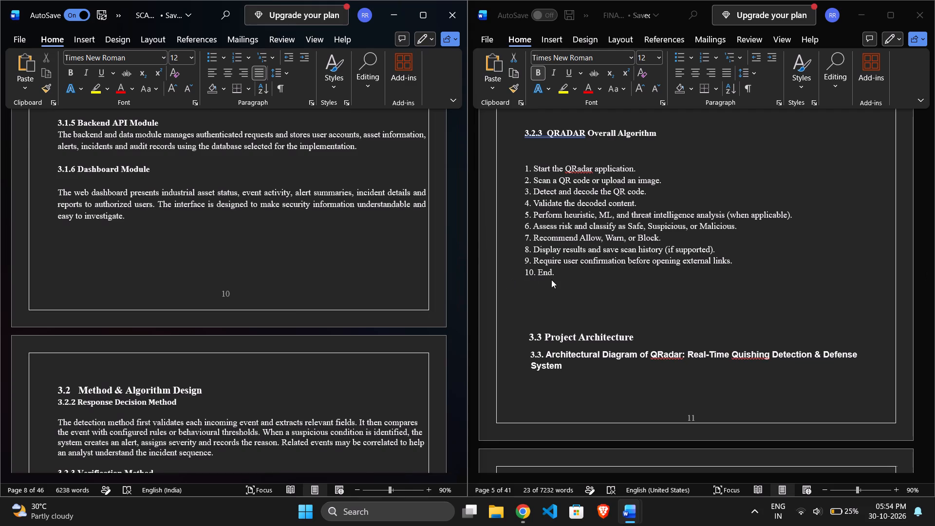
scroll(551, 280, up, 2)
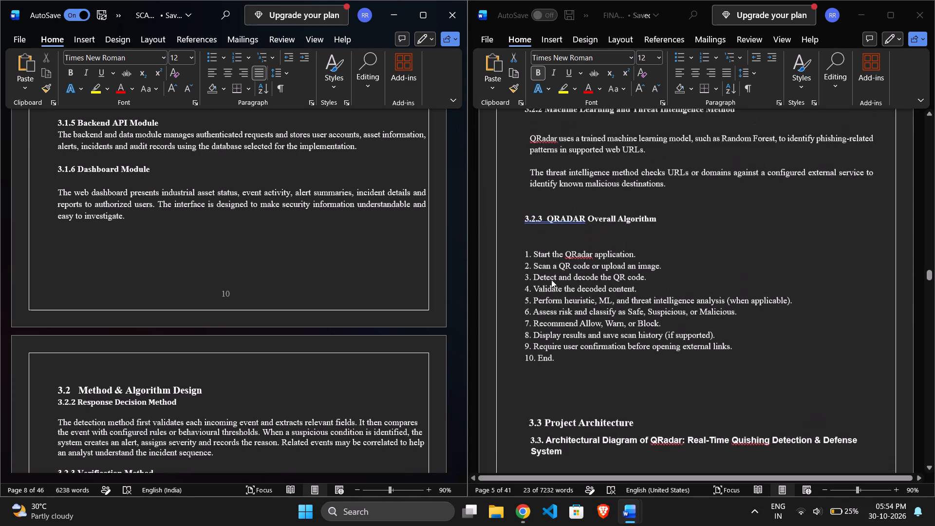
scroll(551, 280, up, 2)
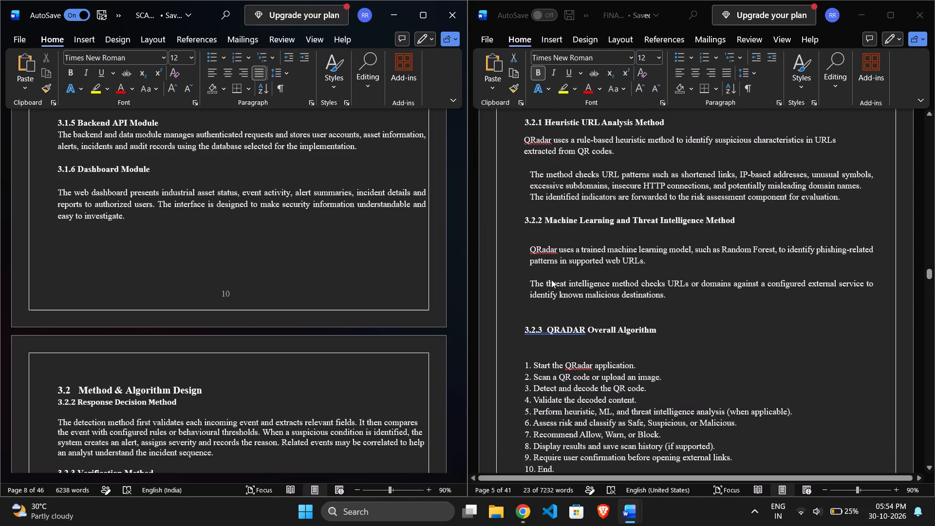
scroll(551, 280, up, 3)
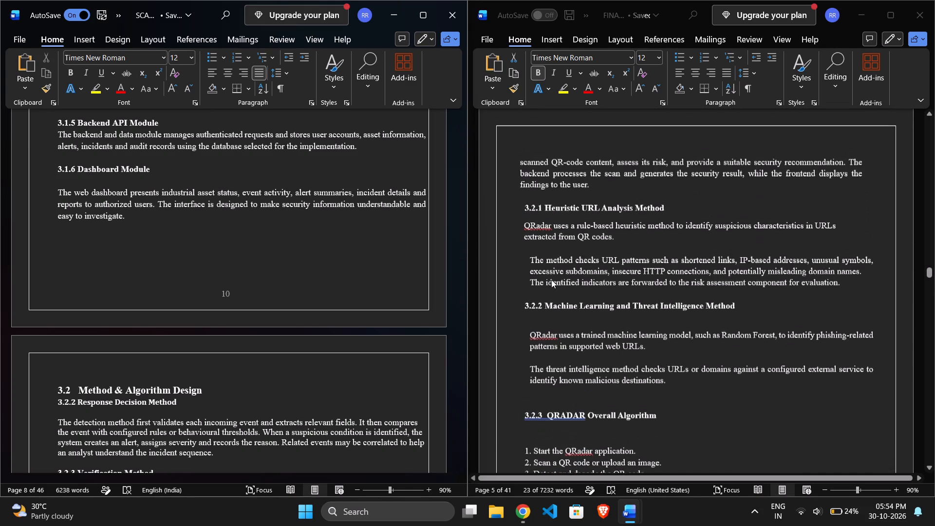
scroll(551, 280, up, 2)
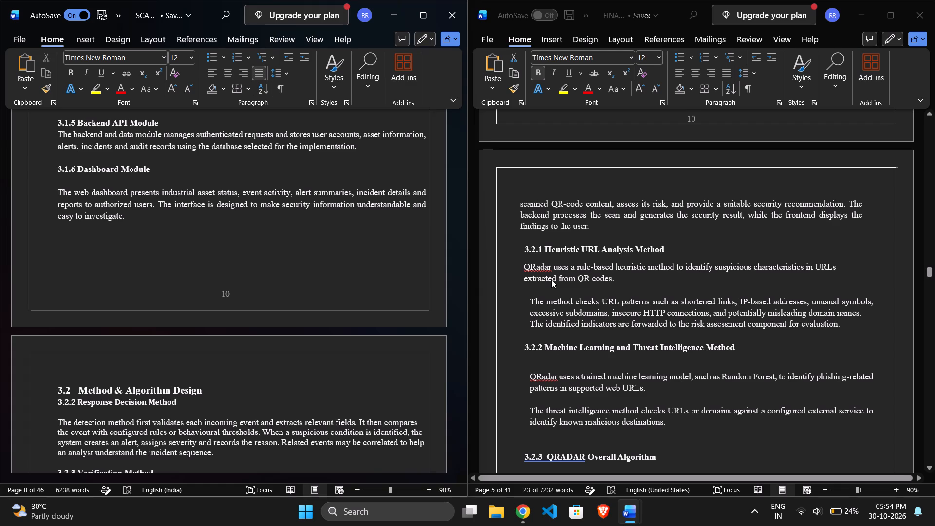
scroll(551, 280, right, 1)
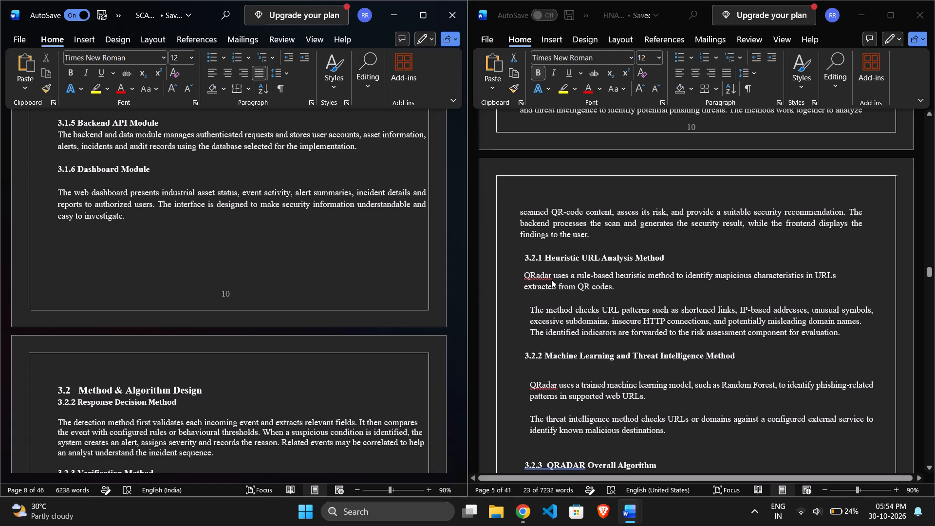
scroll(551, 280, right, 1)
scroll(551, 280, up, 1)
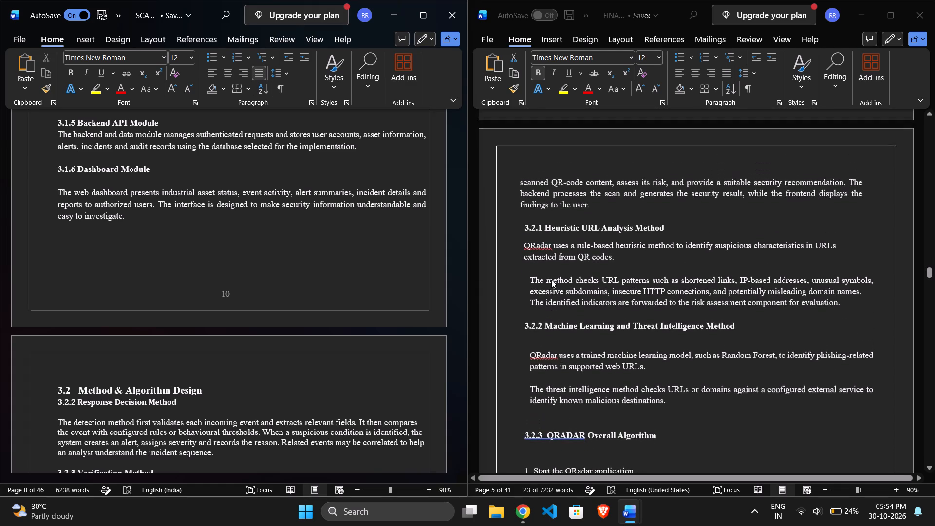
scroll(551, 280, up, 5)
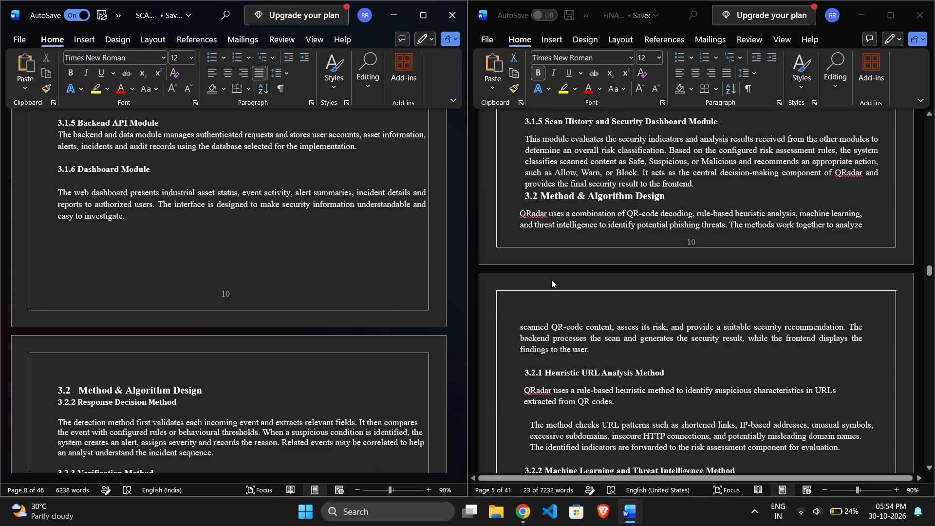
Renumber the SCADA report's section 3.2 subheadings: Response Decision Method as 3.2.1, Verification Method as 3.2.2 and Overall Algorithm as 3.2.3.
scroll(352, 310, down, 3)
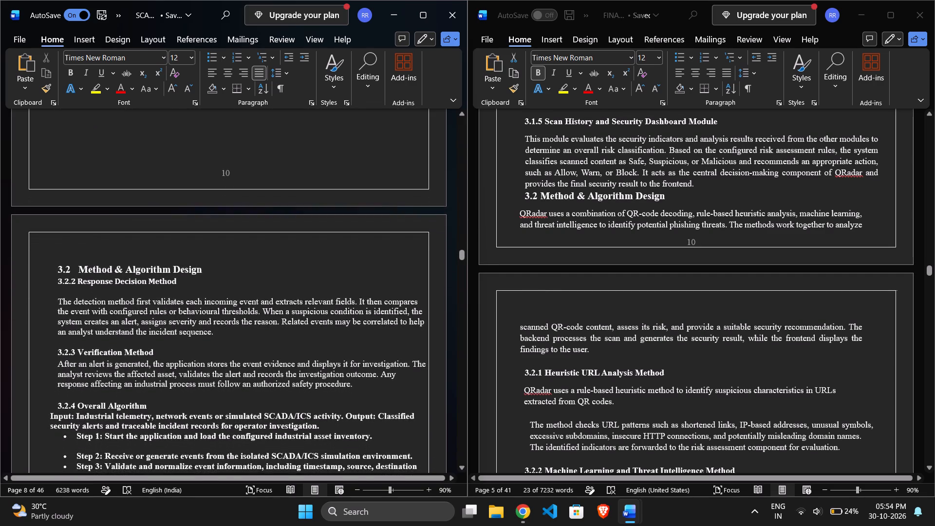
scroll(352, 310, down, 2)
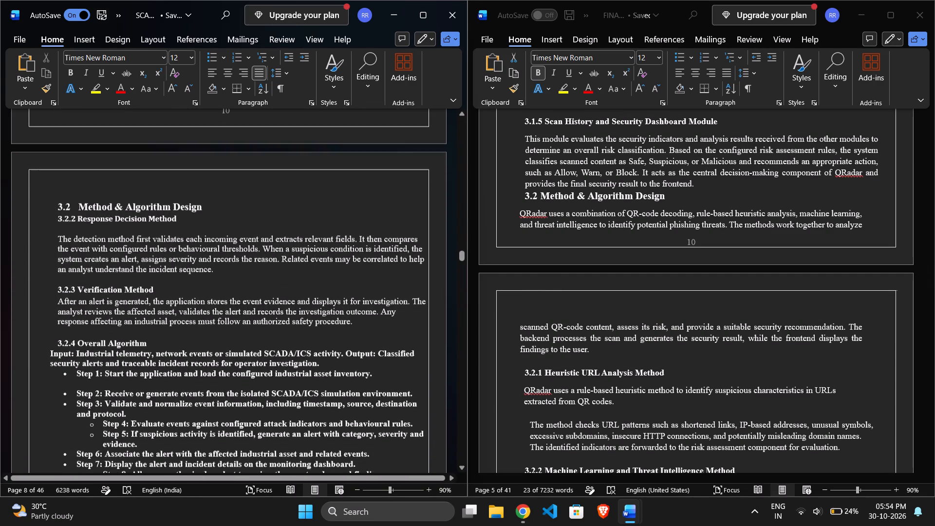
scroll(352, 310, down, 3)
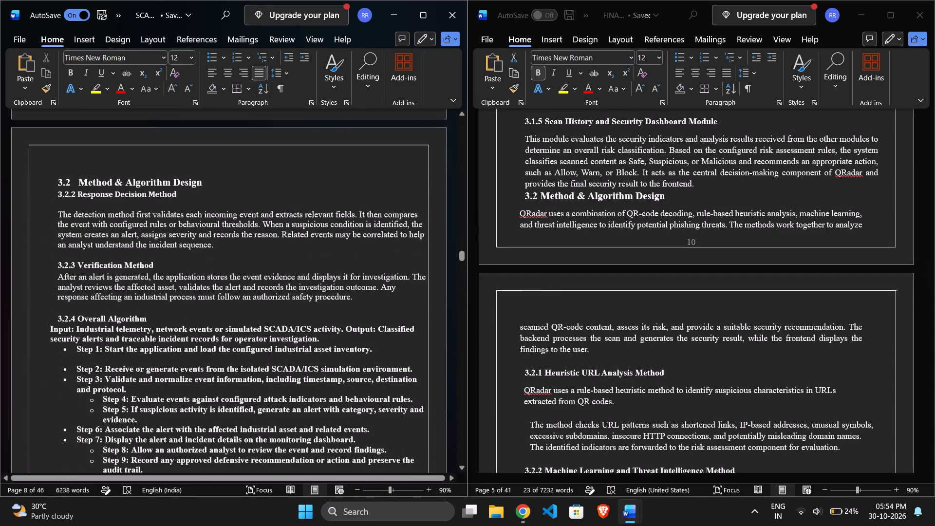
scroll(352, 310, down, 1)
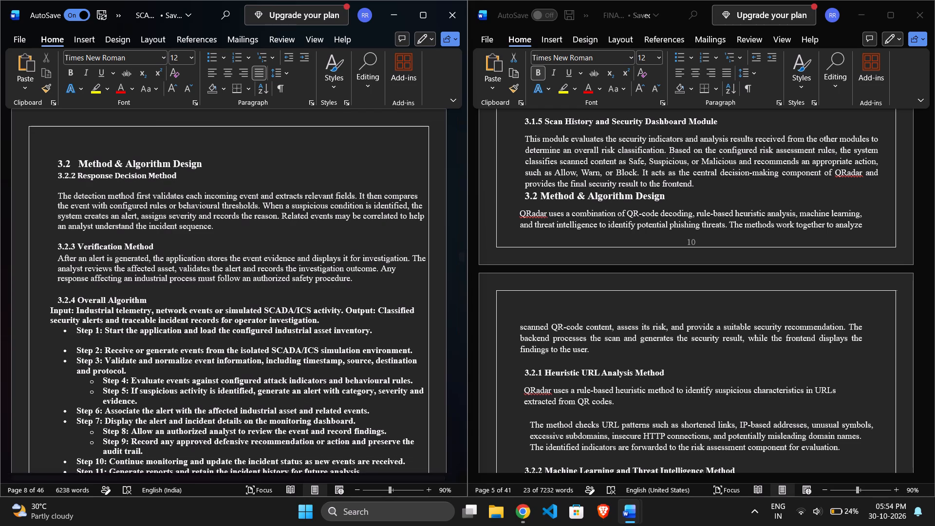
click(75, 177)
key(BackSpace)
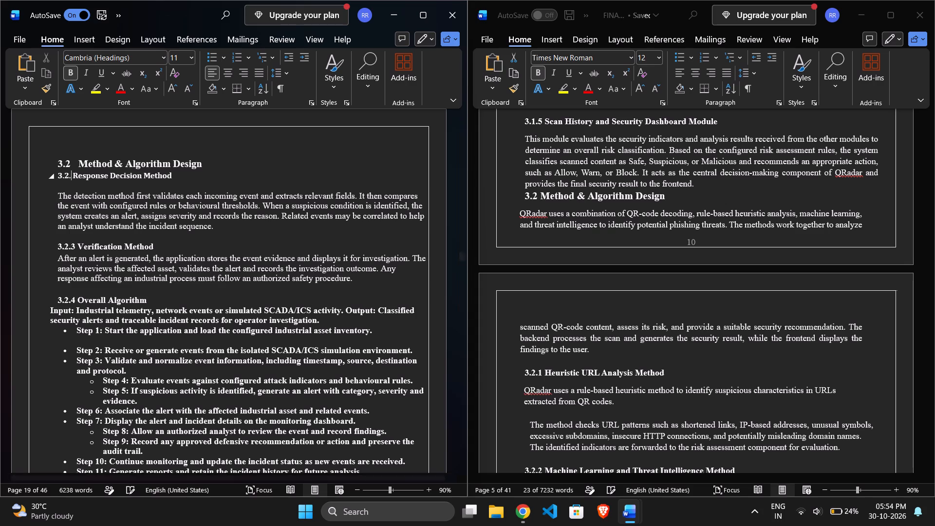
key(1)
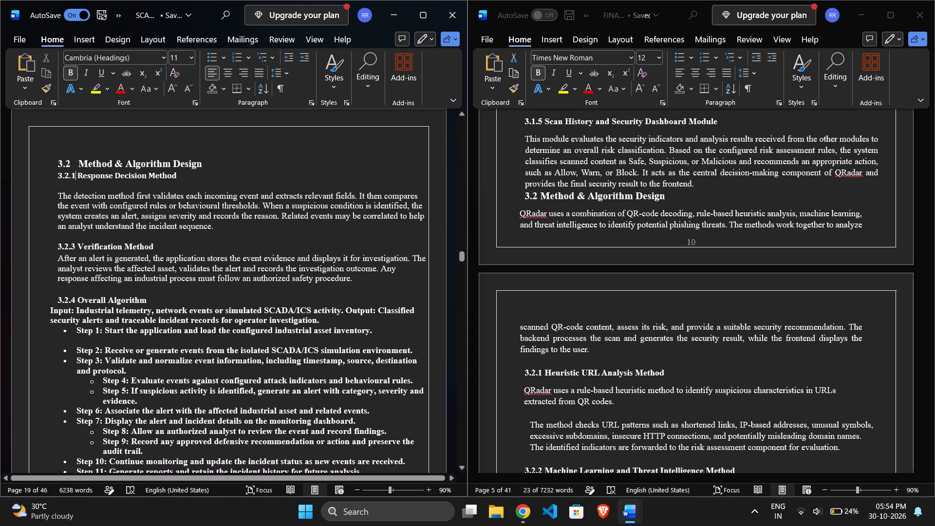
click(73, 248)
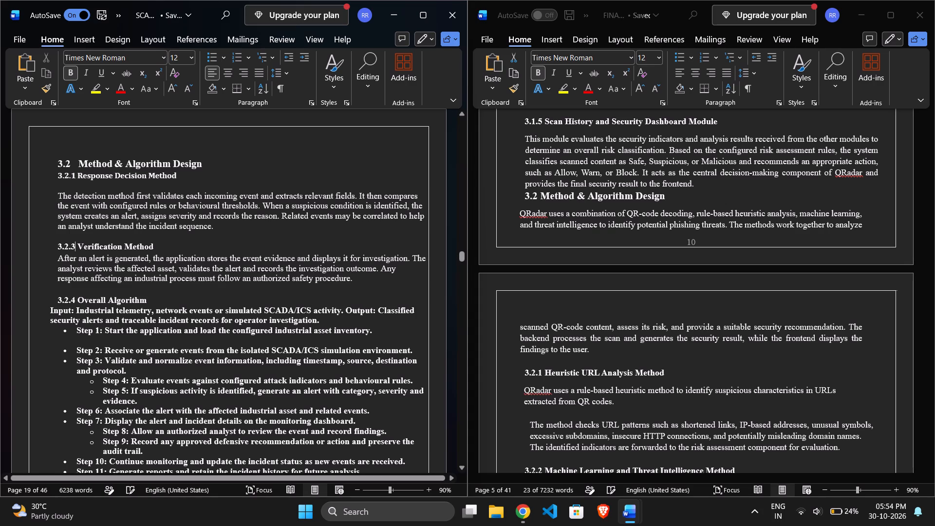
key(BackSpace)
key(2)
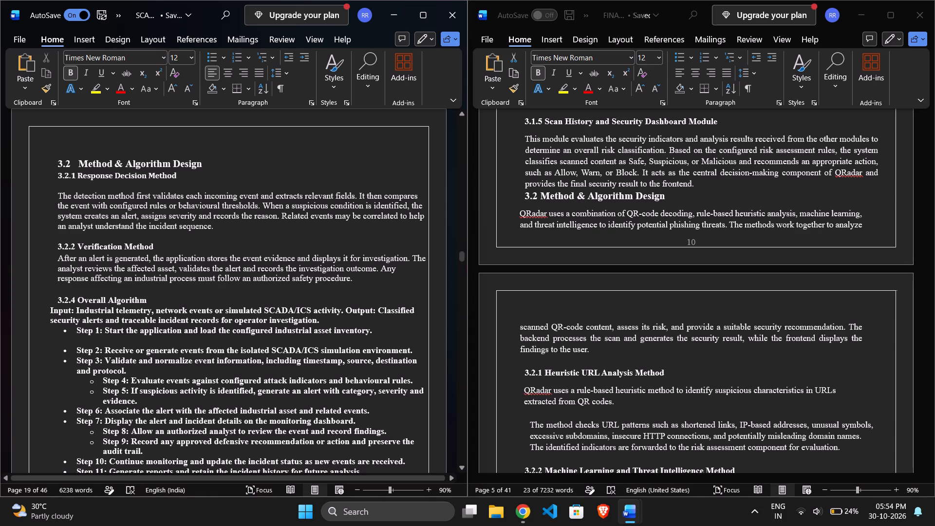
click(74, 301)
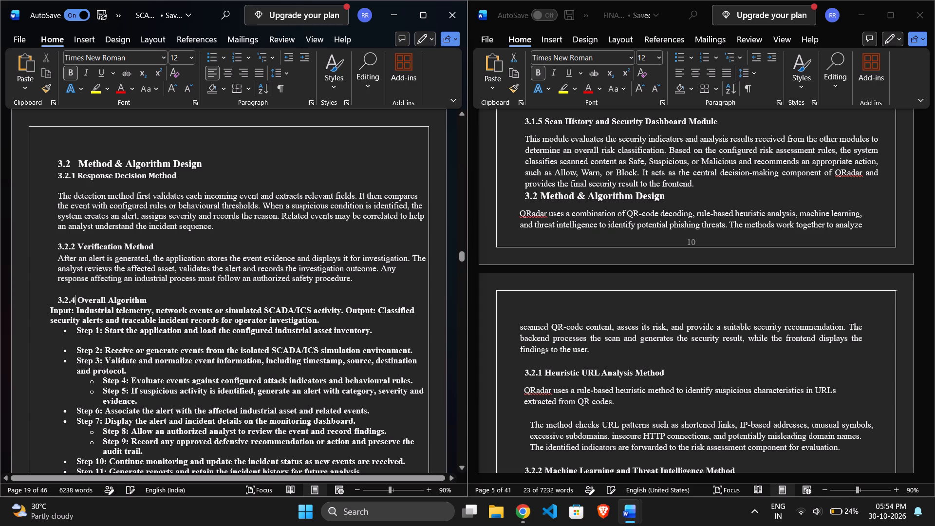
key(BackSpace)
key(3)
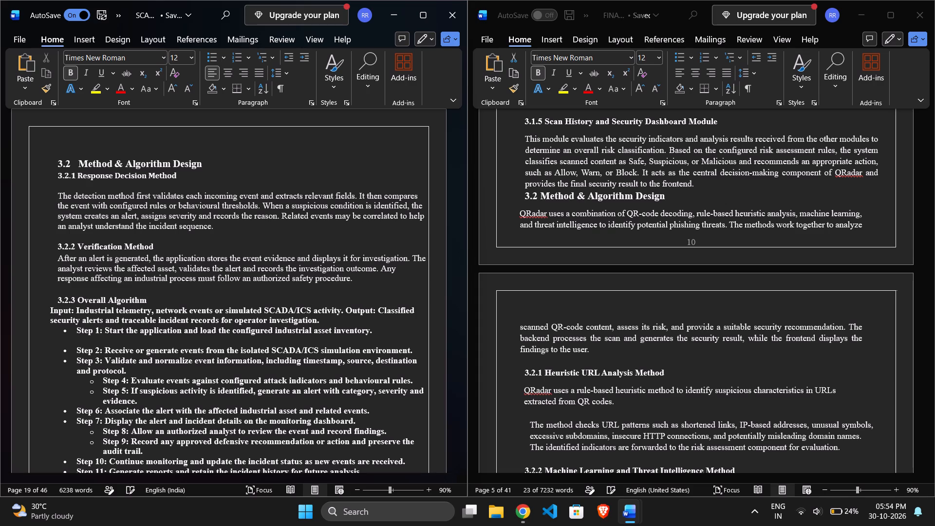
Compare the Overall Algorithm steps and the 3.3 Project Architecture heading numbering in the SCADA and QR reports.
scroll(139, 373, down, 5)
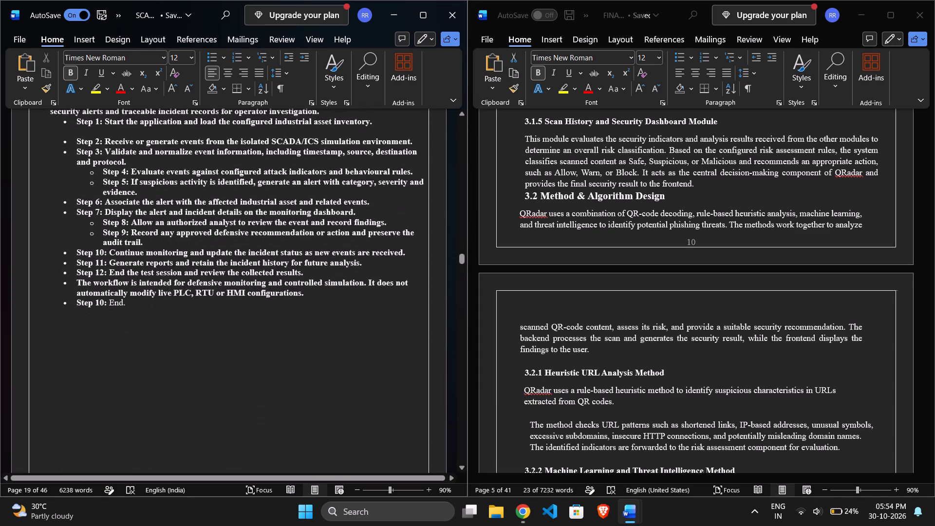
scroll(139, 373, down, 3)
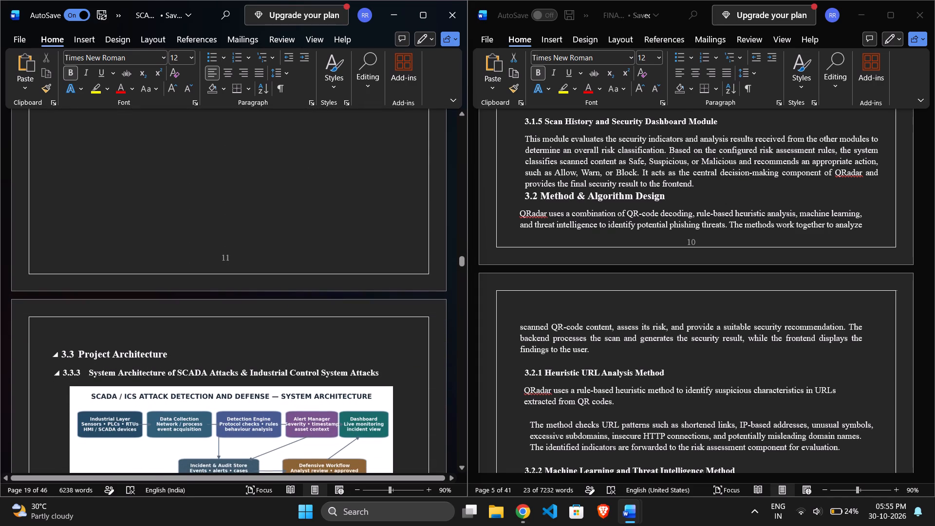
scroll(314, 316, up, 5)
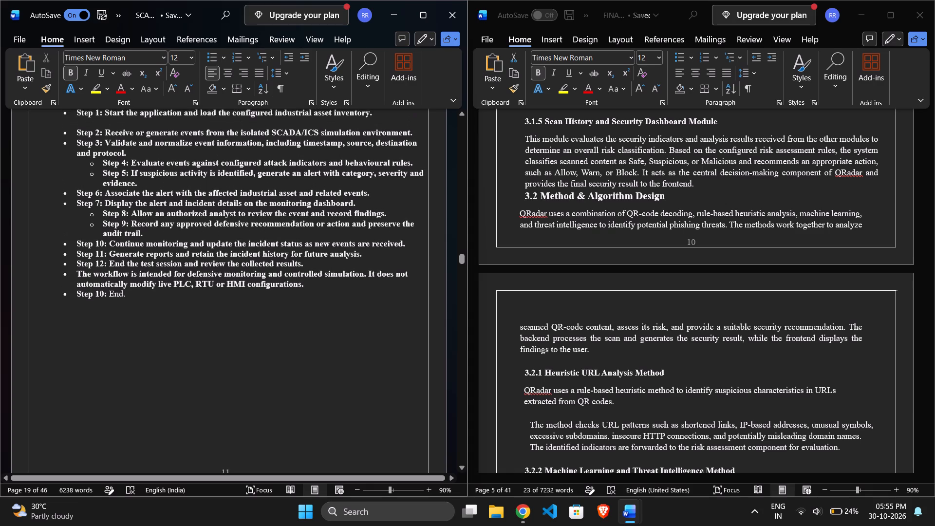
scroll(314, 316, right, 1)
scroll(314, 316, down, 1)
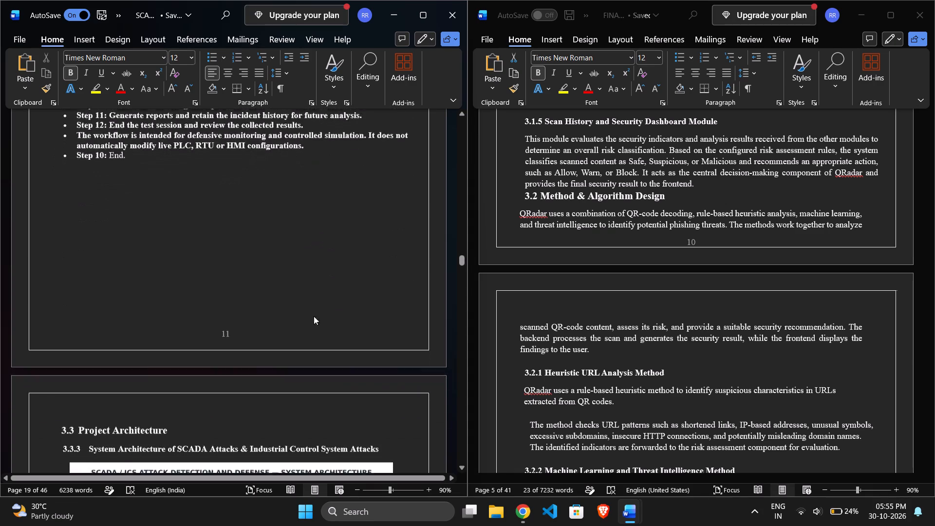
scroll(314, 316, down, 1)
scroll(569, 336, down, 1)
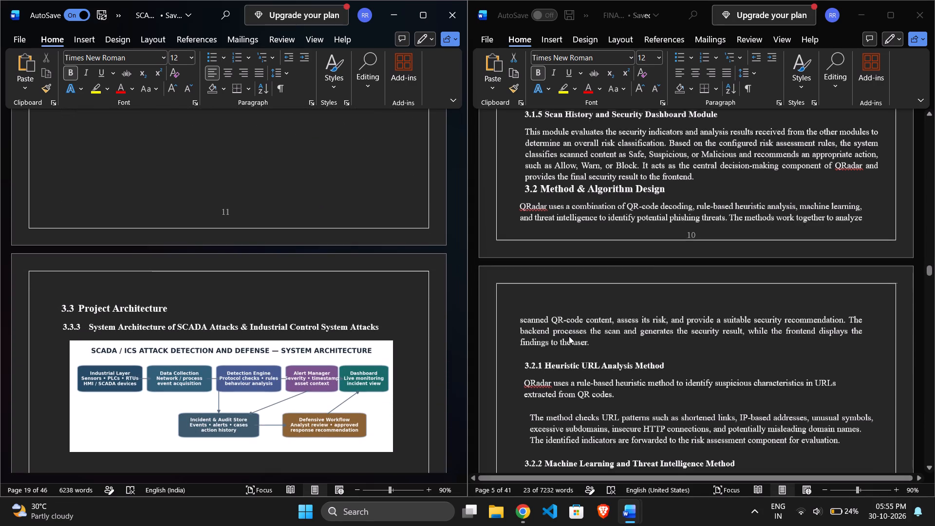
scroll(569, 336, down, 4)
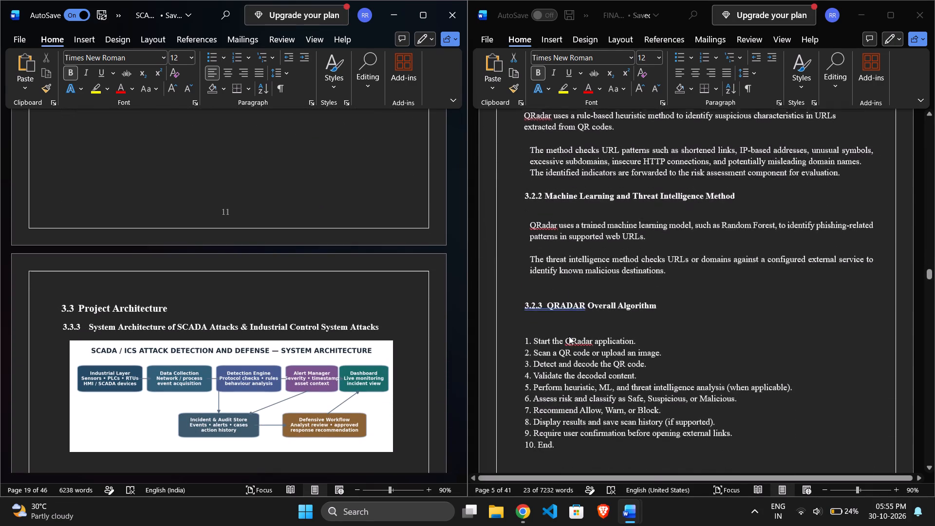
scroll(569, 336, down, 5)
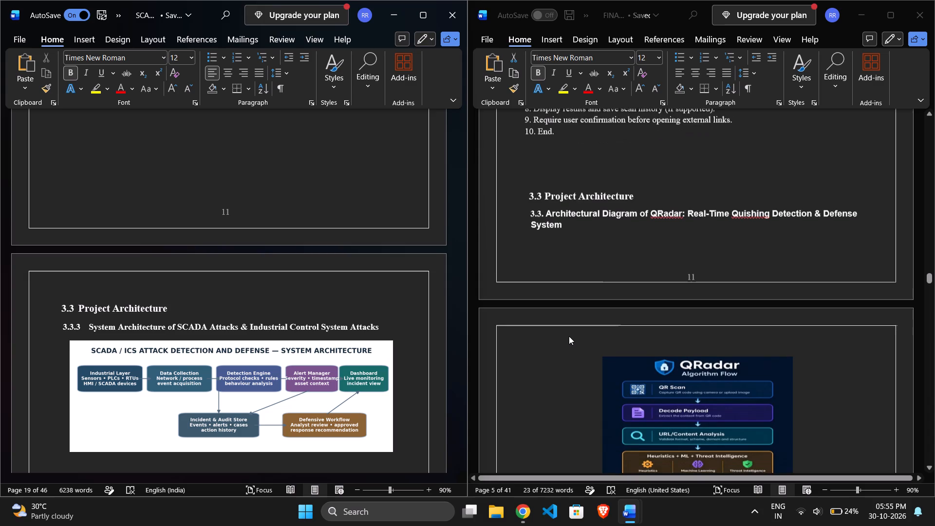
scroll(569, 336, down, 1)
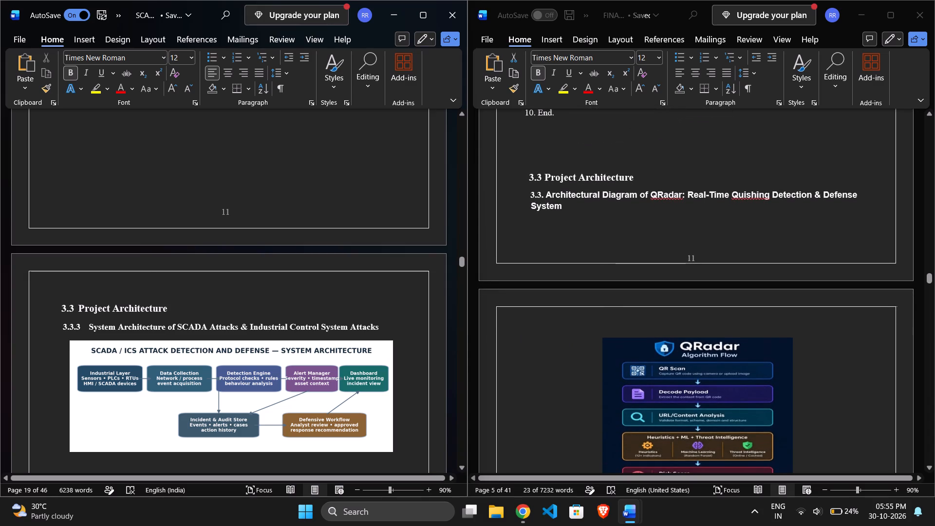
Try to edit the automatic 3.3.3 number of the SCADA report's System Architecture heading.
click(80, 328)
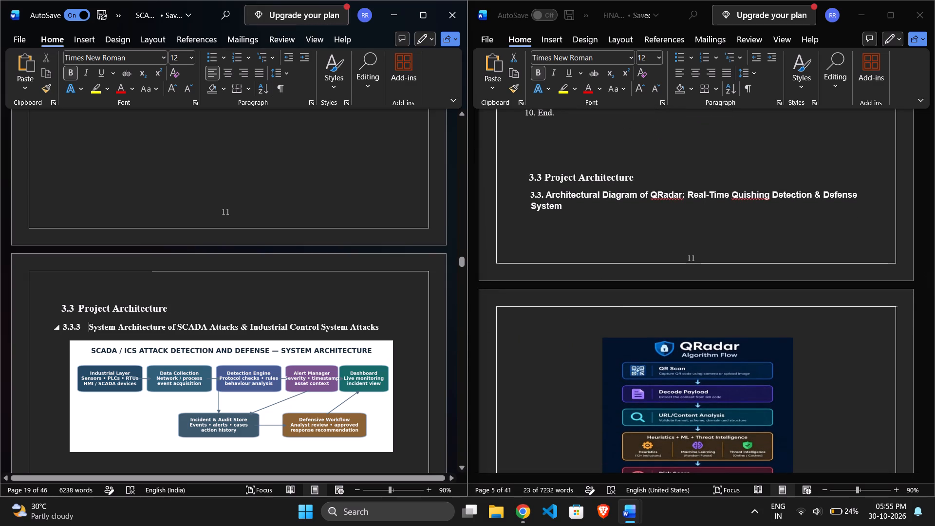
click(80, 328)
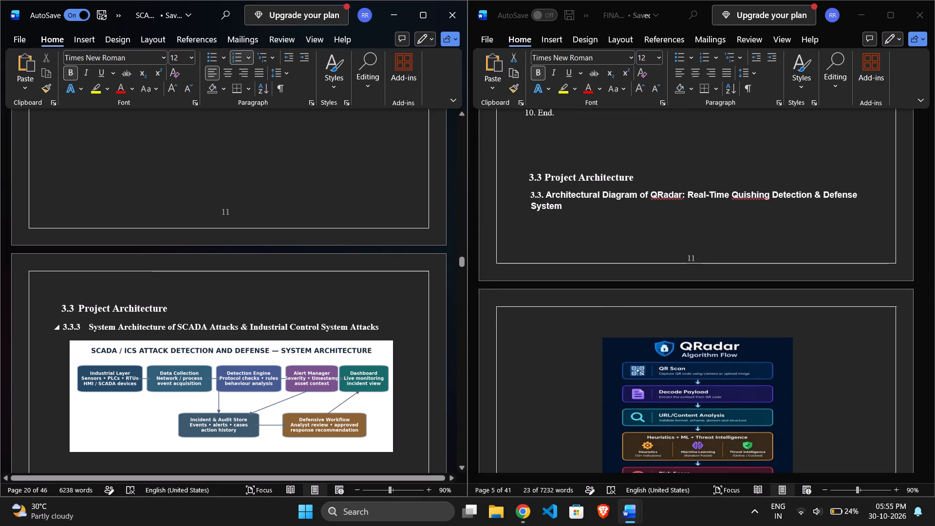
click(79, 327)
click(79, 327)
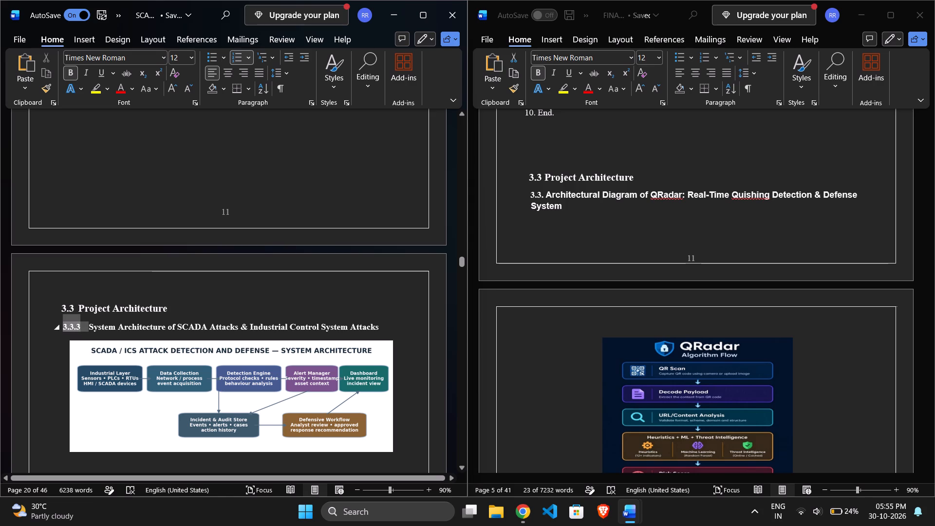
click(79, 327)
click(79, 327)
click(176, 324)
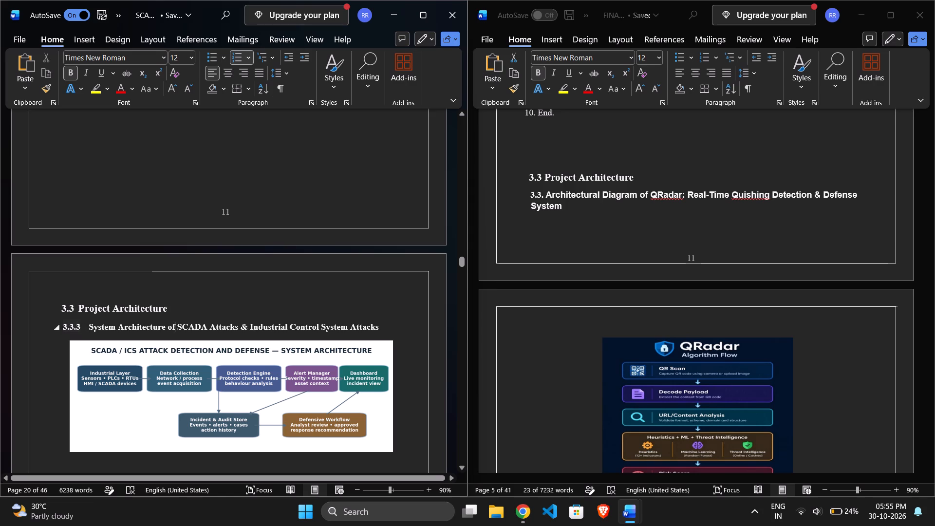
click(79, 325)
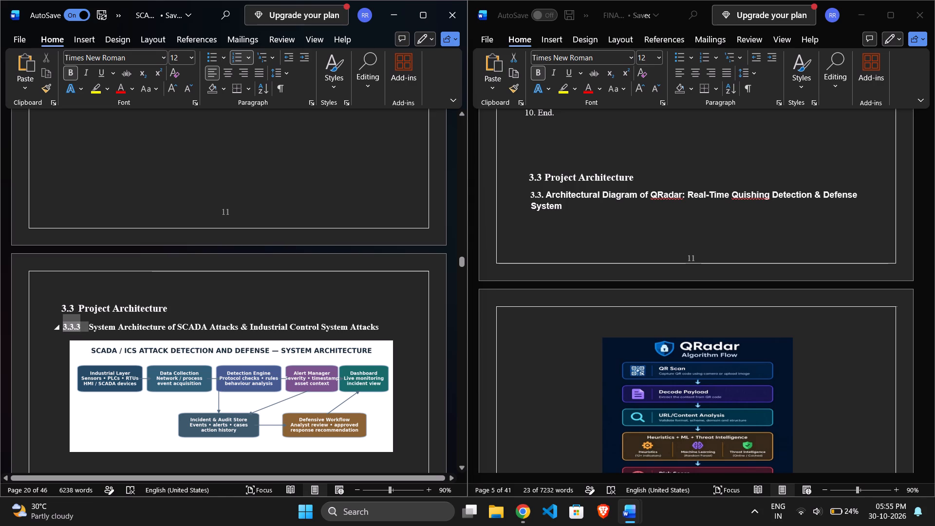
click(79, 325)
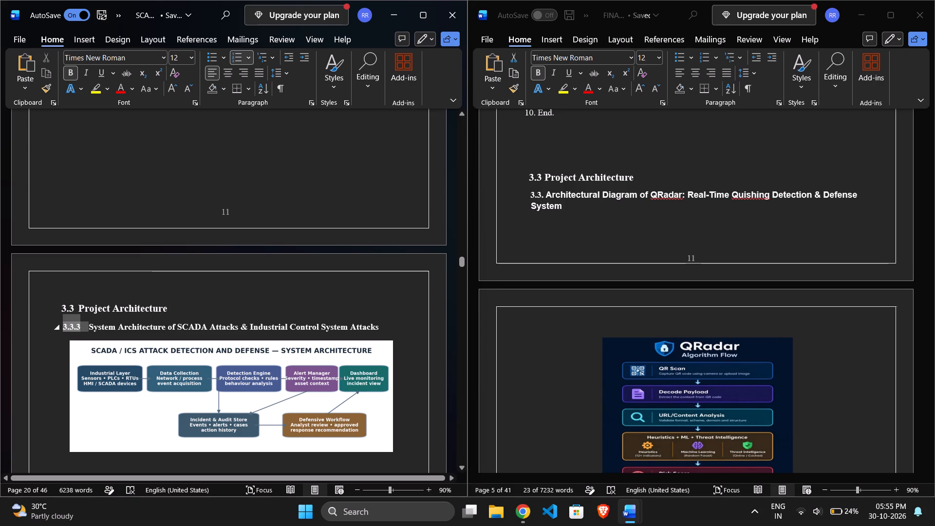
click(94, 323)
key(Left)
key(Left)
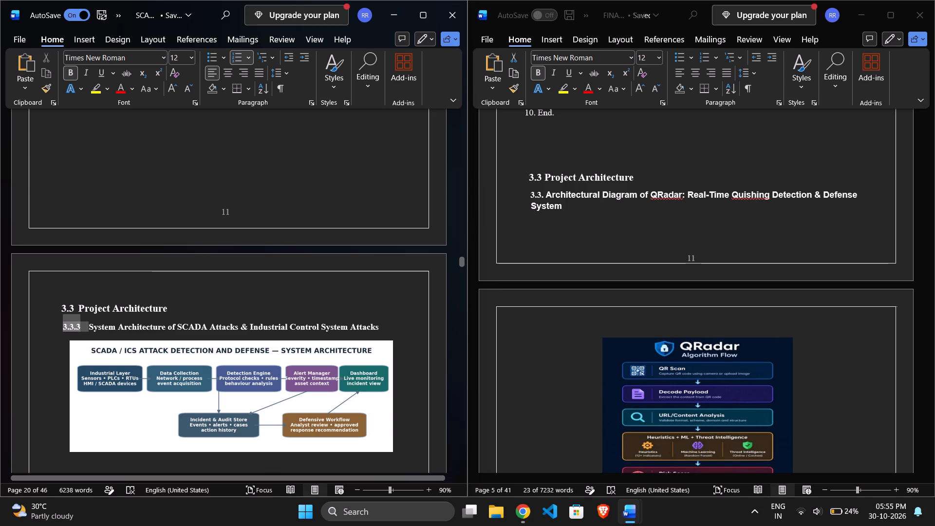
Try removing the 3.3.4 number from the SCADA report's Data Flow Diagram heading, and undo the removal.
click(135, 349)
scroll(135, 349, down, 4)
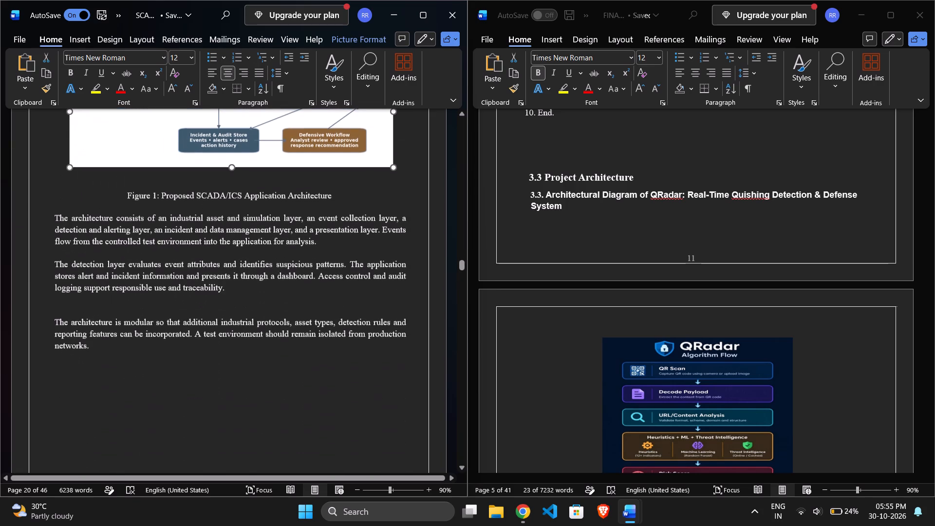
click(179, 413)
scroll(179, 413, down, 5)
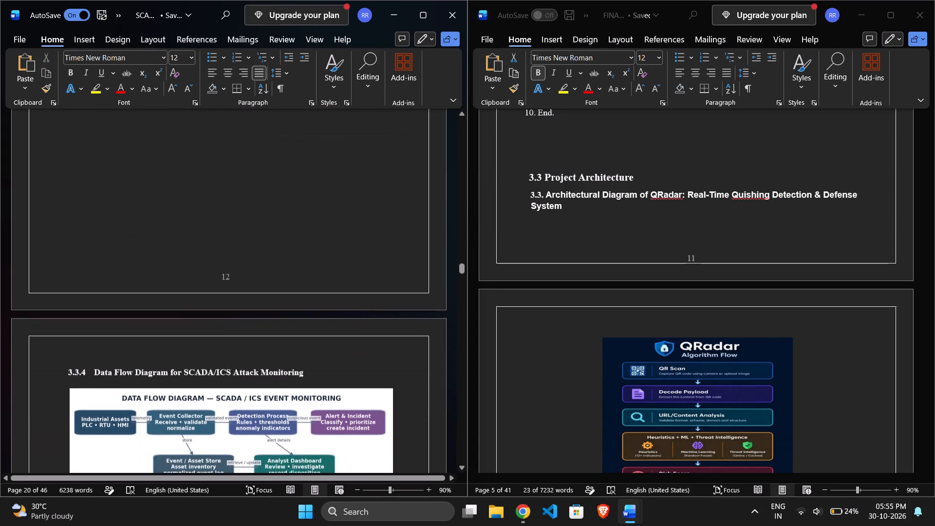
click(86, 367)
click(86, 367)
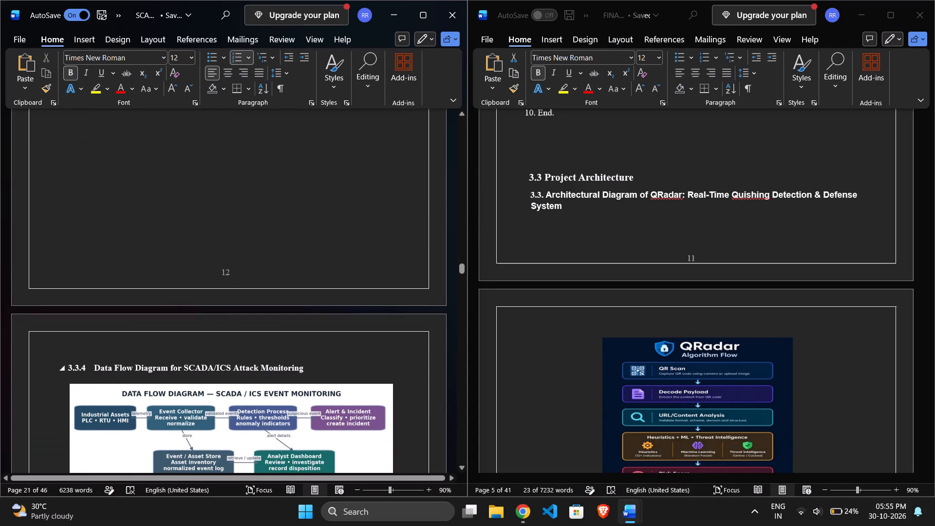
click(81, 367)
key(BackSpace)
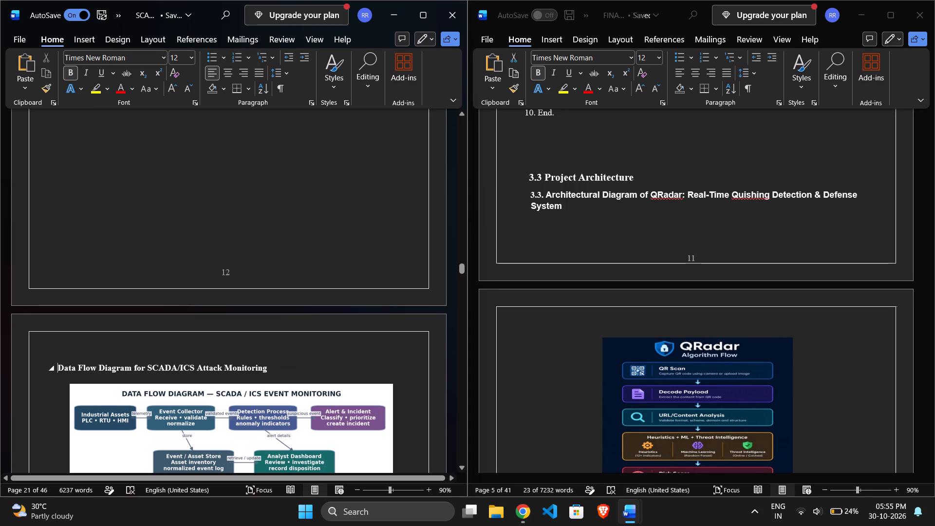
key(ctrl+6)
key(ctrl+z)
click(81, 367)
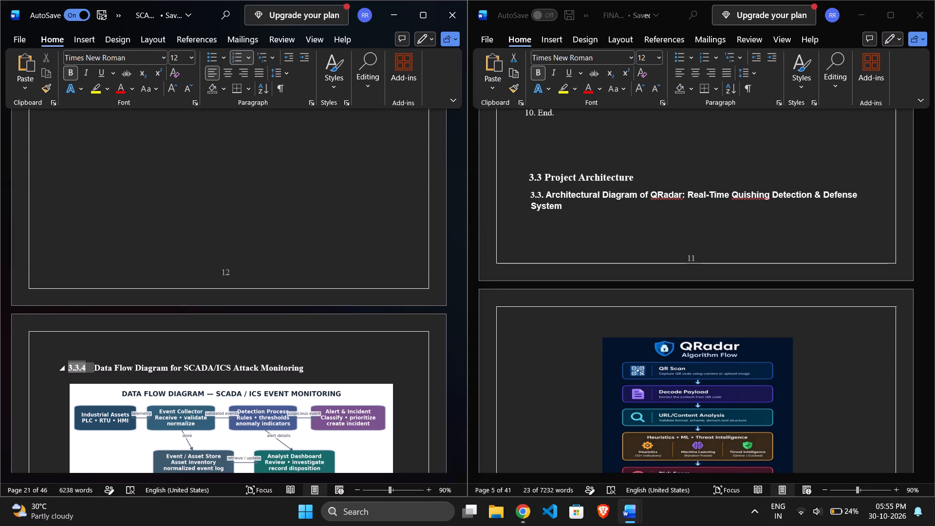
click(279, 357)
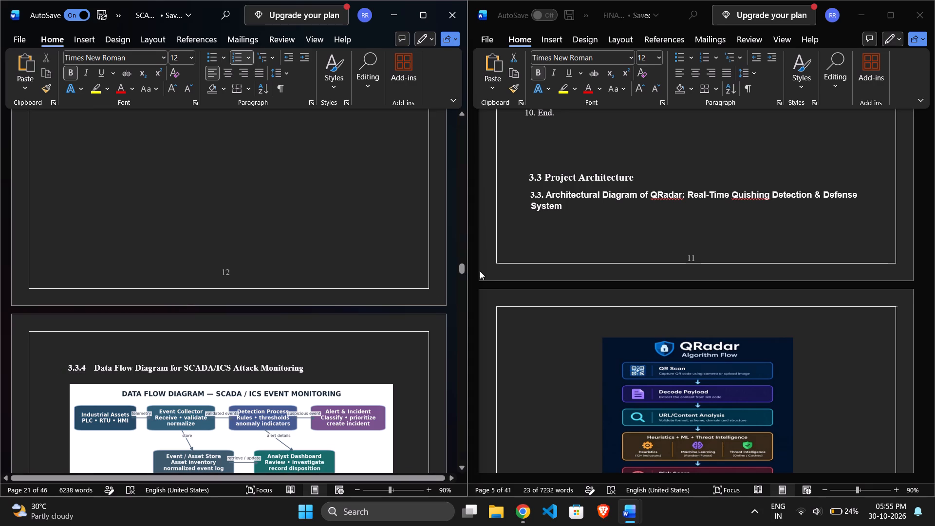
Check the SCADA report's diagram subsection numbering from the Data Flow Diagram to the start of Chapter 4, against the QR report's 3.3.2 heading.
scroll(592, 248, down, 7)
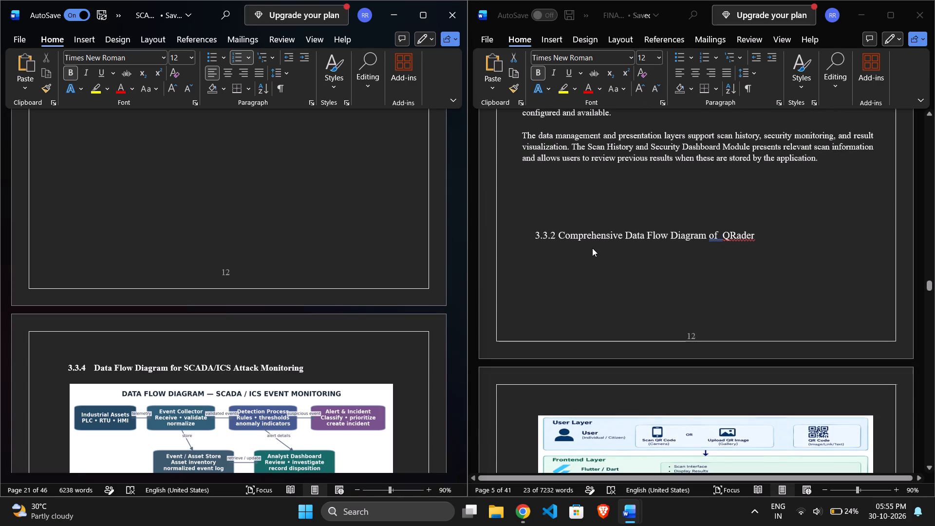
scroll(277, 361, down, 3)
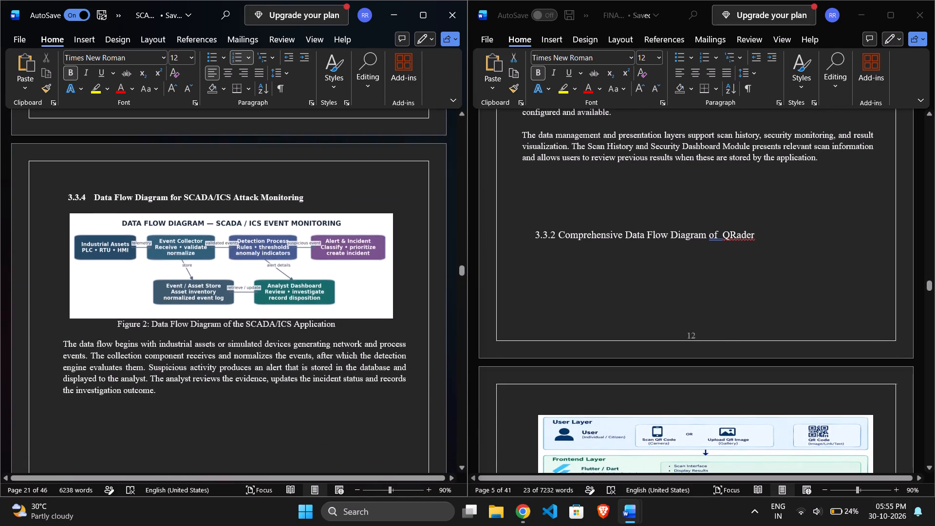
scroll(277, 361, down, 7)
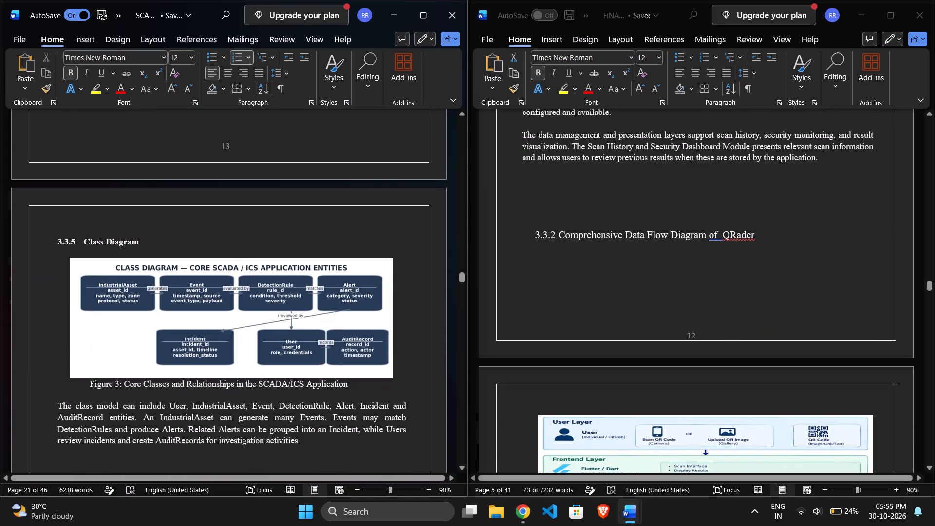
scroll(277, 361, down, 8)
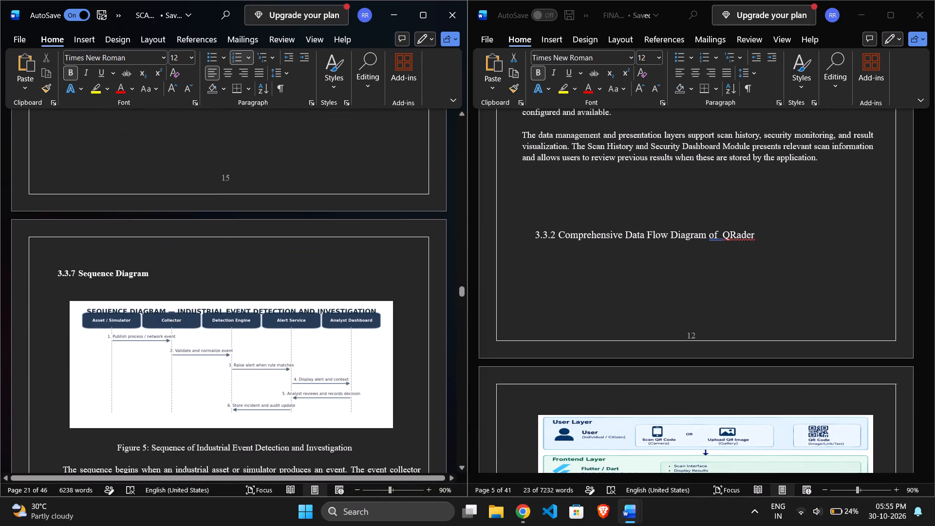
scroll(277, 361, down, 8)
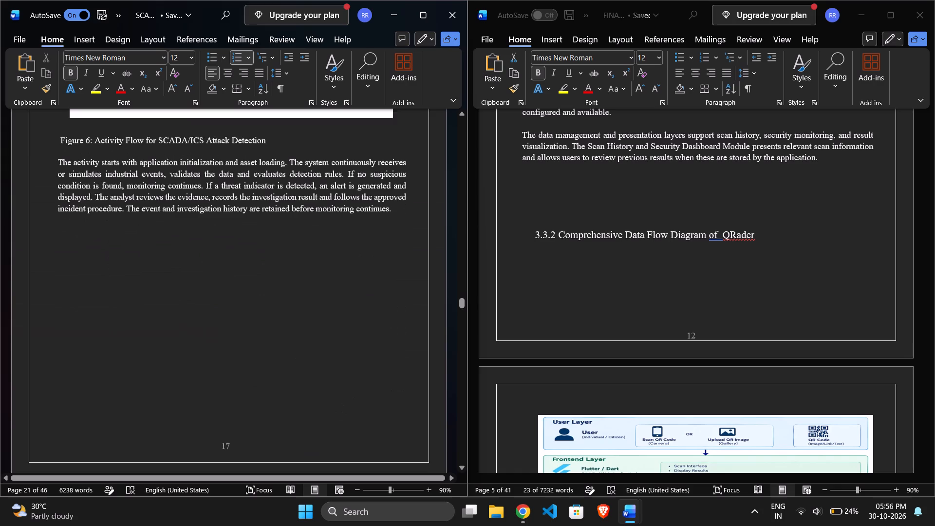
scroll(277, 361, down, 3)
scroll(277, 361, up, 9)
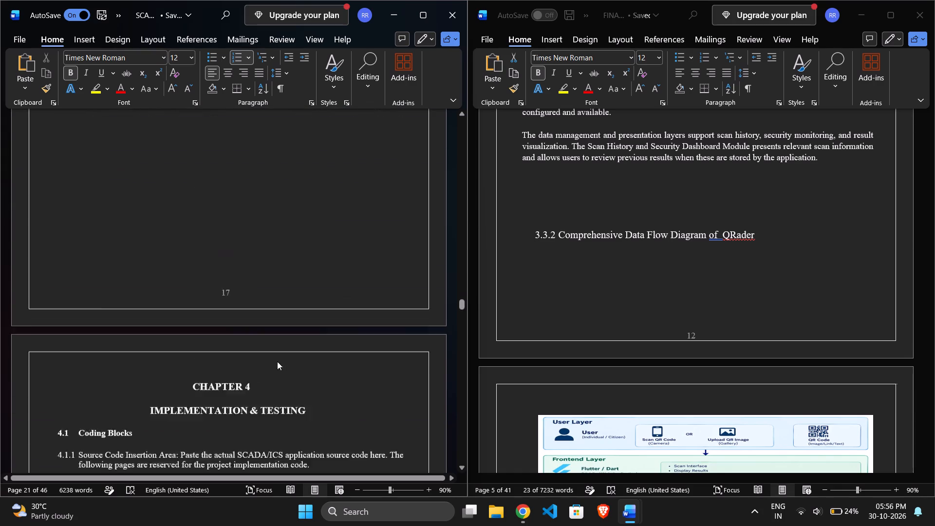
scroll(277, 361, up, 1)
Examine the QR report's diagram subsection numbering from the data flow diagram through 3.3.6 Activity Diagram to the opening of Chapter 4.
scroll(636, 310, down, 5)
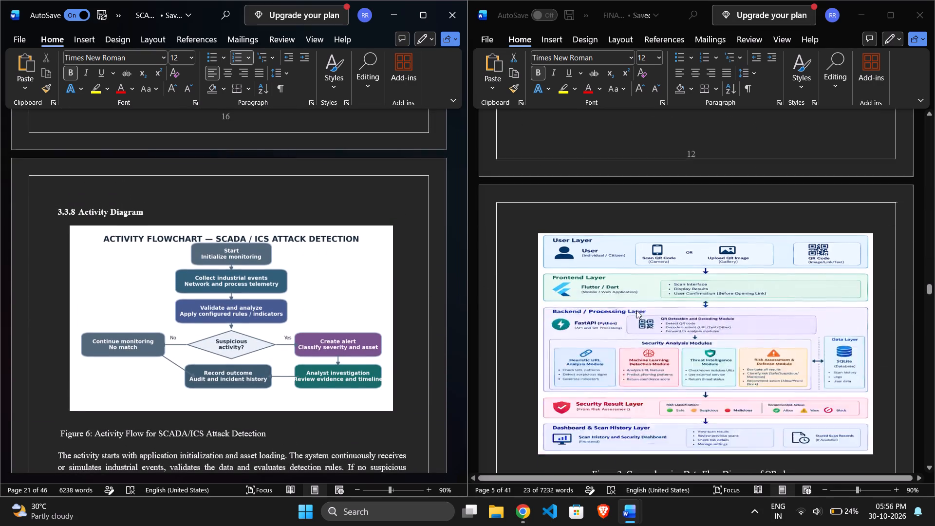
scroll(636, 310, down, 3)
scroll(636, 310, up, 1)
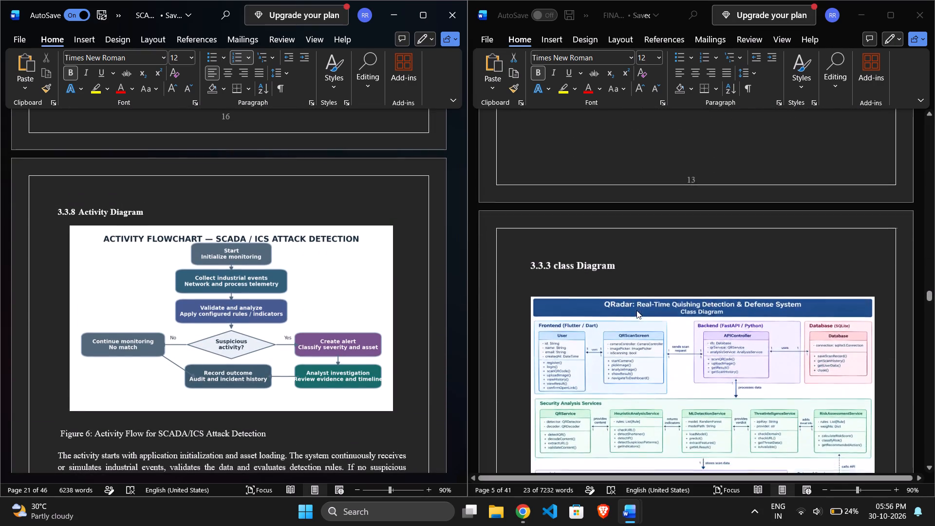
scroll(636, 310, up, 1)
scroll(636, 310, down, 8)
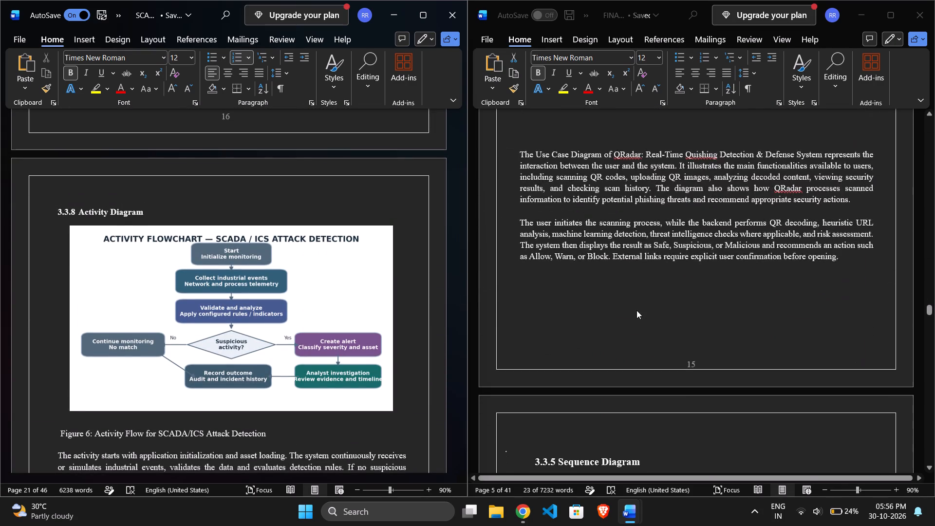
scroll(636, 310, down, 8)
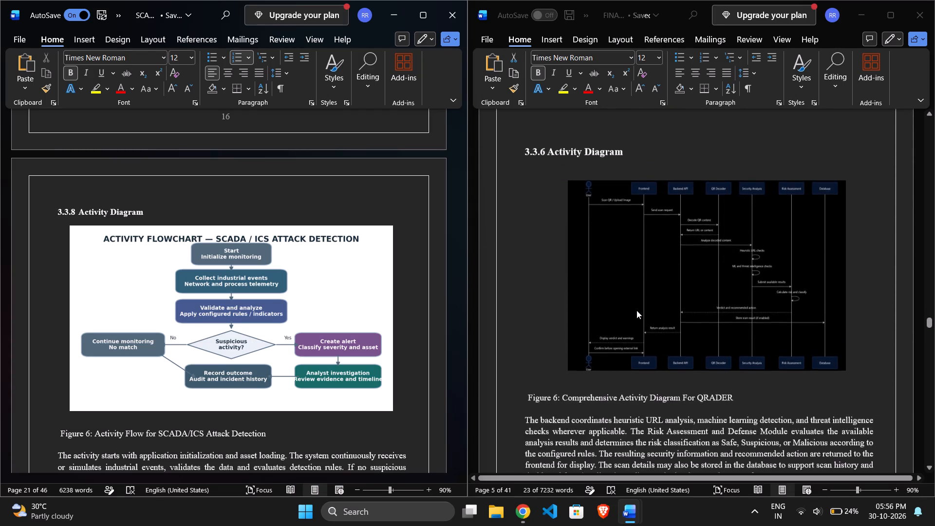
scroll(636, 310, down, 5)
scroll(636, 310, up, 1)
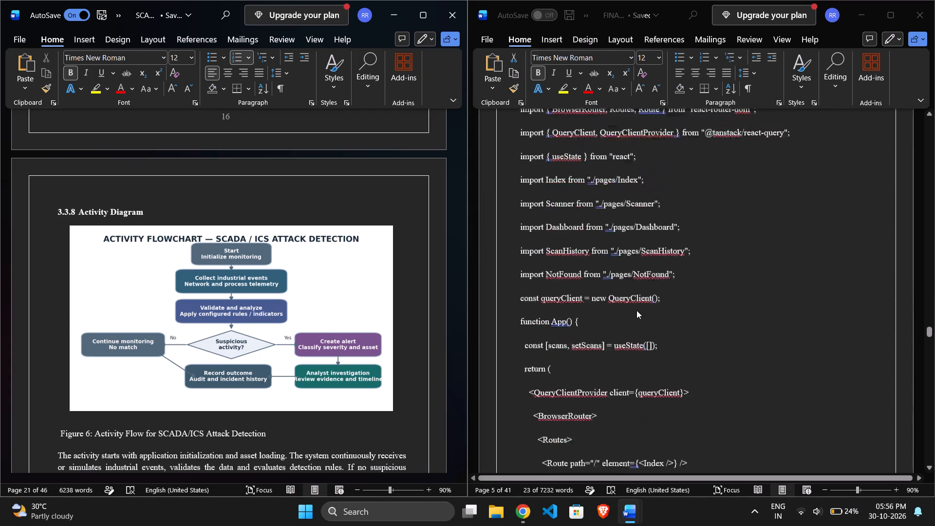
scroll(636, 310, up, 6)
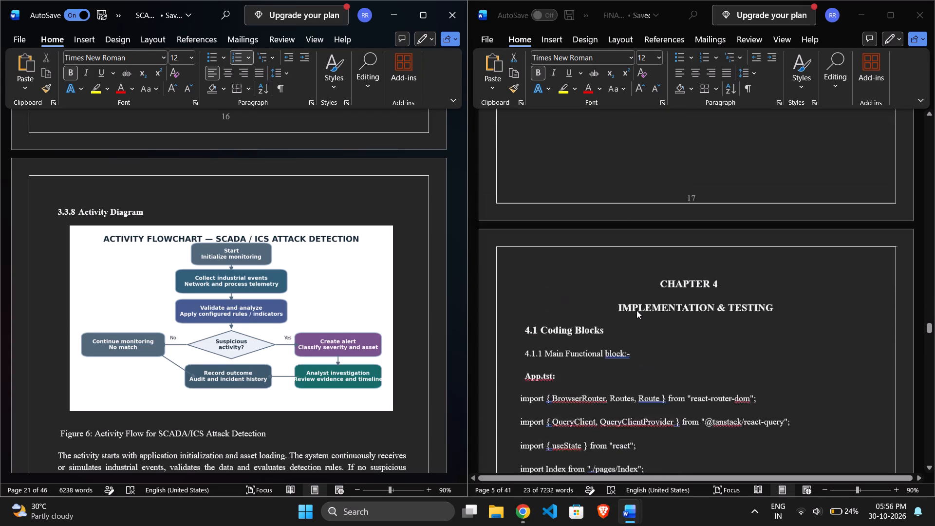
Compare the SCADA report's pages from the 3.3.8 Activity Diagram to 4.2 Test Case Study with the QR report's 3.3.6 and Chapter 4 opening.
scroll(636, 310, up, 7)
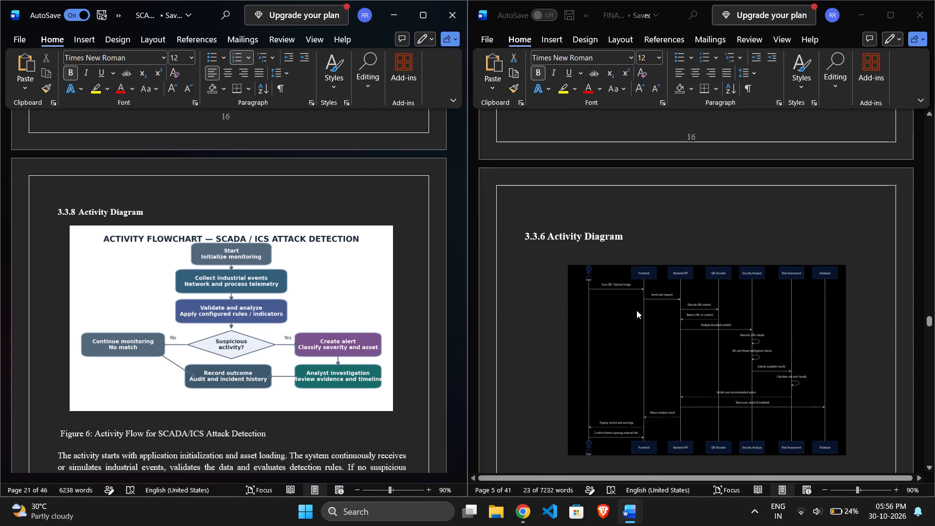
scroll(636, 310, down, 2)
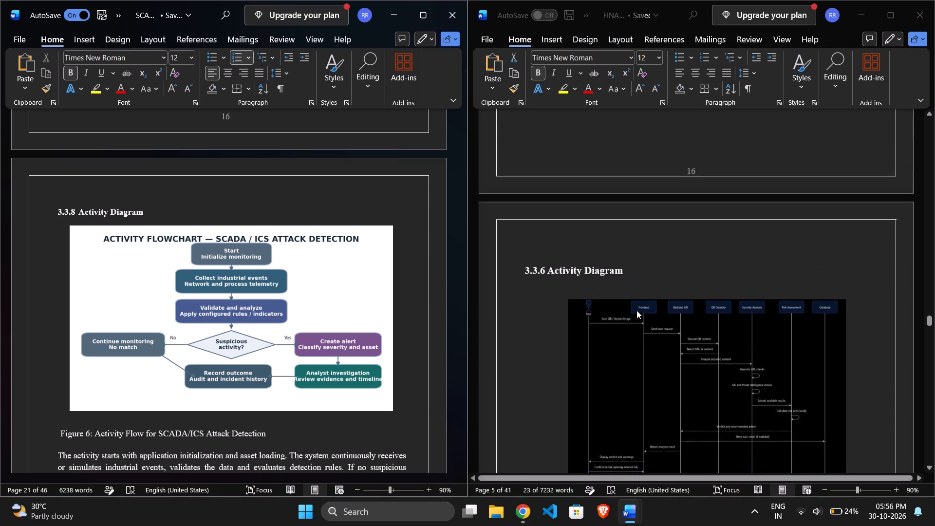
scroll(636, 310, down, 1)
scroll(292, 375, down, 5)
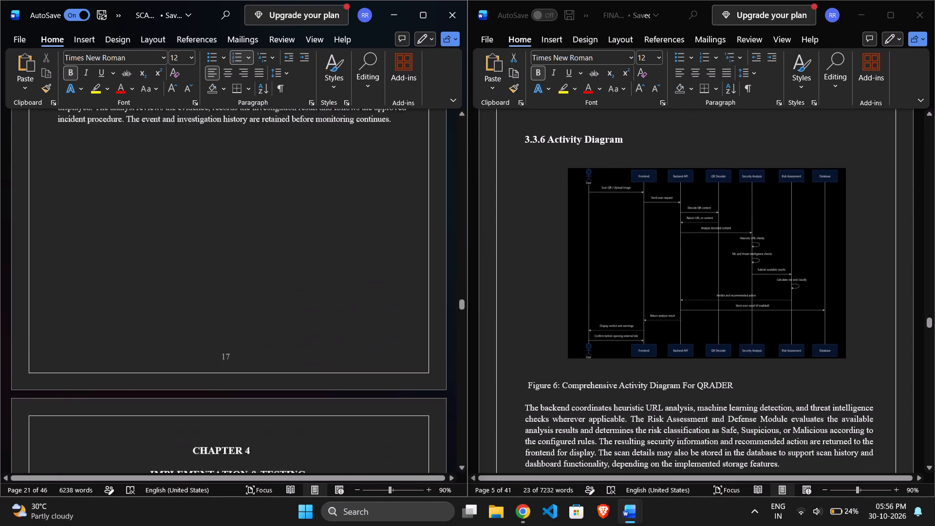
scroll(292, 375, down, 3)
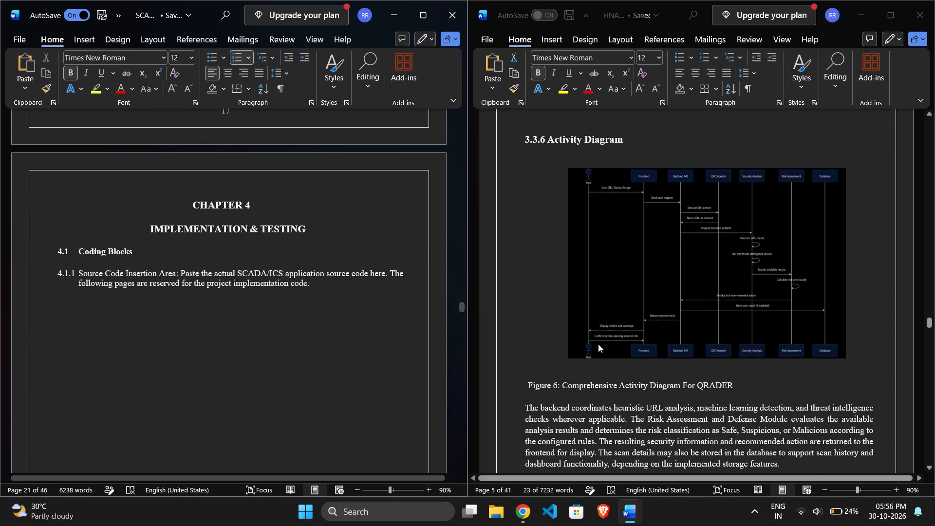
scroll(598, 345, down, 5)
scroll(322, 338, down, 4)
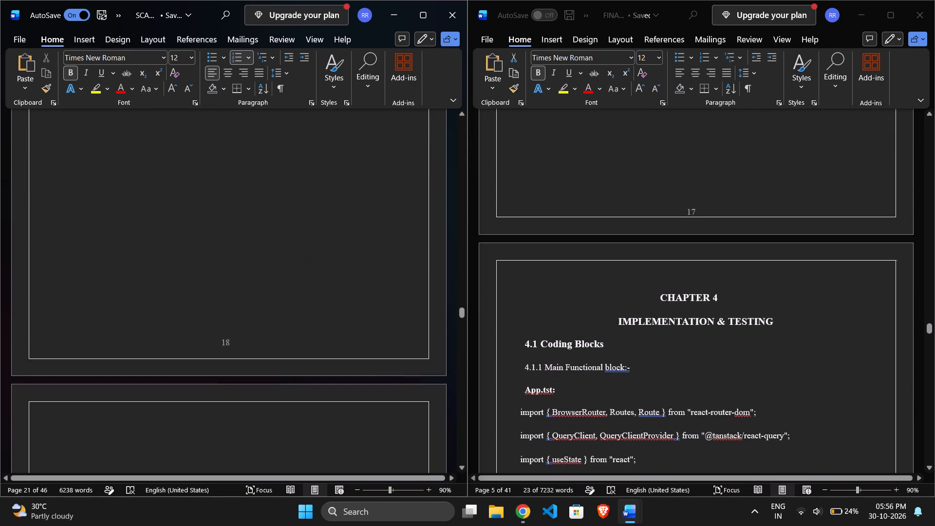
scroll(322, 338, down, 15)
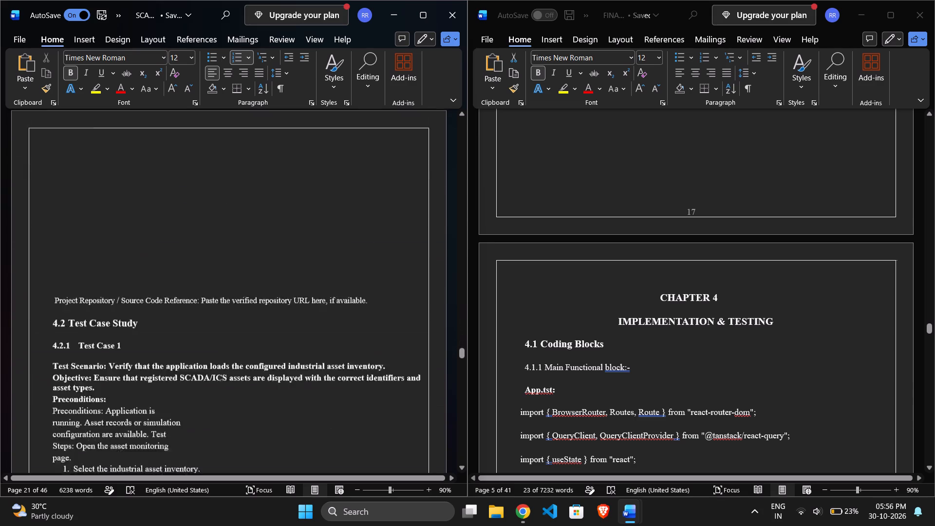
scroll(322, 338, up, 4)
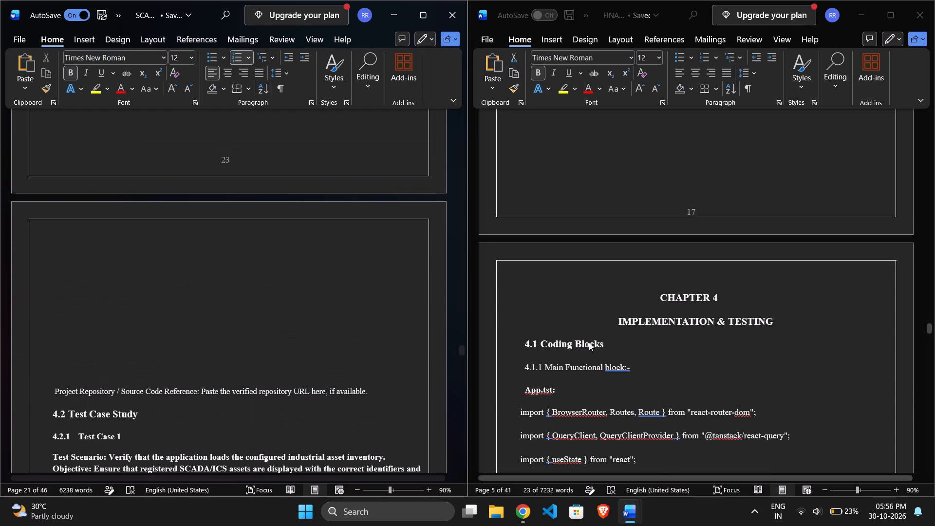
Examine the QR report's test cases 4.2.1 to 4.2.4 and the opening of Chapter 5 Results as a reference.
scroll(589, 342, down, 14)
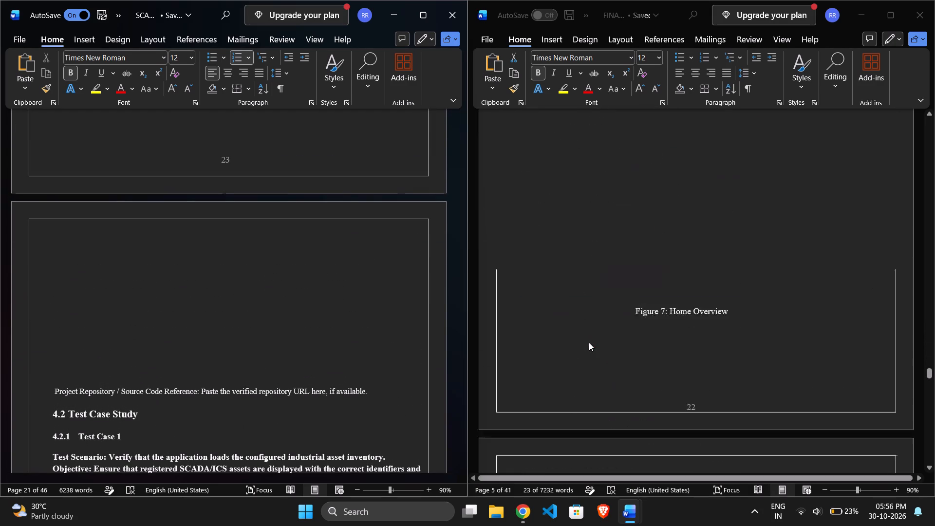
scroll(589, 342, up, 7)
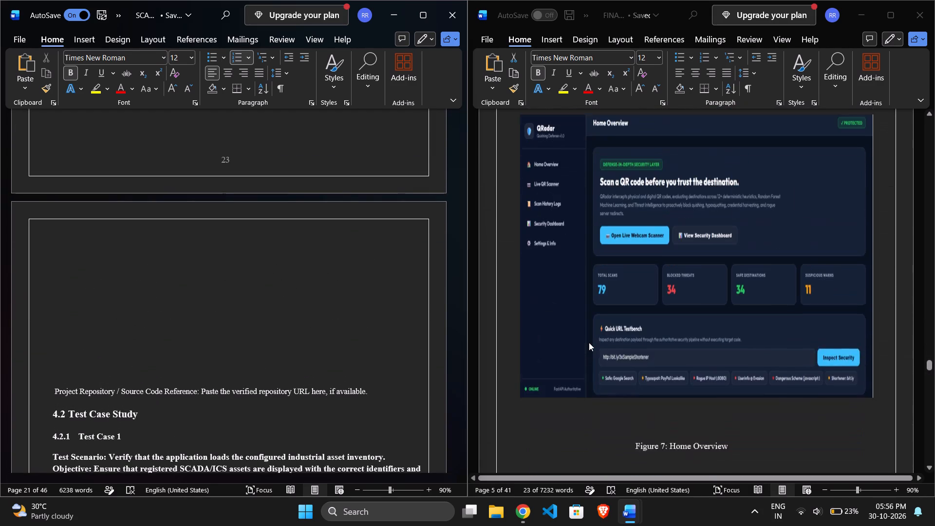
scroll(589, 342, up, 6)
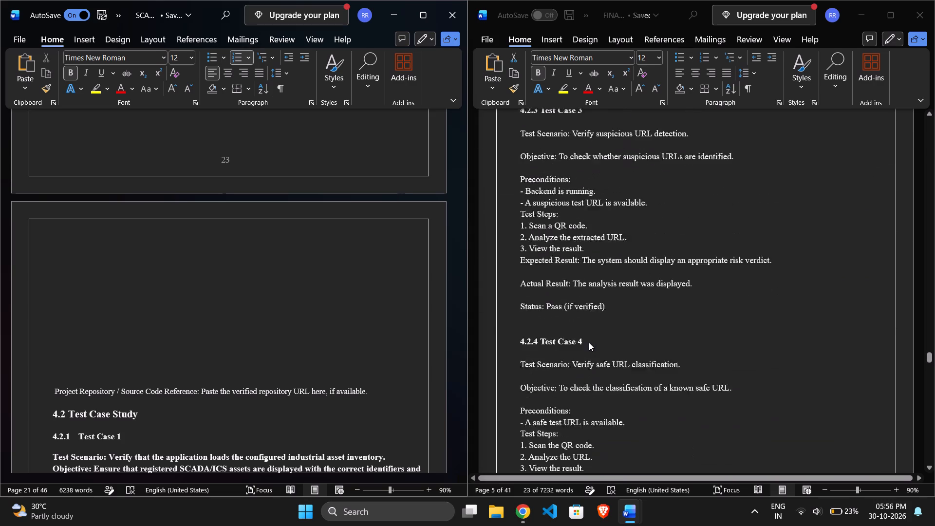
scroll(589, 342, up, 4)
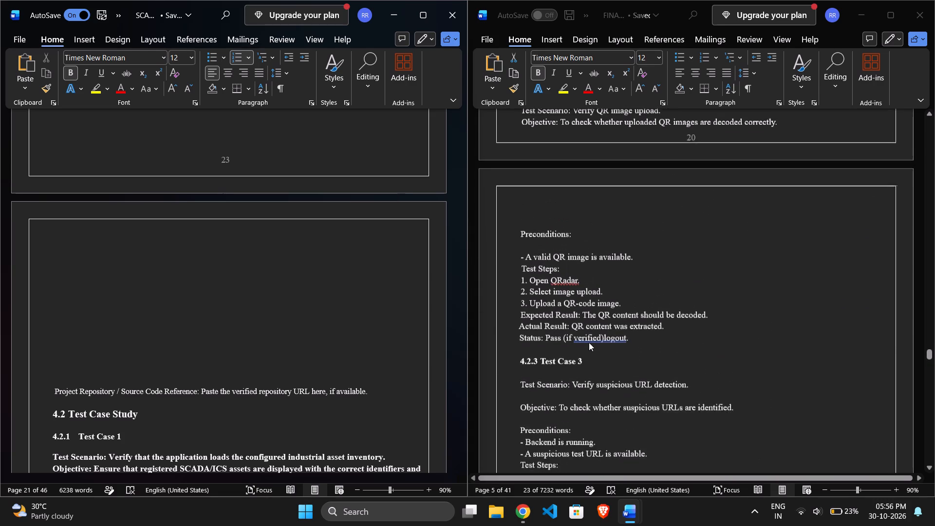
scroll(589, 342, up, 5)
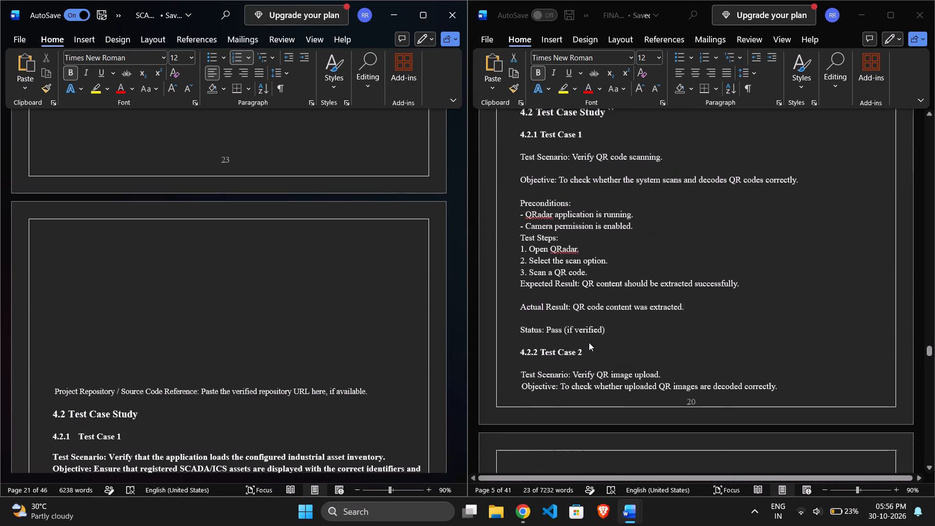
scroll(589, 342, down, 5)
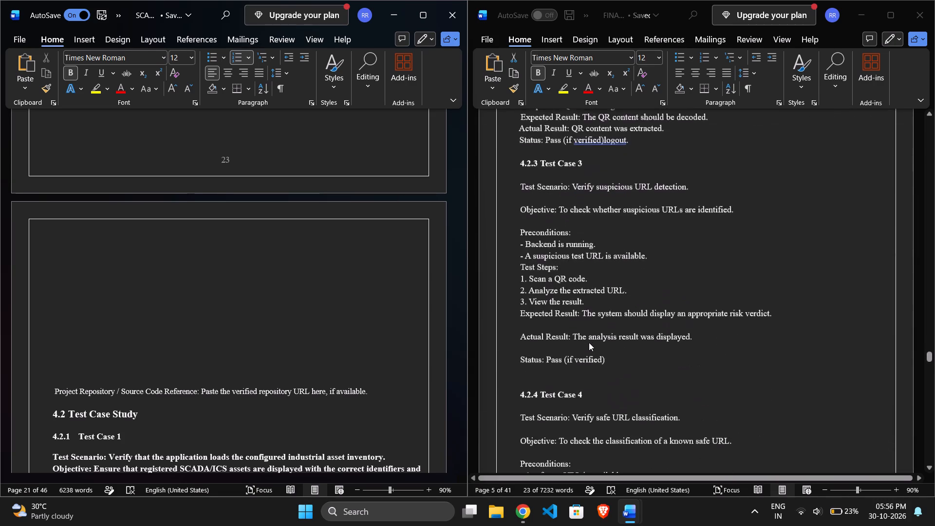
scroll(589, 342, down, 4)
scroll(589, 342, up, 4)
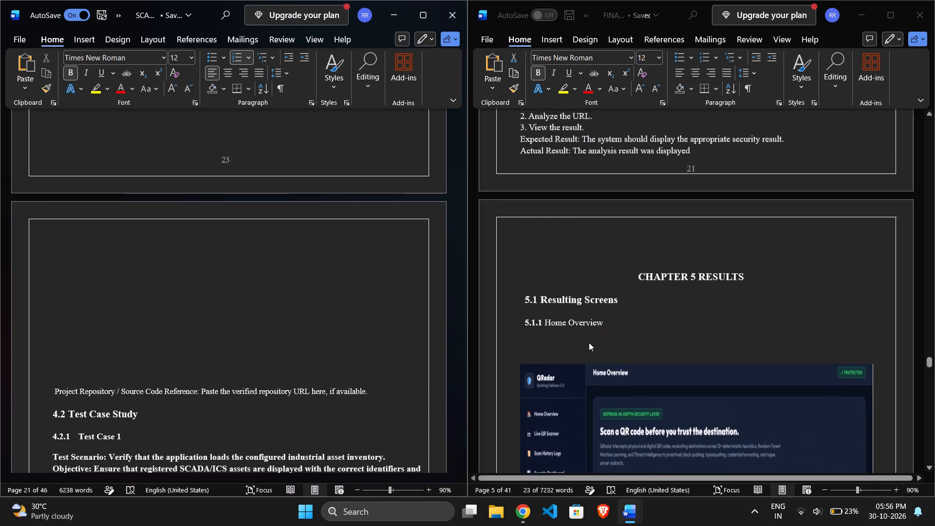
scroll(340, 386, down, 6)
Delete the empty lines above the Project Repository / Source Code Reference line in Chapter 4 of the SCADA report.
scroll(340, 386, up, 5)
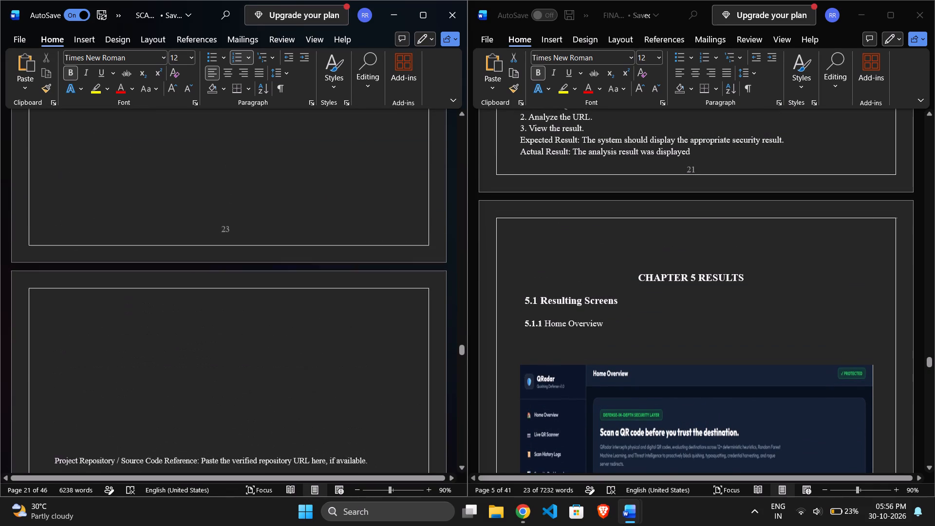
scroll(340, 386, up, 4)
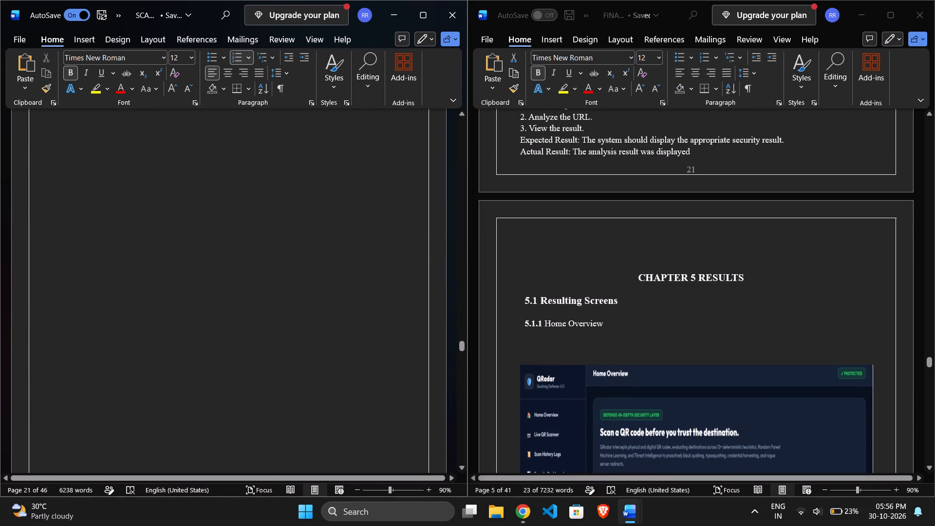
scroll(340, 386, up, 1)
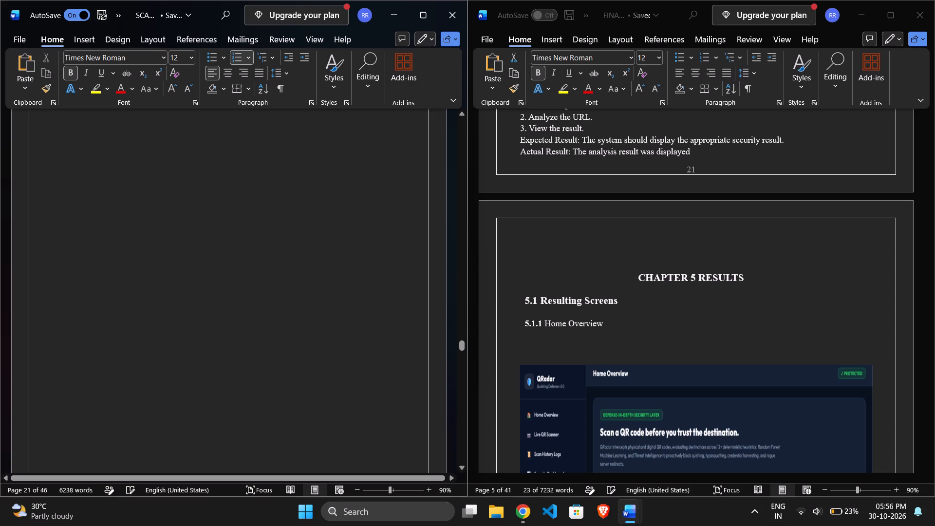
scroll(340, 386, up, 1)
scroll(341, 371, down, 3)
scroll(238, 376, down, 3)
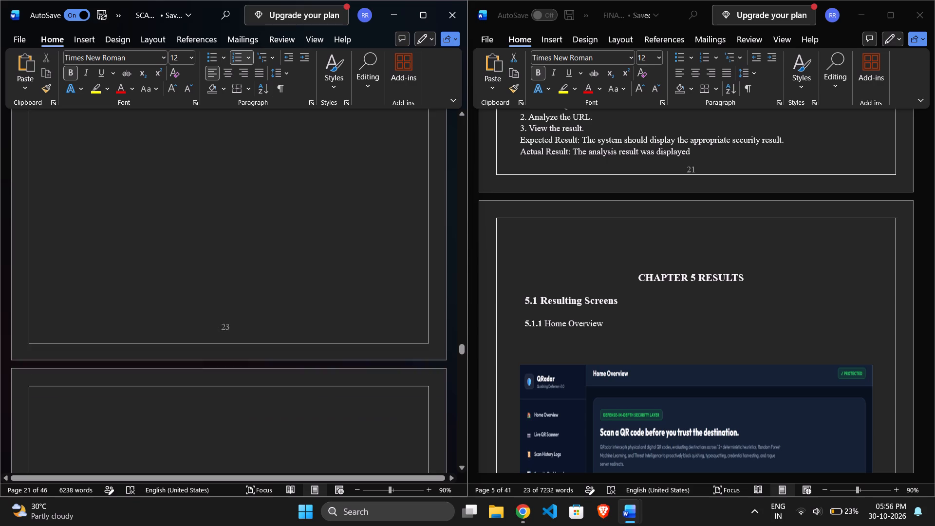
scroll(238, 376, down, 1)
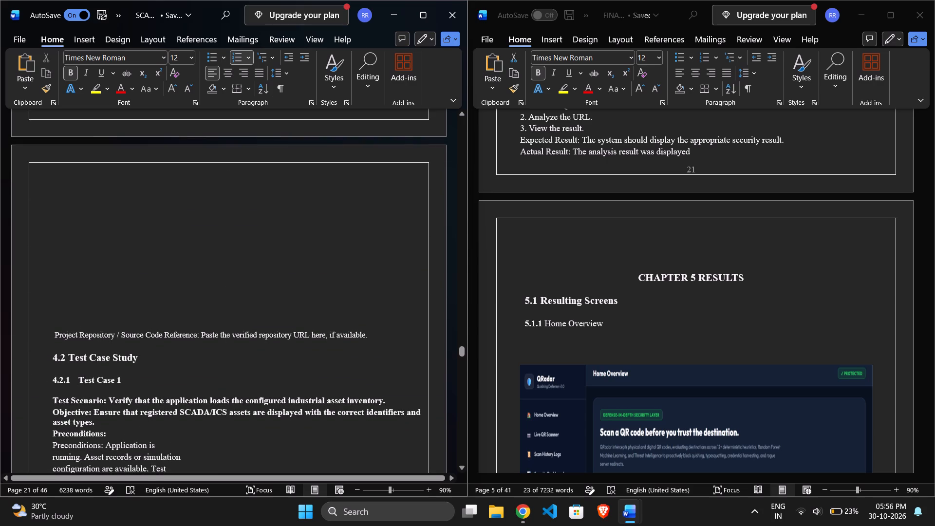
click(70, 303)
key(BackSpace)
key(BackSpace)
key(BackSpace)
key(BackSpace)
key(BackSpace)
key(BackSpace)
key(BackSpace)
key(BackSpace)
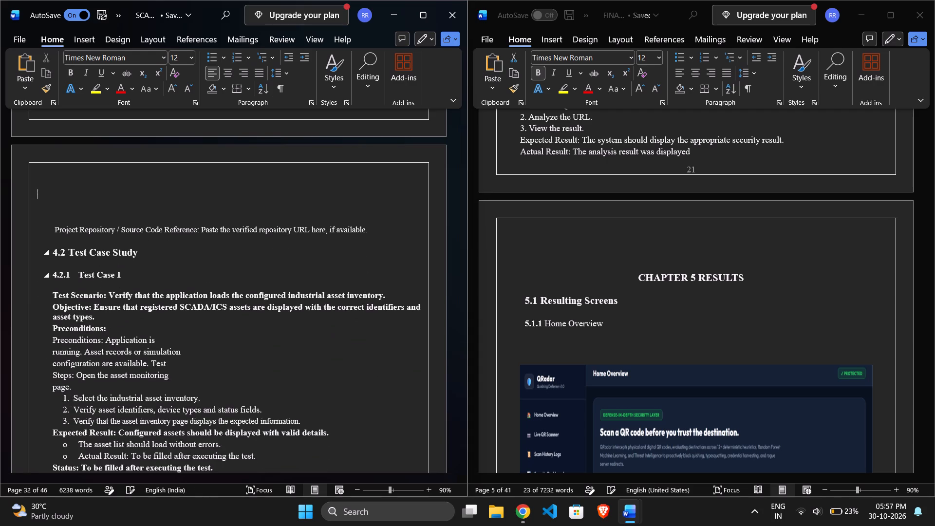
key(BackSpace)
key(BackSpace)
key(BackSpace)
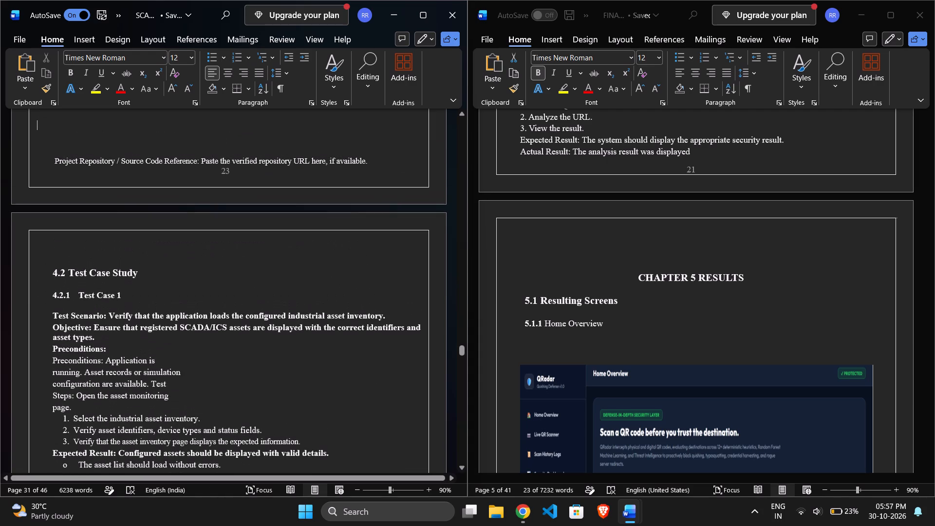
key(BackSpace)
key(BackSpace)
key(BackSpace)
key(BackSpace)
key(BackSpace)
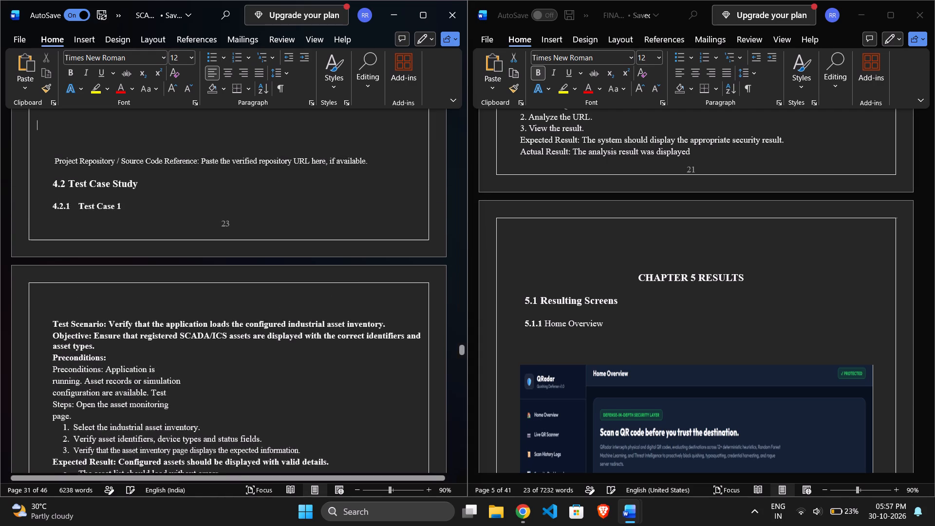
key(BackSpace)
key(BackSpace)
key(BackSpace)
key(BackSpace)
key(BackSpace)
key(BackSpace)
key(BackSpace)
key(BackSpace)
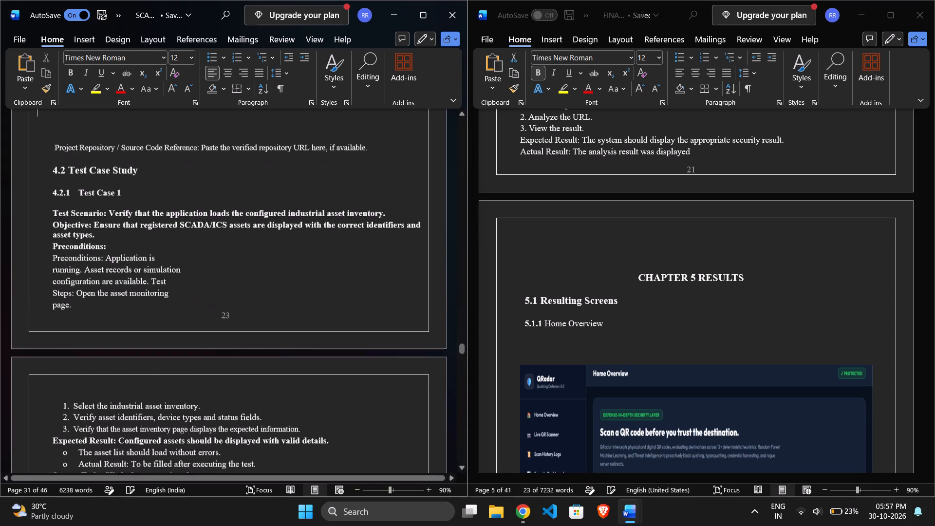
key(BackSpace)
key(BackSpace)
key(BackSpace)
key(BackSpace)
key(BackSpace)
key(BackSpace)
key(BackSpace)
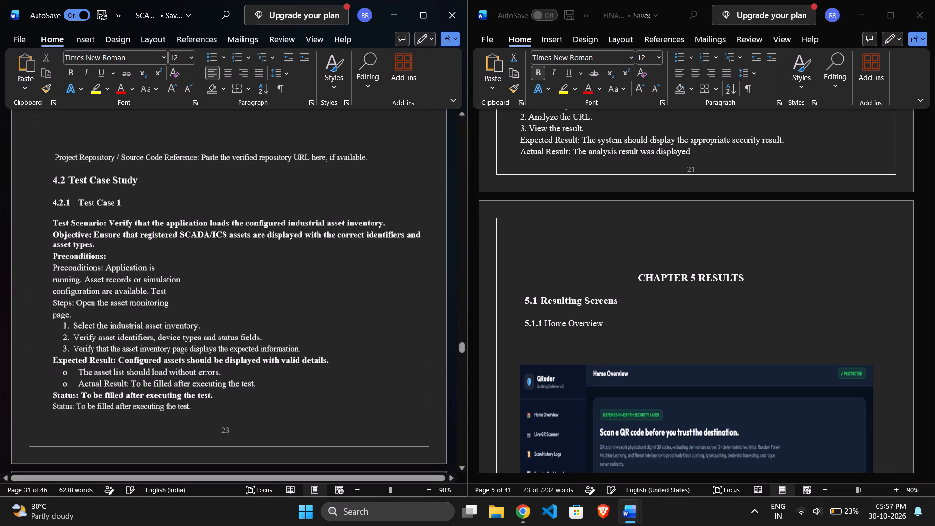
key(BackSpace)
key(BackSpace)
key(BackSpace)
key(BackSpace)
key(BackSpace)
key(BackSpace)
key(BackSpace)
key(BackSpace)
key(BackSpace)
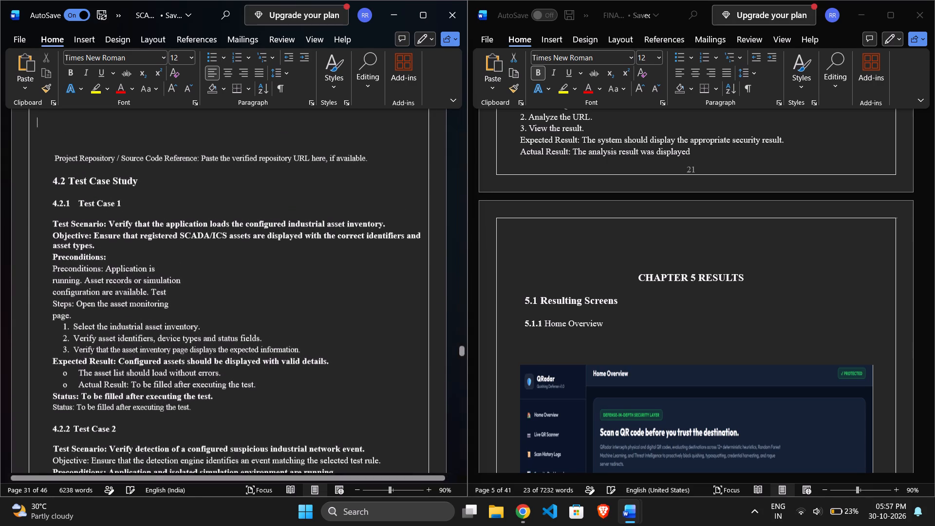
scroll(70, 303, up, 3)
key(BackSpace)
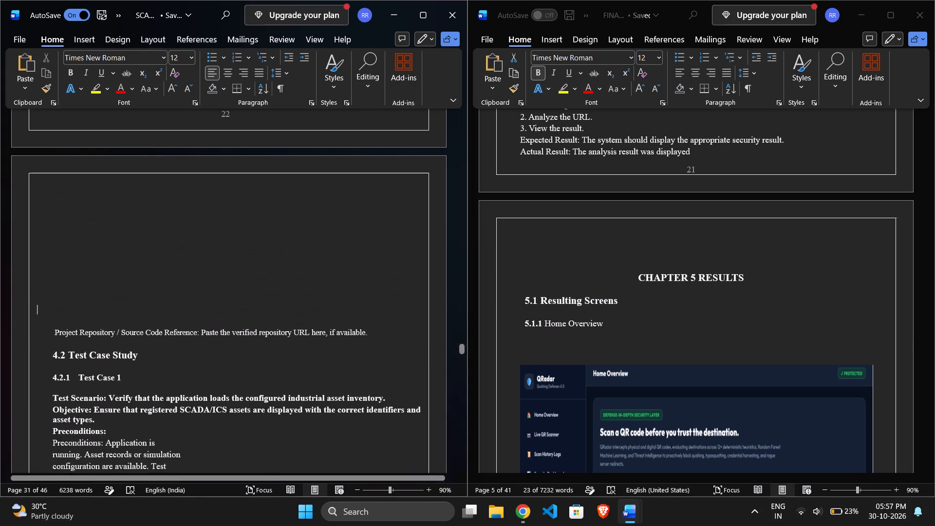
key(BackSpace)
key(BackSpace)
key(BackSpace)
key(BackSpace)
key(BackSpace)
key(BackSpace)
key(BackSpace)
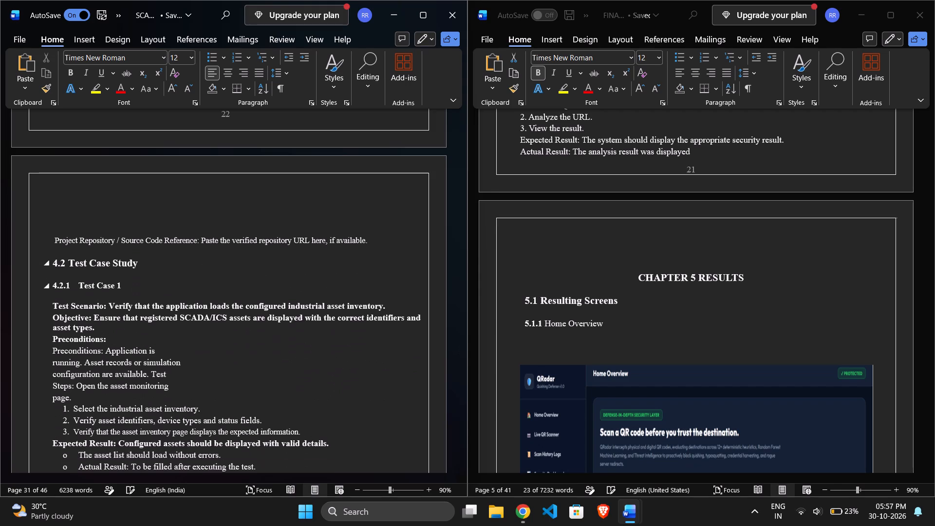
key(BackSpace)
key(BackSpace)
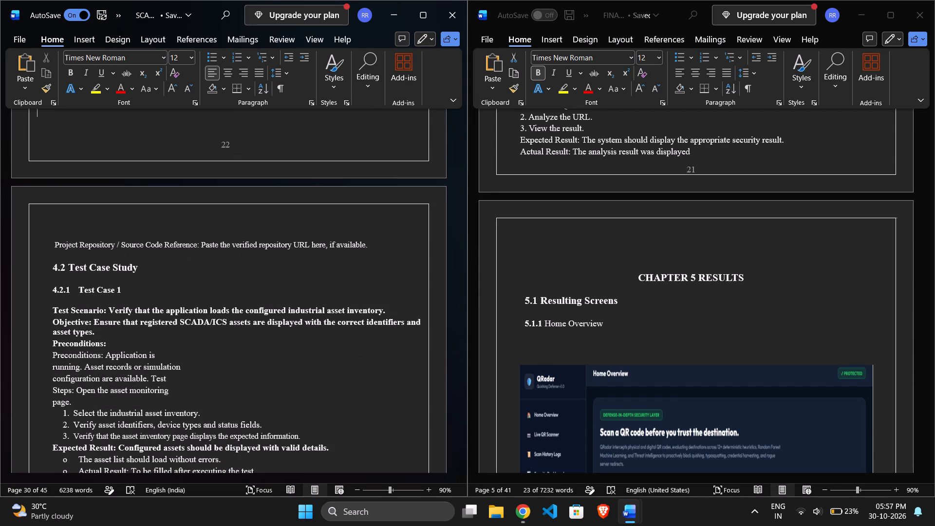
key(BackSpace)
key(BackSpace)
key(BackSpace)
key(BackSpace)
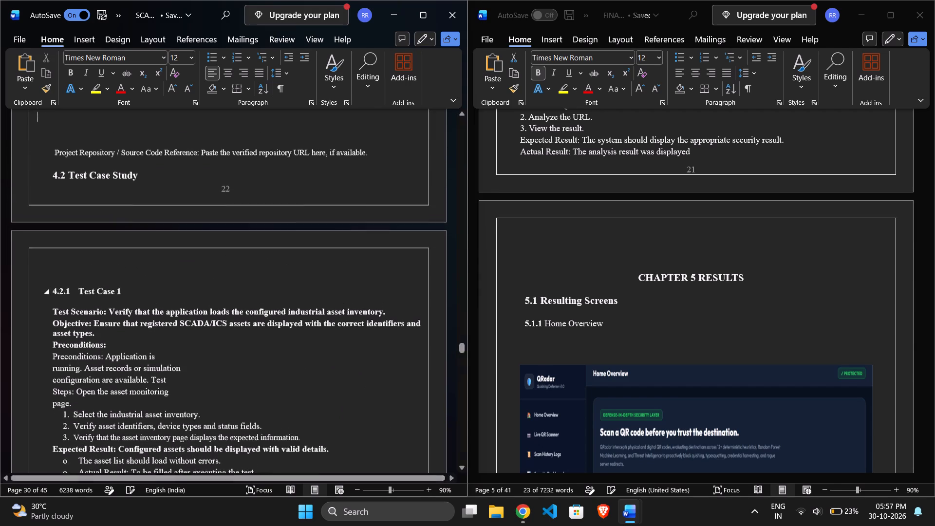
key(BackSpace)
key(BackSpace)
key(BackSpace)
key(BackSpace)
key(BackSpace)
key(BackSpace)
key(BackSpace)
key(BackSpace)
key(BackSpace)
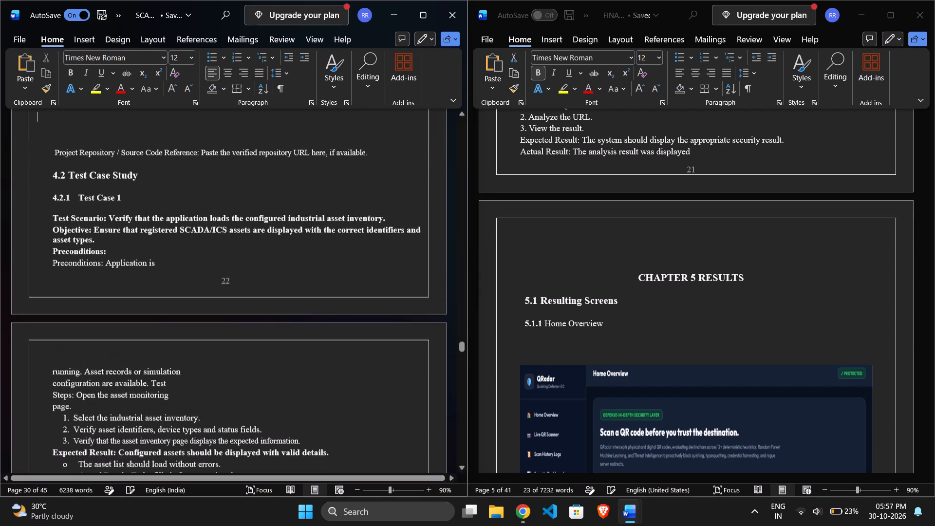
key(BackSpace)
key(BackSpace)
key(BackSpace)
key(BackSpace)
key(BackSpace)
key(BackSpace)
key(BackSpace)
key(BackSpace)
key(BackSpace)
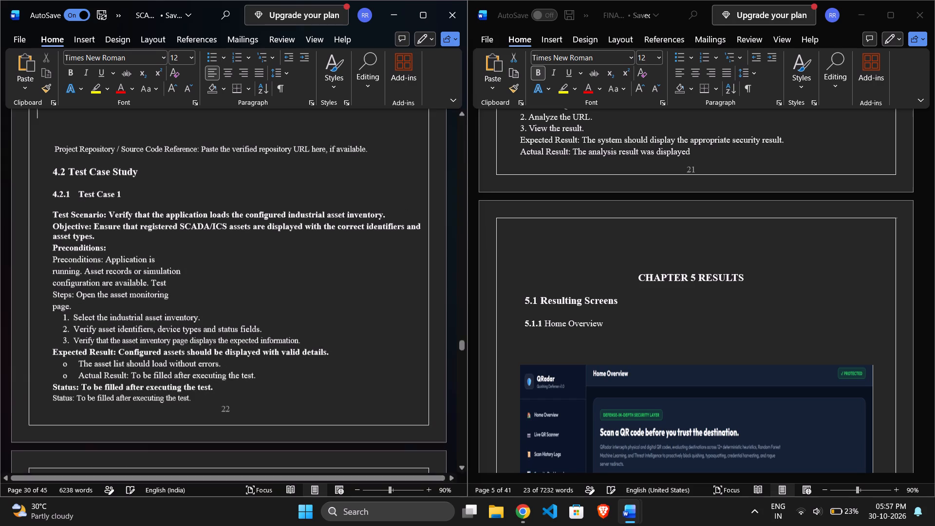
key(BackSpace)
key(BackSpace)
key(BackSpace)
key(BackSpace)
scroll(70, 303, up, 5)
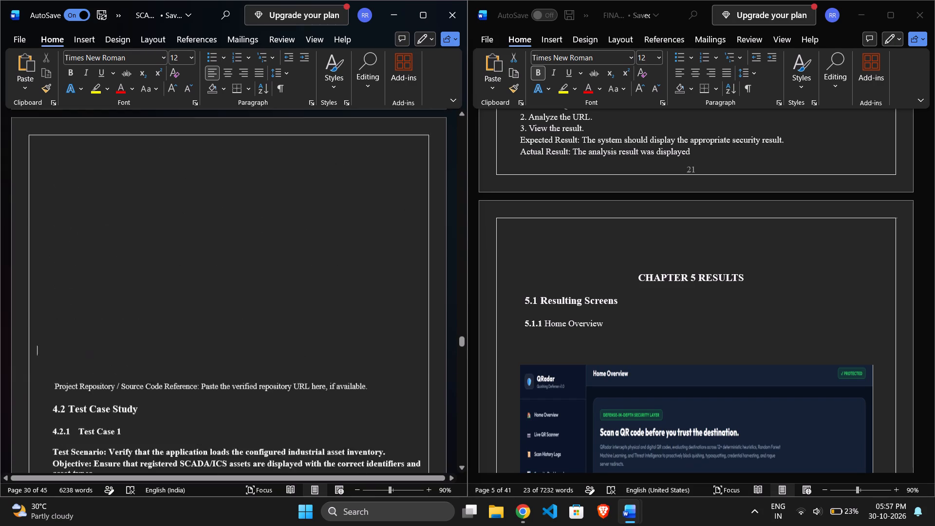
scroll(70, 303, up, 11)
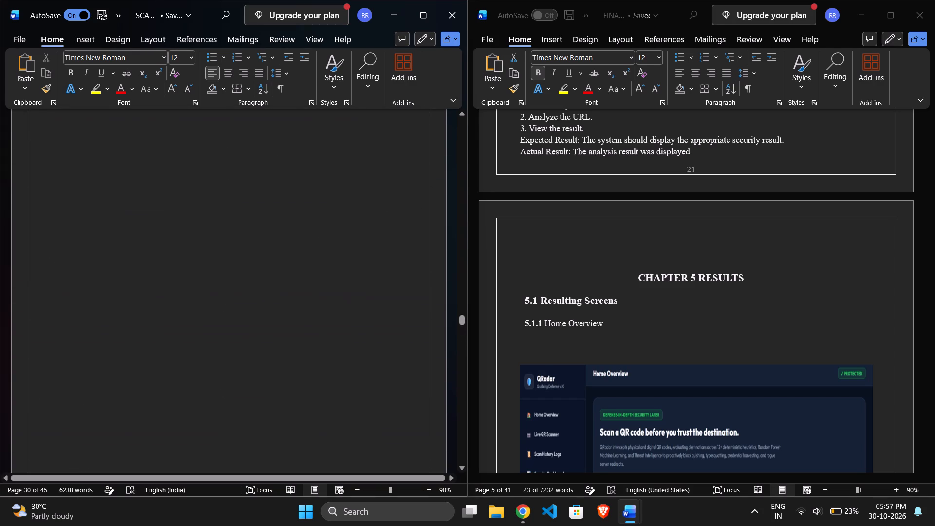
Examine the SCADA report's Chapter 4 from the 4.1 Coding Blocks page through 4.2.4 Test Case 4 for leftover blank space.
scroll(70, 303, up, 3)
scroll(70, 303, down, 10)
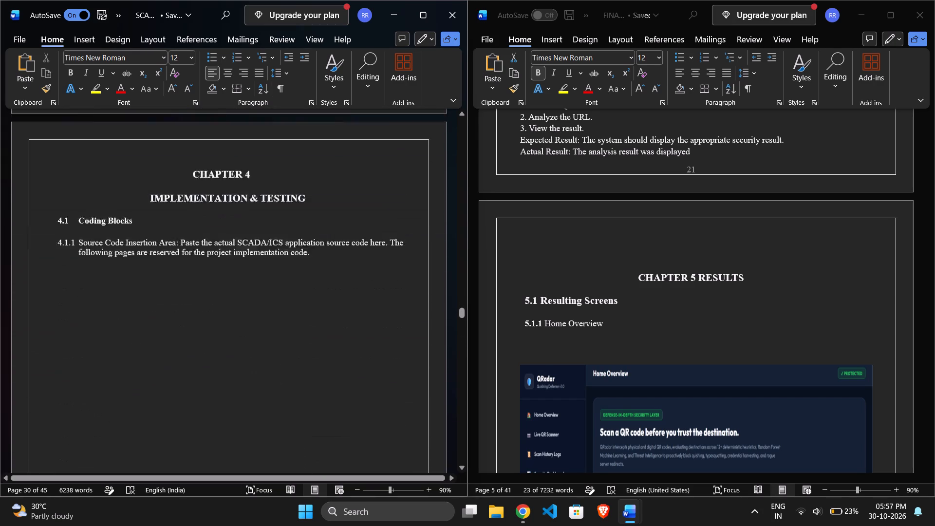
scroll(70, 303, down, 15)
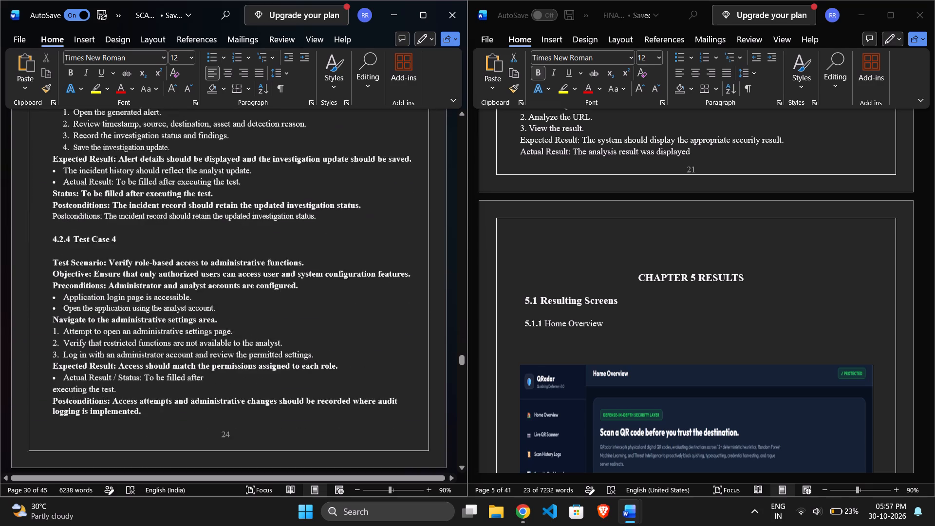
scroll(70, 303, up, 7)
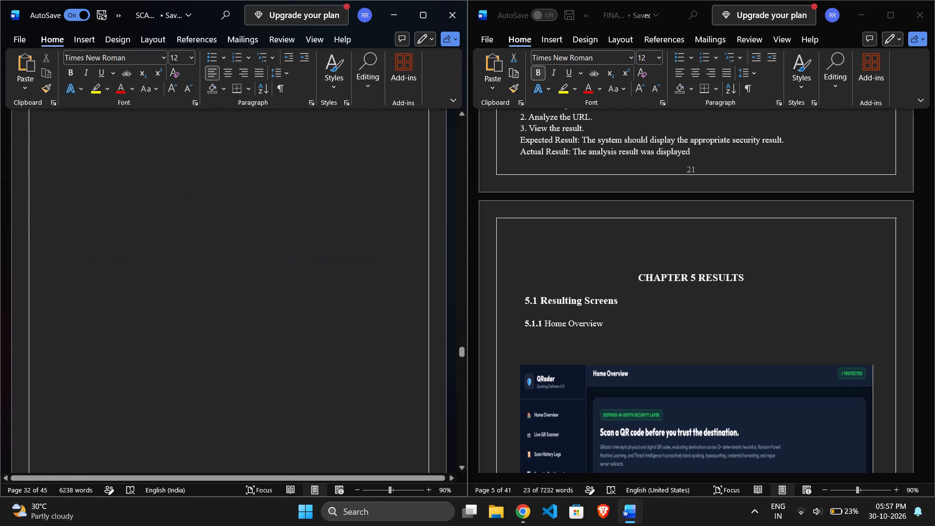
scroll(70, 303, down, 4)
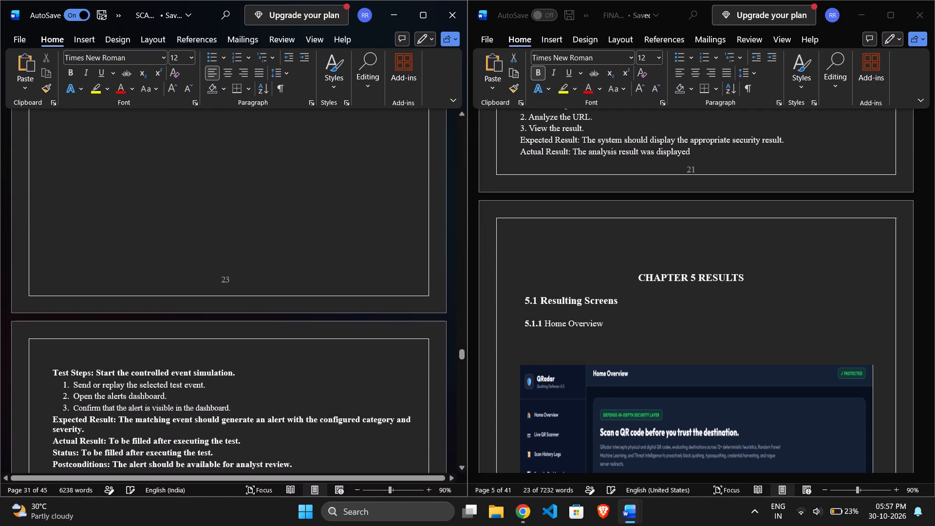
Delete the remaining empty lines above the Project Repository / Source Code Reference line, back to the end of the preceding page.
key(BackSpace)
scroll(156, 276, up, 1)
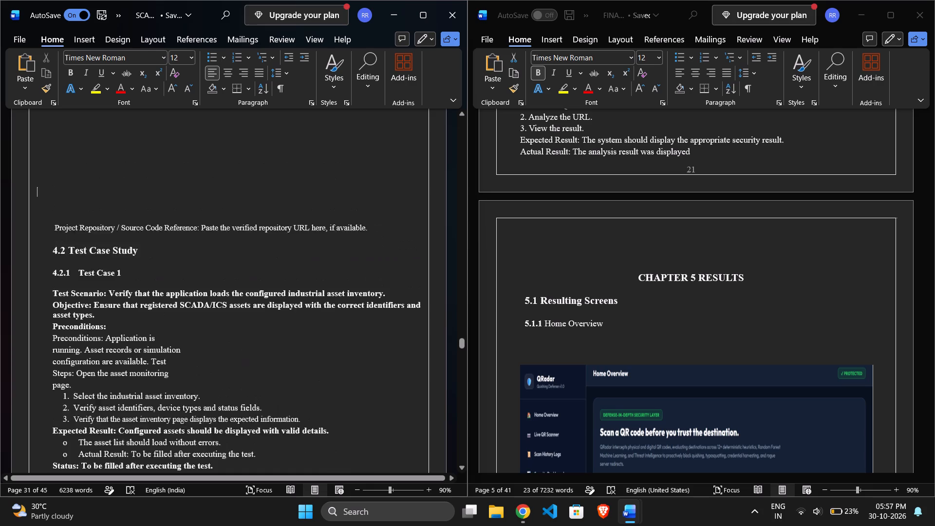
scroll(156, 276, up, 2)
key(BackSpace)
key(BackSpace)
key(BackSpace)
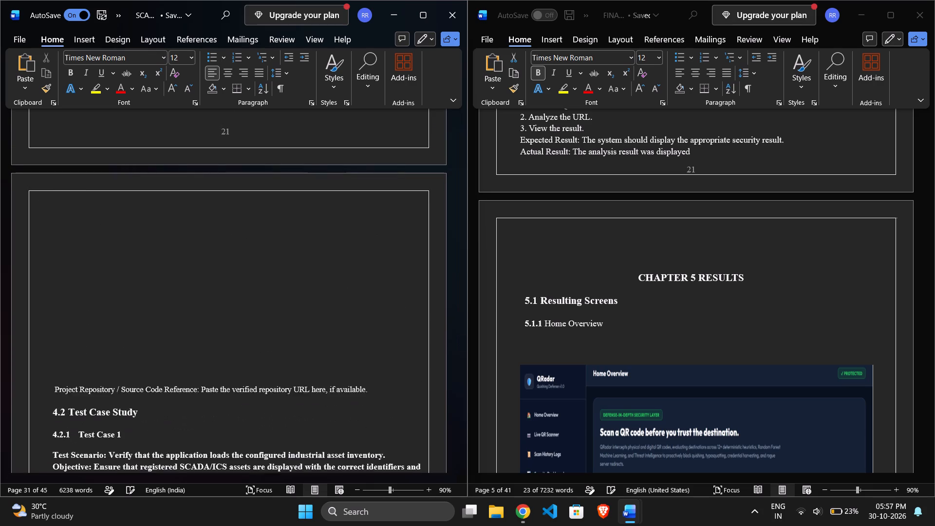
key(BackSpace)
key(BackSpace)
key(BackSpace)
key(BackSpace)
key(BackSpace)
key(BackSpace)
key(BackSpace)
key(BackSpace)
key(BackSpace)
key(BackSpace)
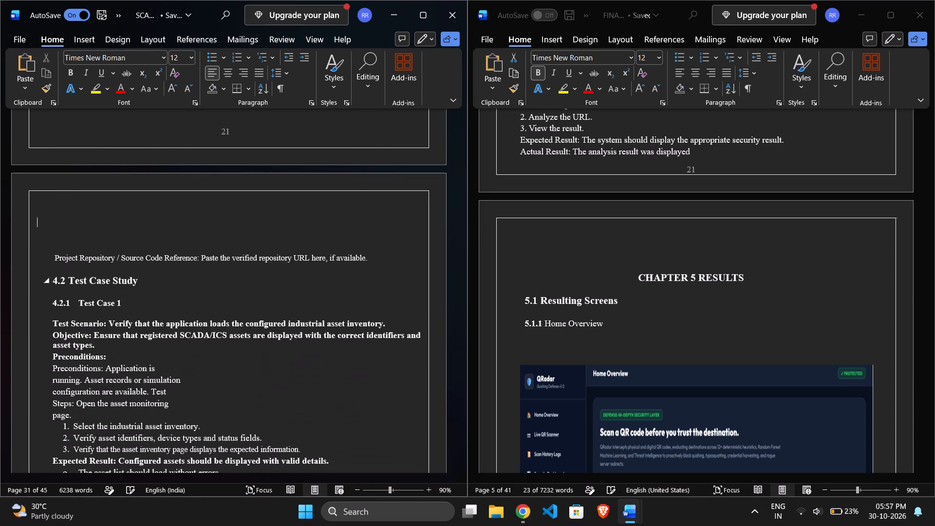
key(BackSpace)
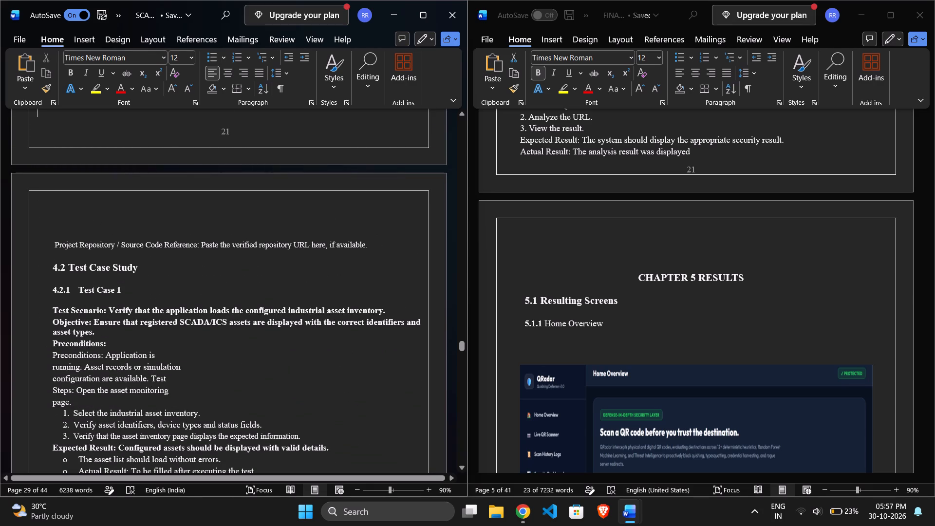
Compare the SCADA report's test case pages in section 4.2 with the QR report's test cases and Chapter 5 result screens.
scroll(317, 404, down, 5)
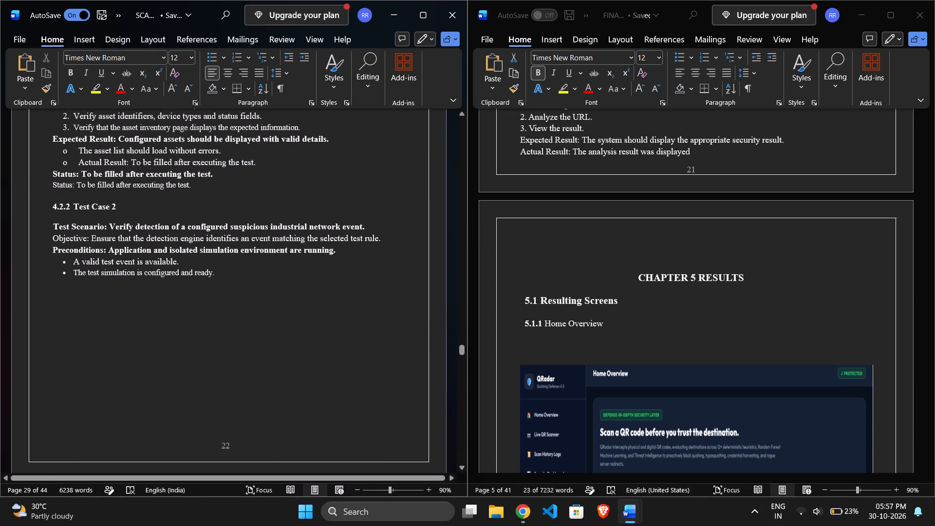
scroll(317, 404, down, 7)
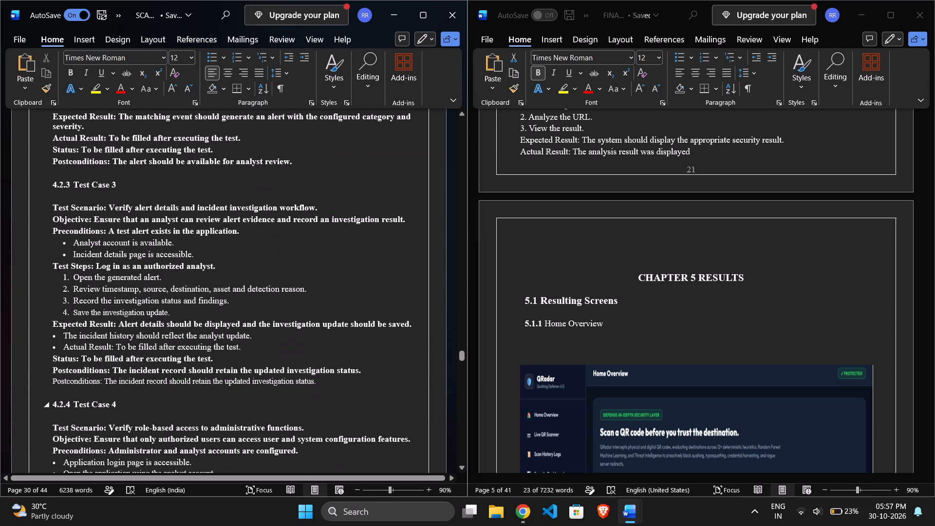
scroll(317, 404, up, 5)
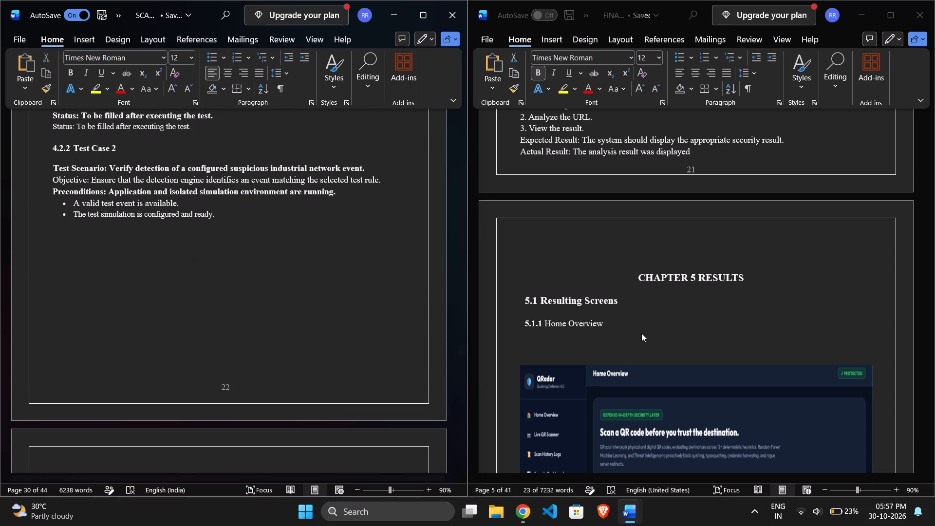
scroll(641, 333, down, 10)
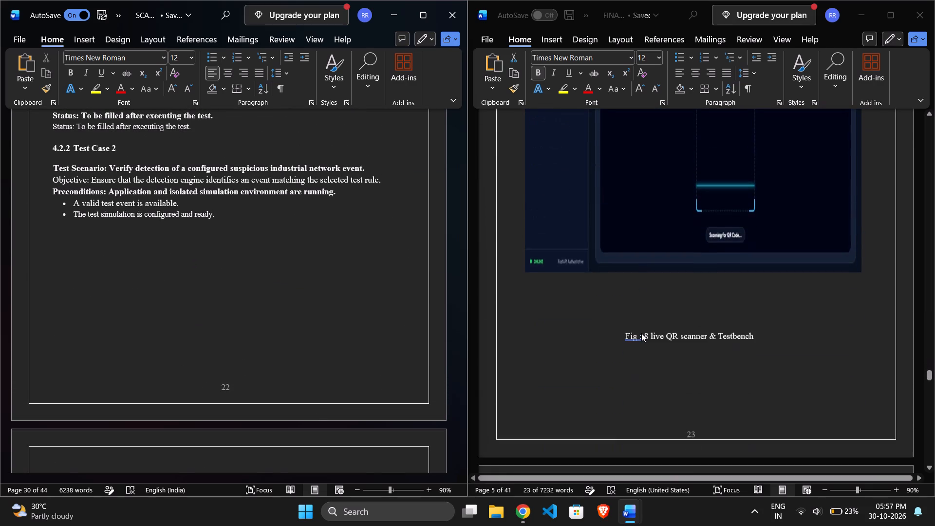
scroll(641, 333, down, 4)
scroll(641, 333, up, 2)
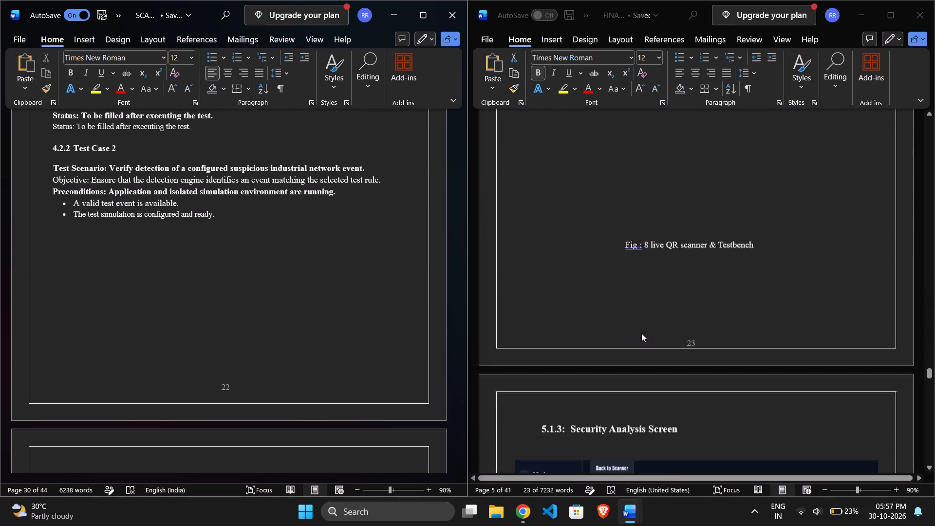
scroll(641, 333, up, 6)
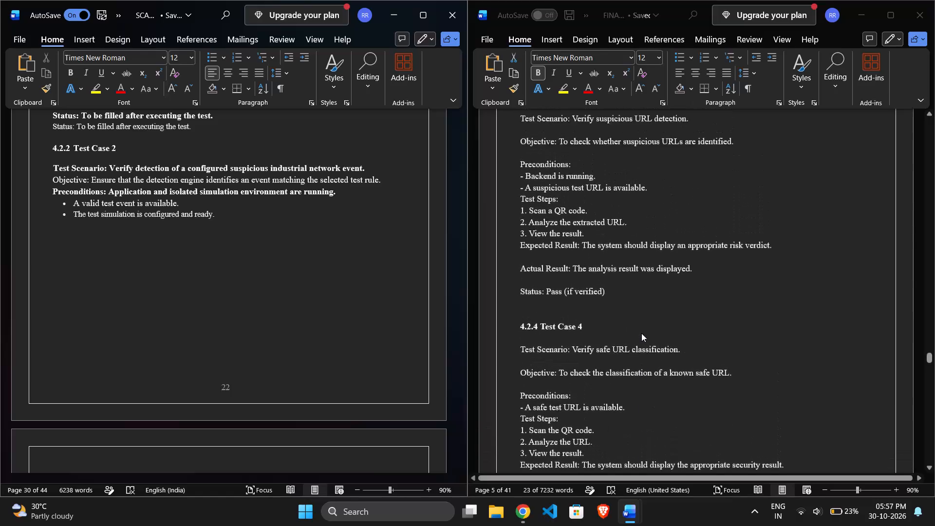
scroll(641, 333, up, 5)
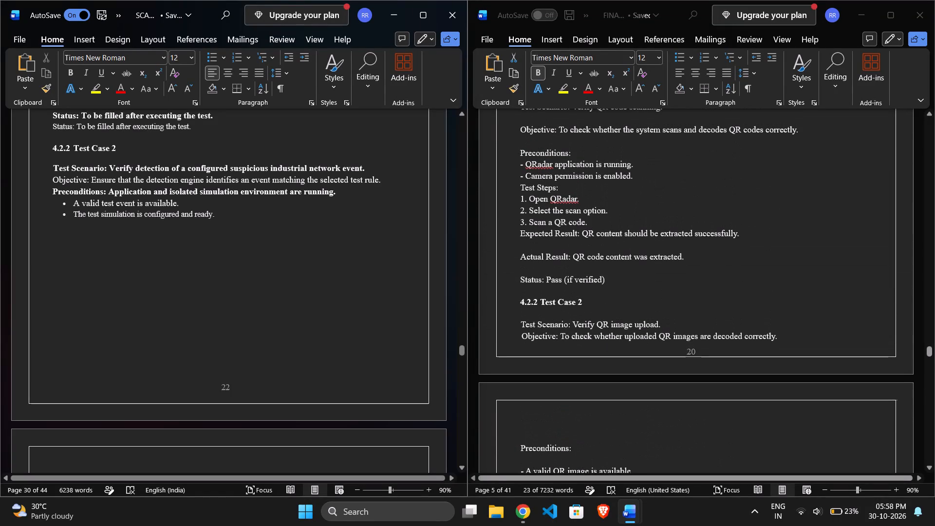
Remove the page gap in 4.2.2 Test Case 2 between "The test simulation is configured and ready." and "Test Steps: Start the controlled event simulation.".
scroll(284, 342, down, 2)
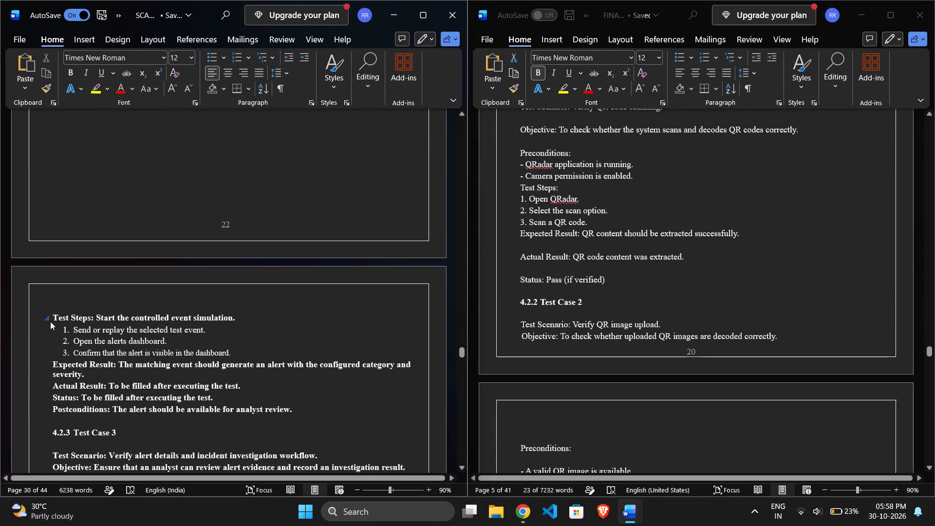
click(58, 319)
key(Left)
key(BackSpace)
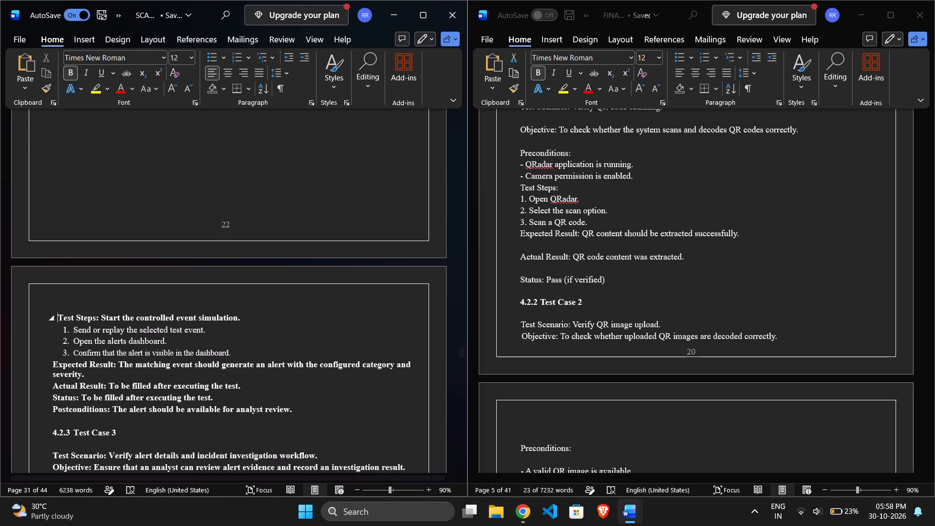
click(108, 196)
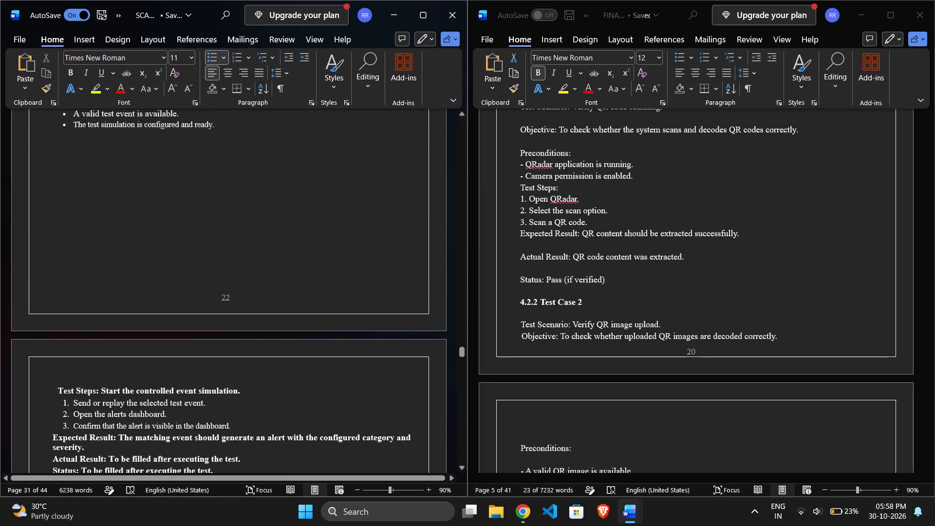
key(Right)
key(Right)
key(Right)
key(Right)
key(Right)
key(Right)
key(Right)
key(Right)
key(Right)
key(Right)
key(Right)
key(Right)
key(Right)
key(Right)
key(Right)
key(Right)
key(Right)
key(Right)
key(Right)
key(Right)
key(Right)
key(Right)
key(Right)
key(Right)
key(Right)
key(Right)
key(Right)
key(Right)
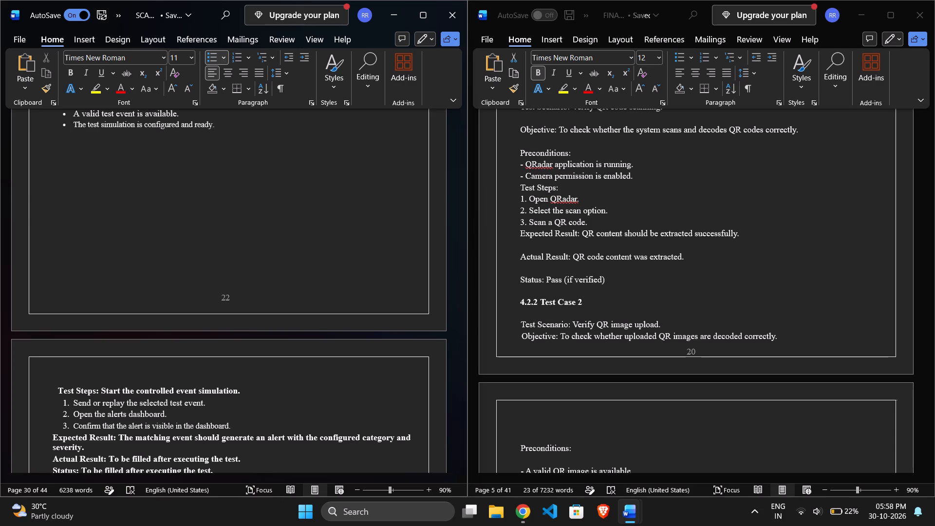
key(Down)
key(Up)
key(Delete)
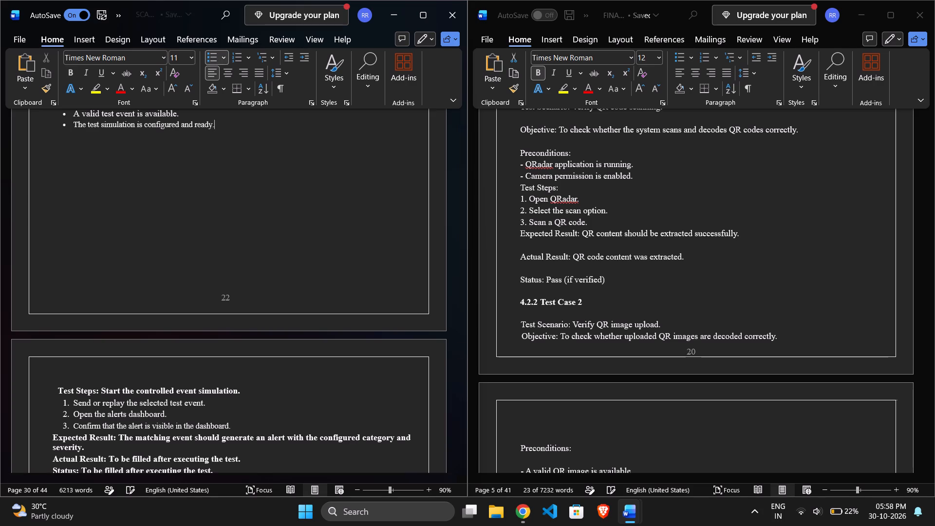
key(Delete)
key(Delete)
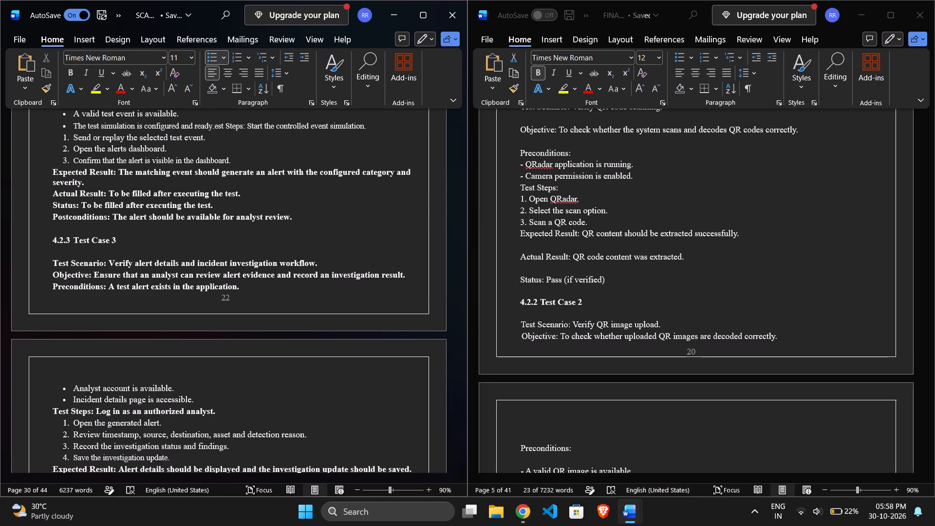
key(ctrl+6)
key(ctrl+z)
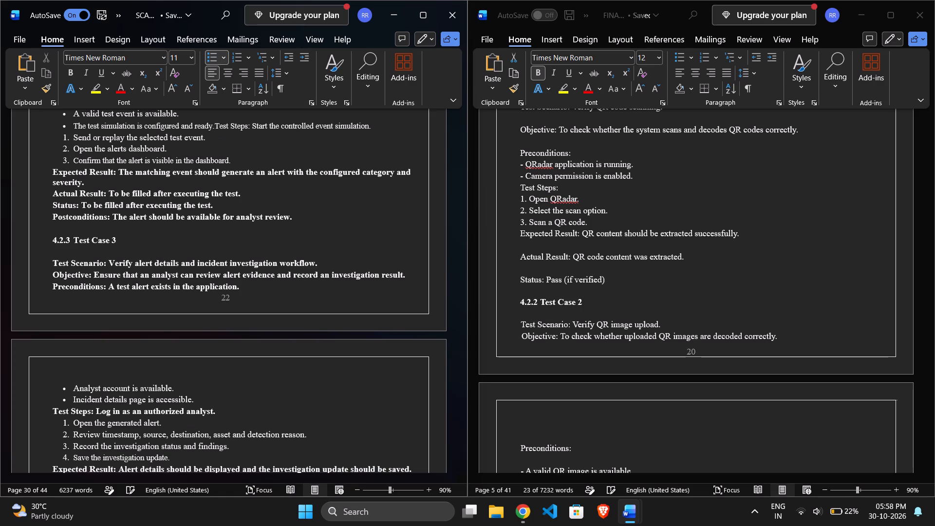
Place "Test Steps: Start the controlled event simulation." in 4.2.2 Test Case 2 on its own unbulleted line, with one blank line above.
key(Return)
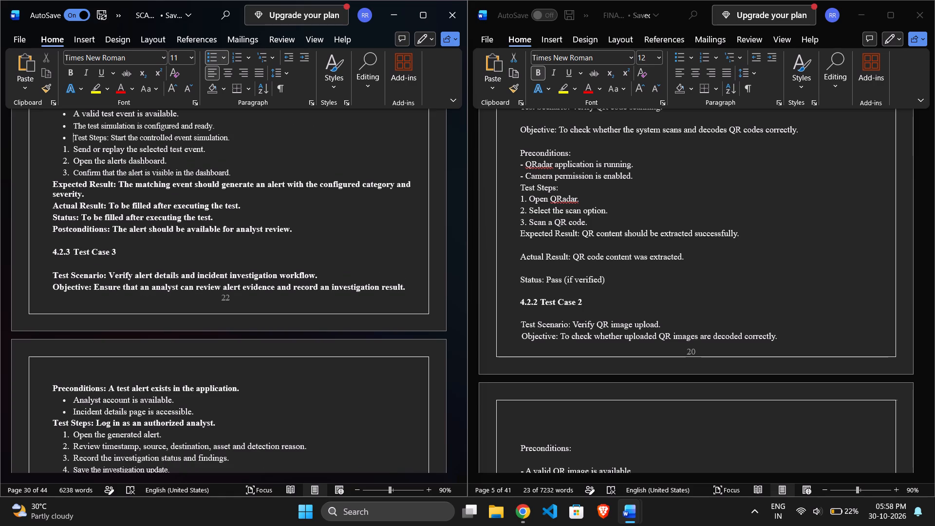
key(BackSpace)
key(Return)
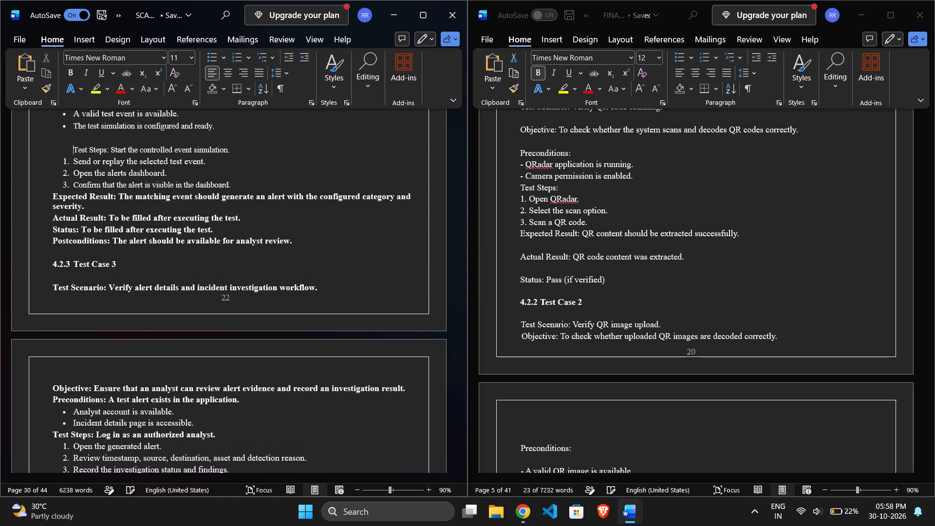
key(BackSpace)
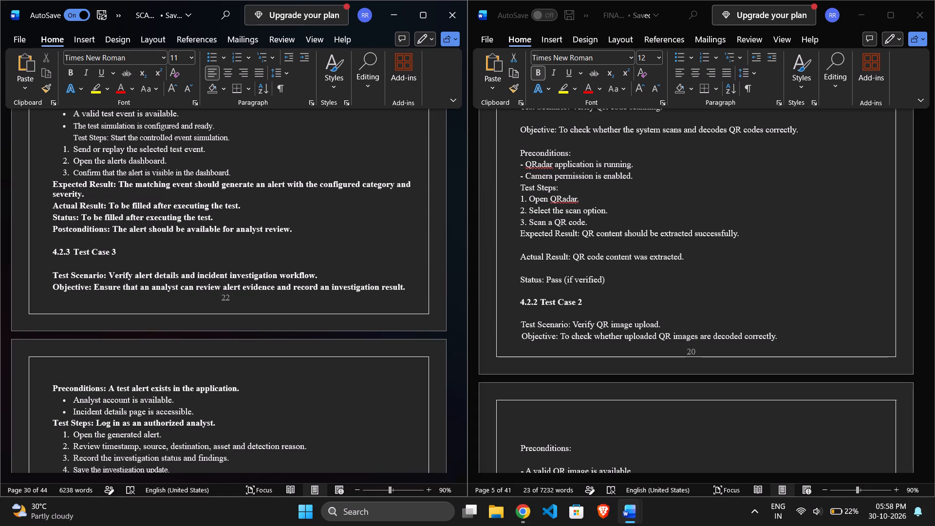
key(Return)
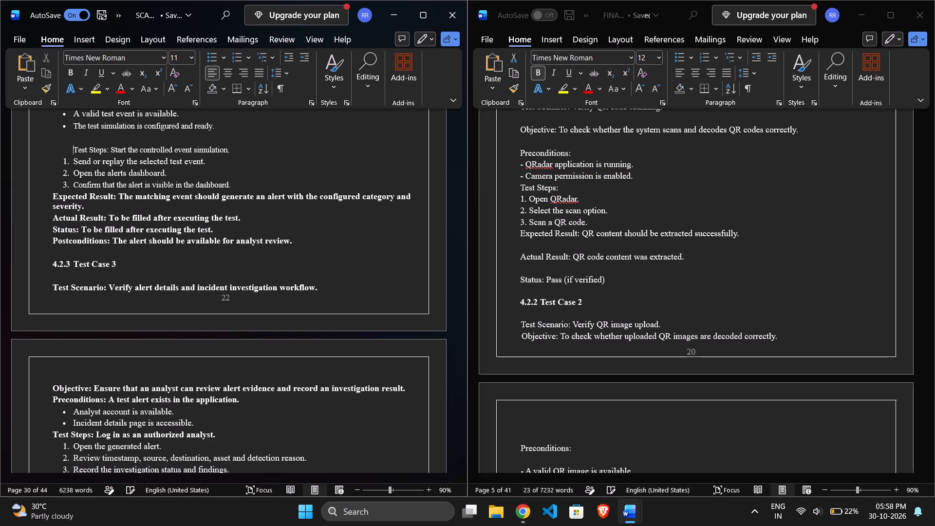
key(Return)
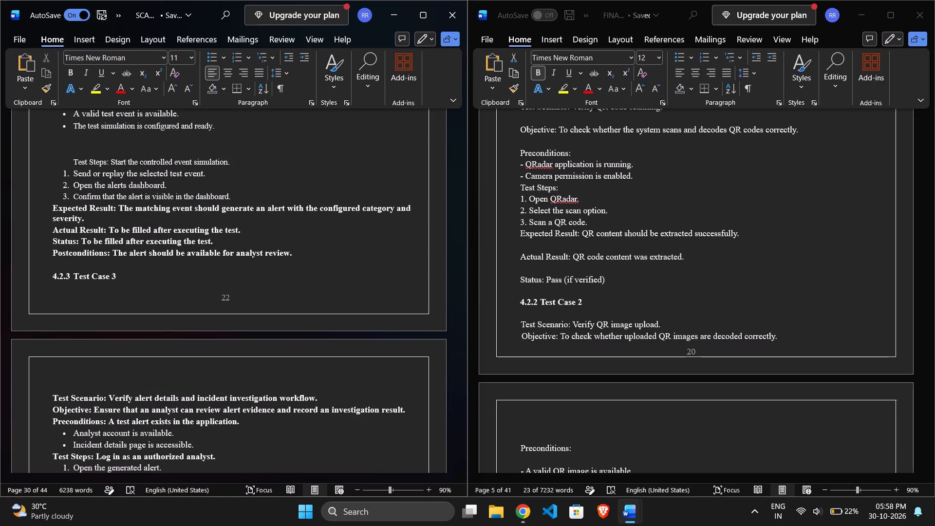
click(72, 163)
click(63, 163)
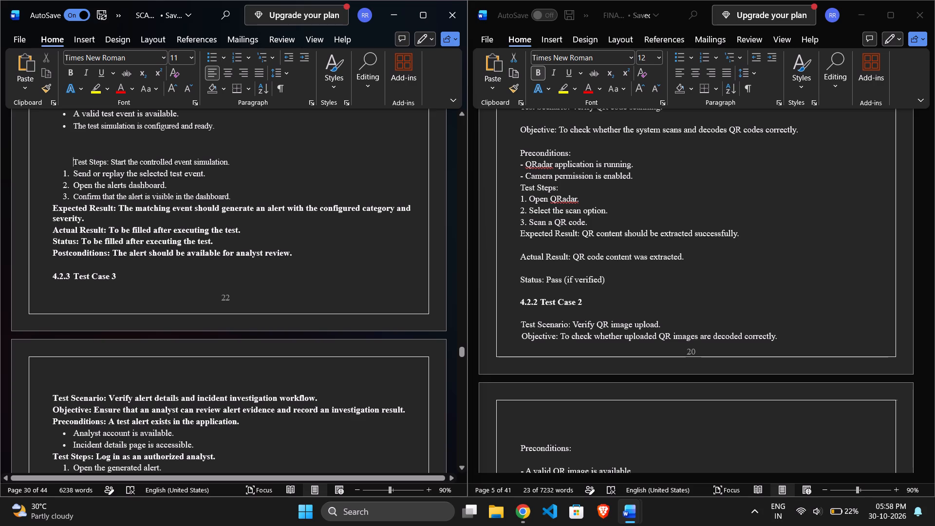
key(BackSpace)
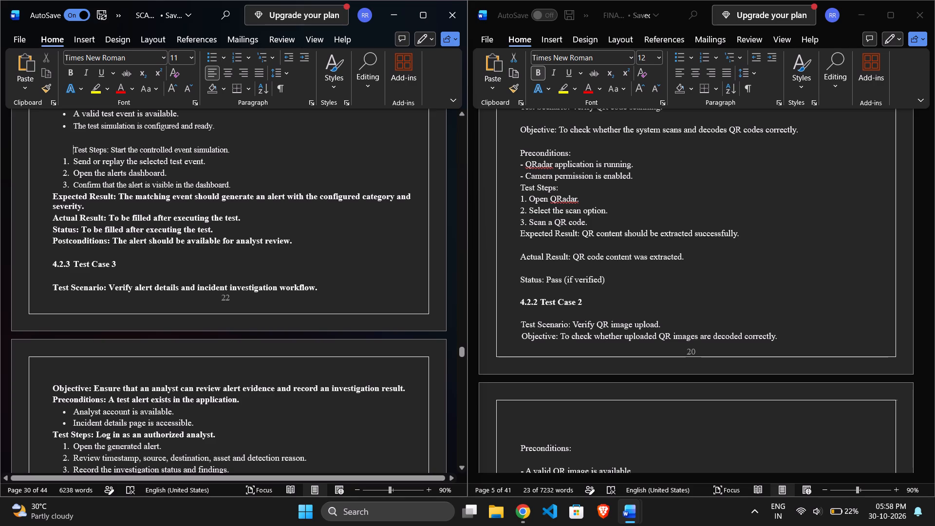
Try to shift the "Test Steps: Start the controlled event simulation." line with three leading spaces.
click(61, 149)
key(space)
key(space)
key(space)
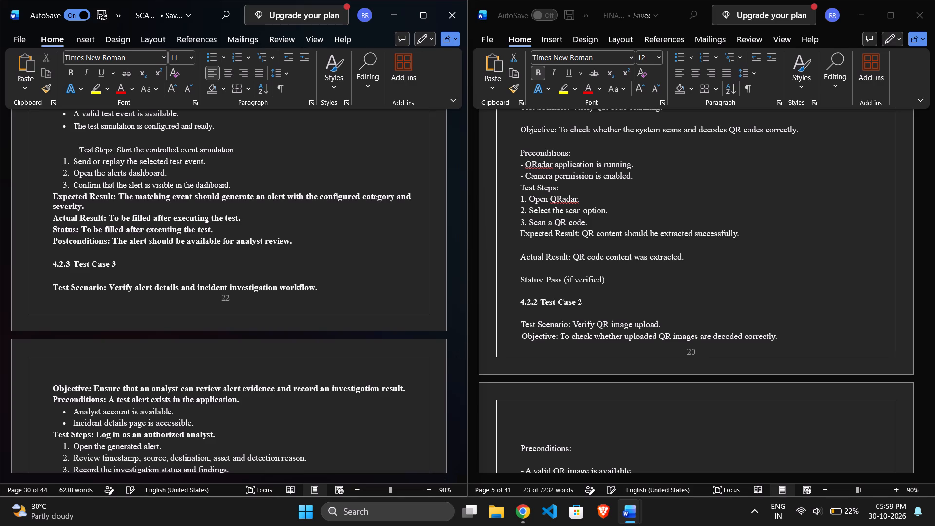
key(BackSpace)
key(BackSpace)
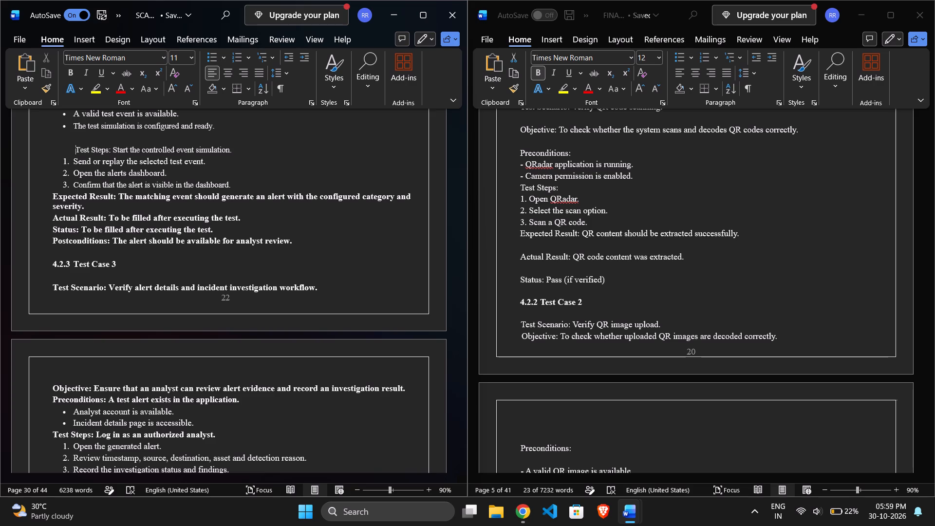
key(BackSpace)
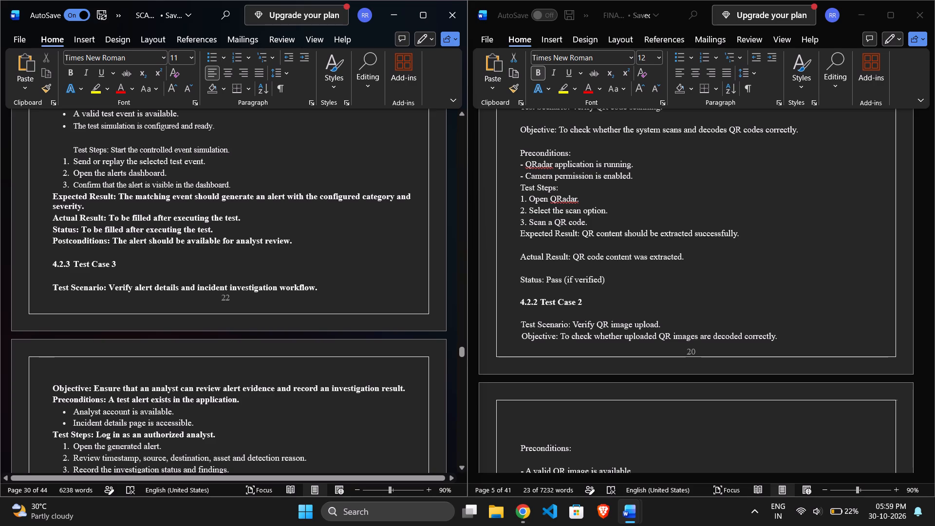
Compare the opening of Chapter 5 Results in the SCADA report with the QR report's Chapter 5 Resulting Screens pages.
scroll(63, 194, up, 1)
scroll(63, 194, down, 6)
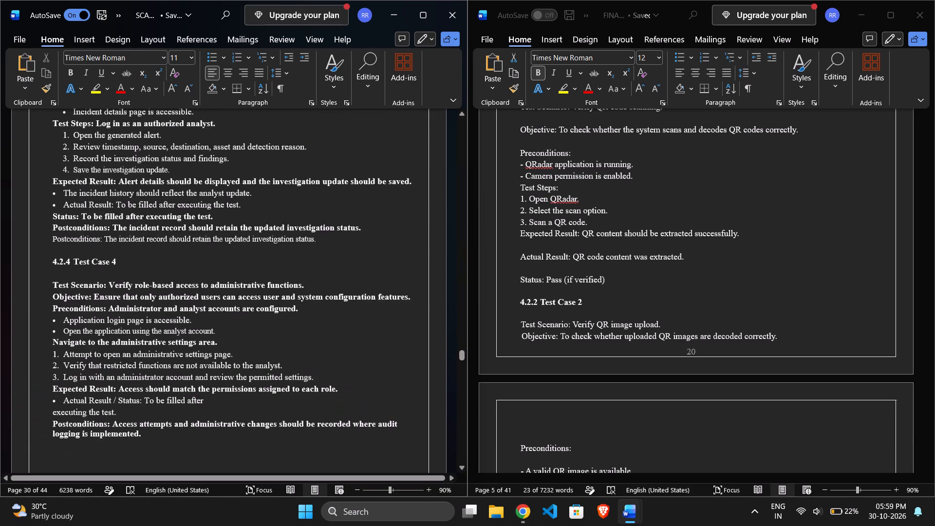
scroll(63, 194, down, 5)
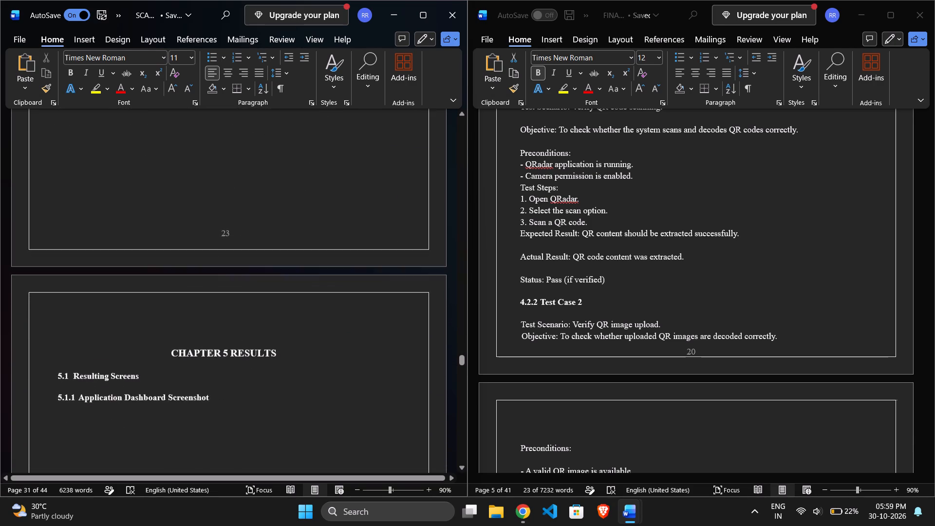
scroll(63, 194, right, 1)
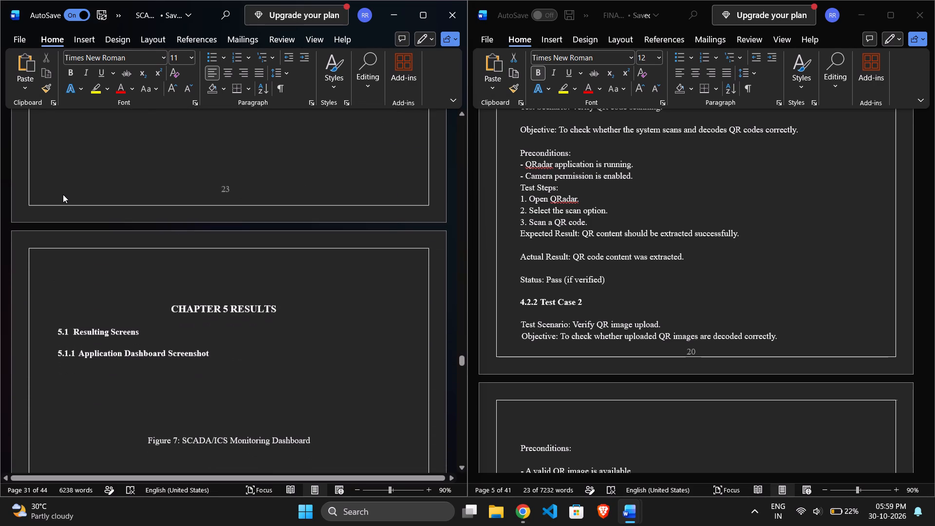
scroll(182, 341, down, 2)
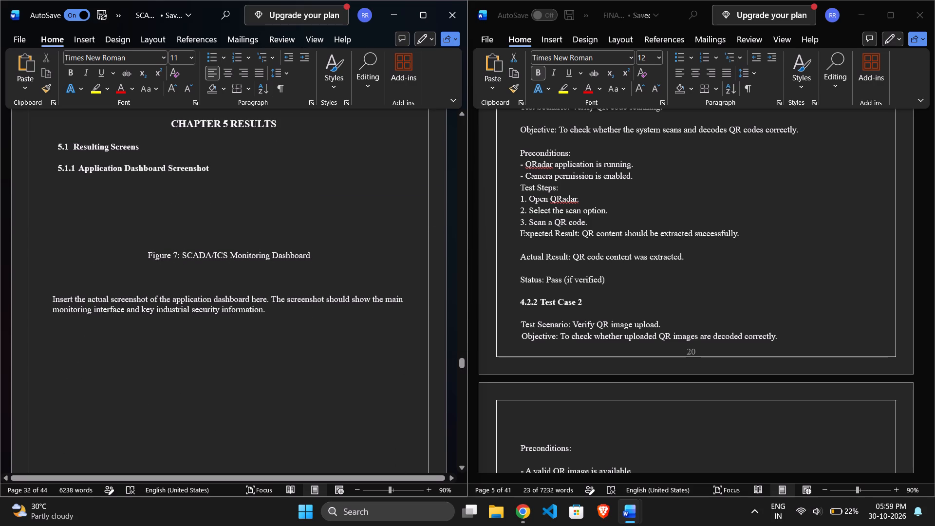
scroll(182, 341, up, 1)
scroll(589, 337, down, 4)
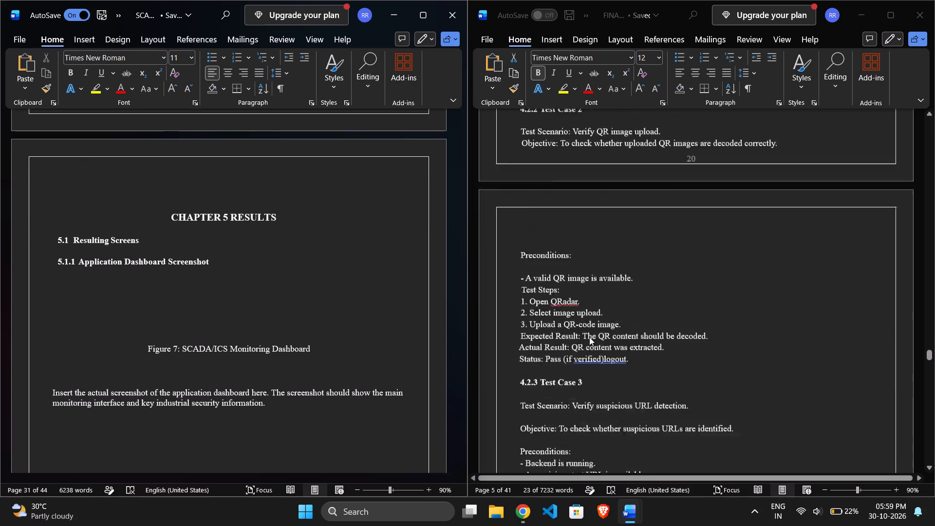
scroll(589, 337, down, 5)
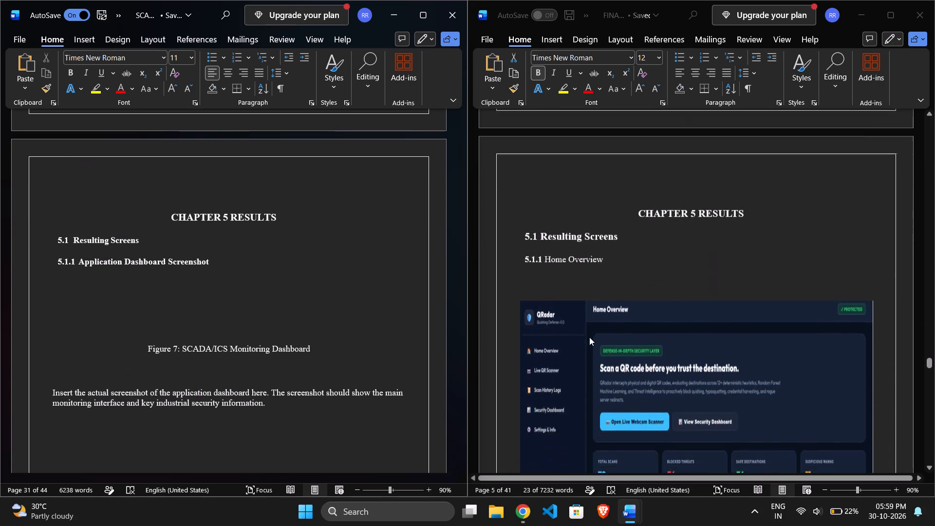
scroll(589, 337, down, 3)
scroll(371, 381, down, 4)
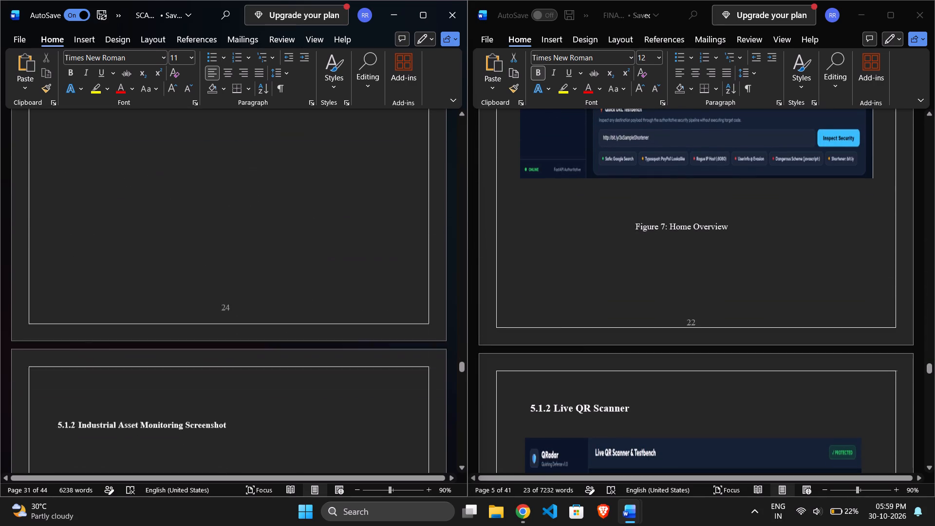
Examine the rest of the SCADA report from 5.1.2 Industrial Asset Monitoring Screenshot through the results, future work and references to the last page.
scroll(371, 381, down, 8)
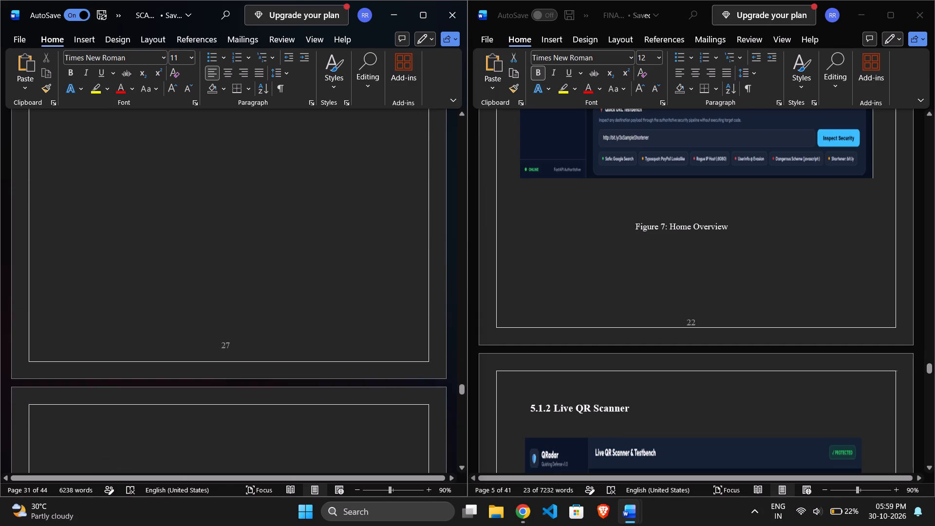
scroll(371, 381, down, 5)
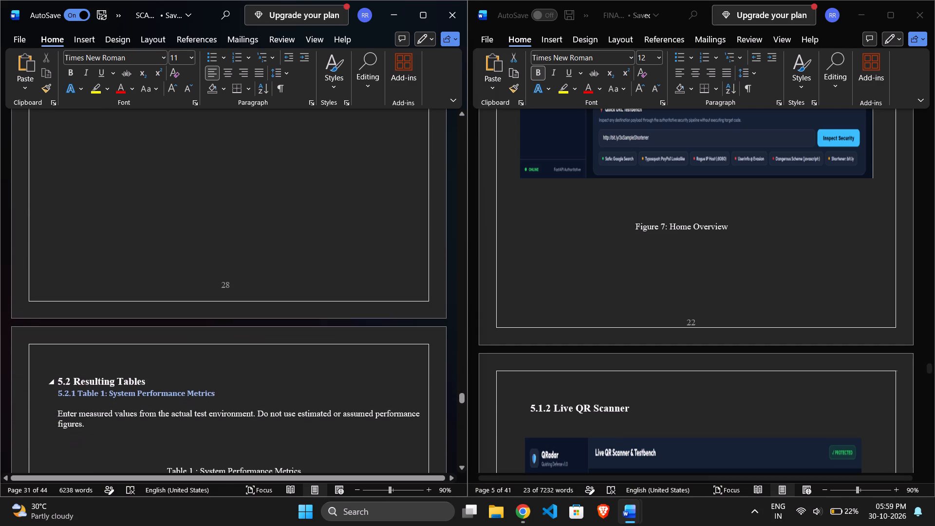
scroll(371, 381, down, 7)
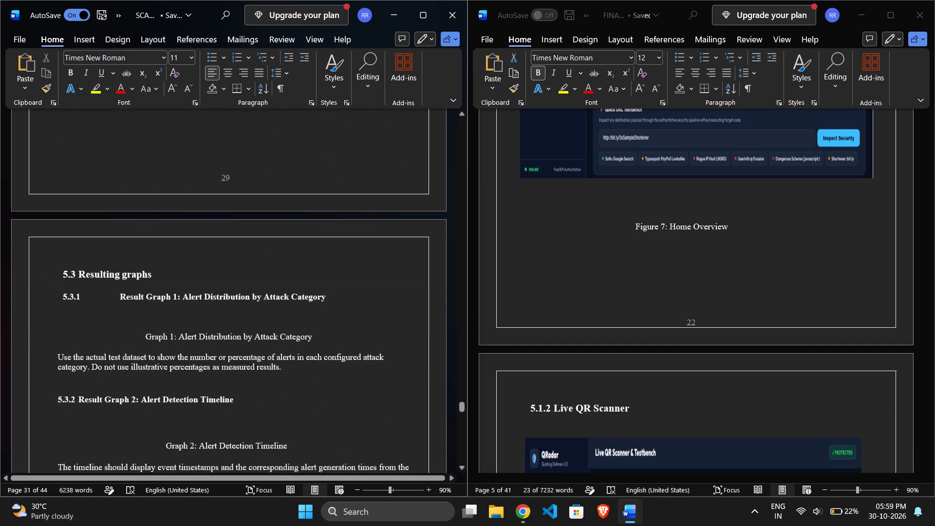
scroll(371, 381, down, 12)
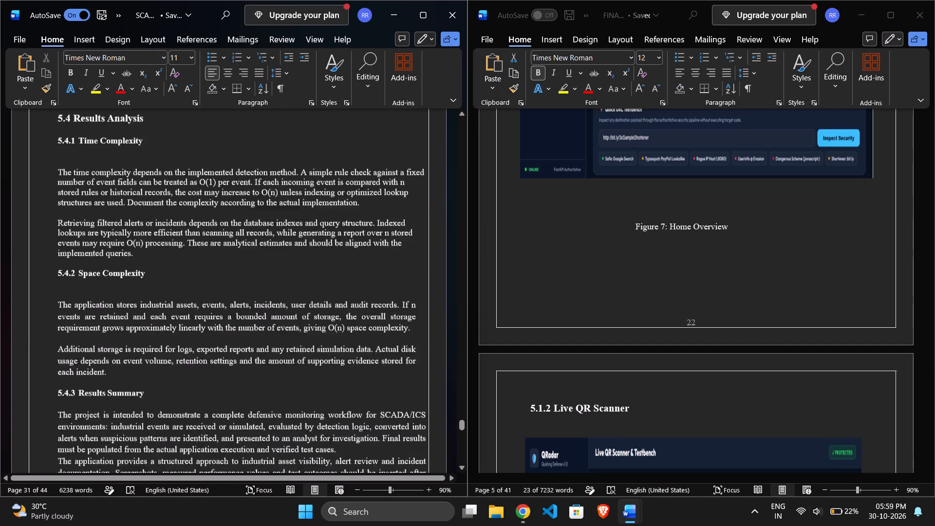
scroll(371, 381, down, 8)
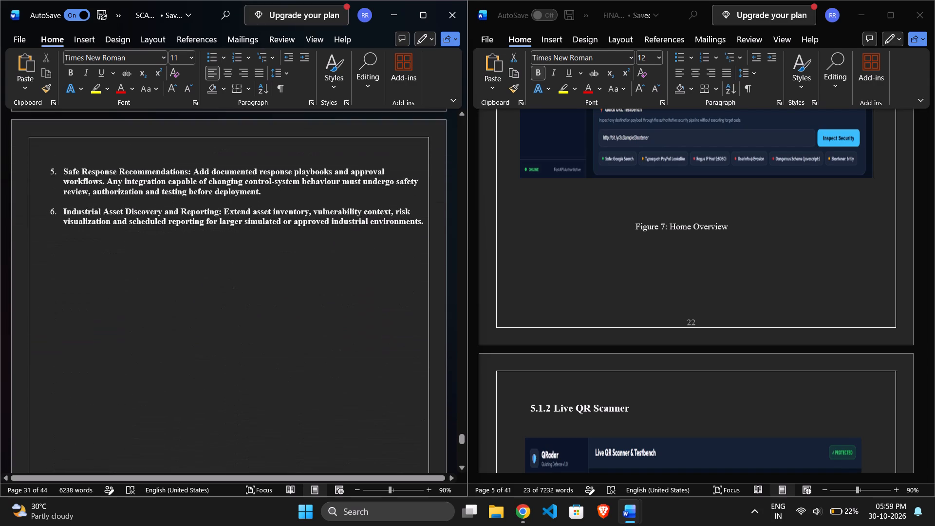
scroll(371, 381, down, 14)
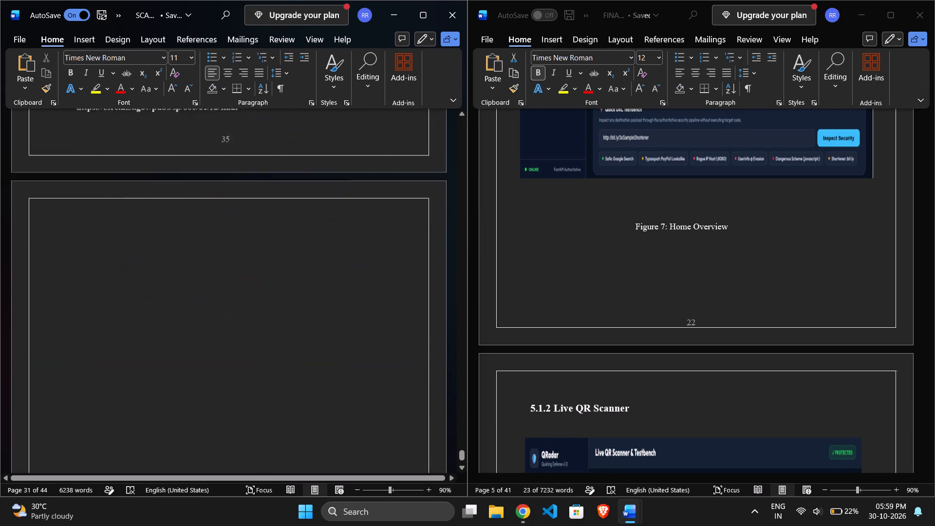
scroll(371, 381, down, 4)
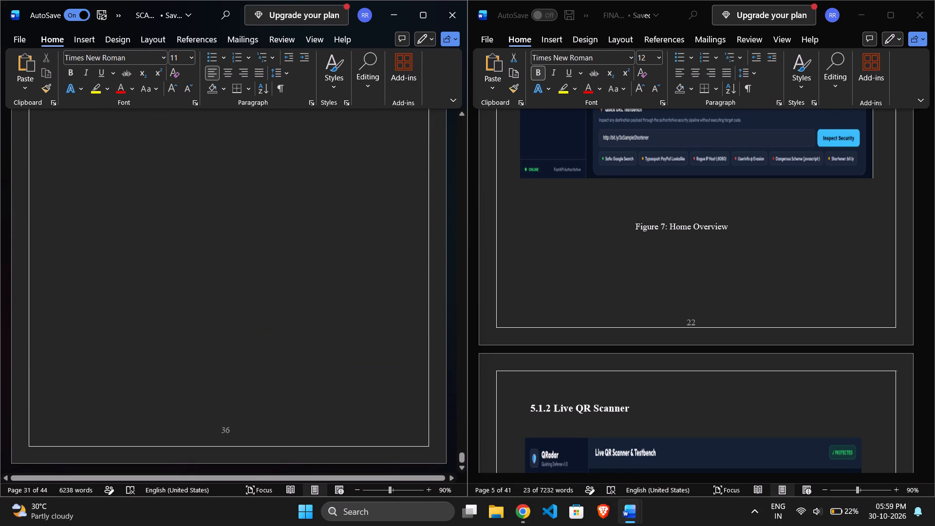
scroll(399, 127, down, 3)
scroll(308, 314, down, 15)
Examine the QR report's remaining pages from the result screens through the graphs, 5.4 results analysis and poster to the last page.
scroll(613, 321, down, 6)
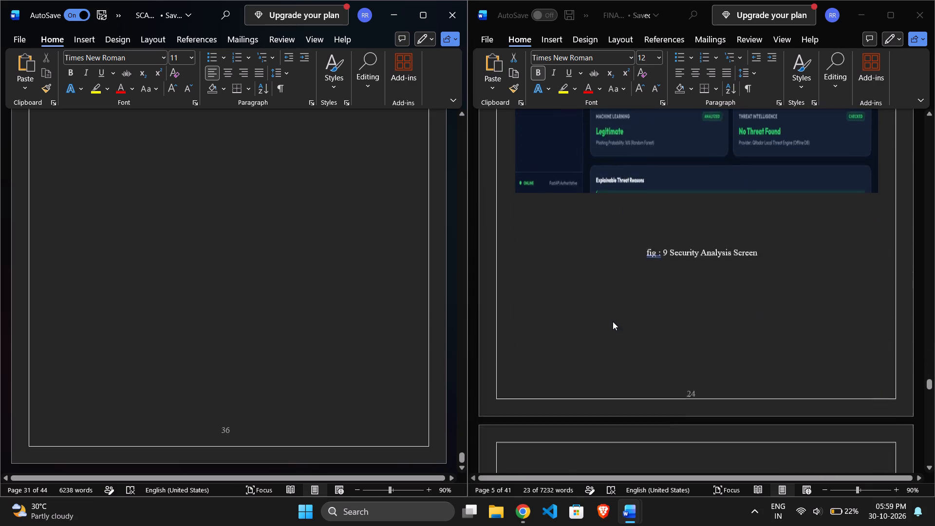
scroll(613, 321, down, 20)
scroll(613, 321, down, 20)
scroll(613, 321, down, 20)
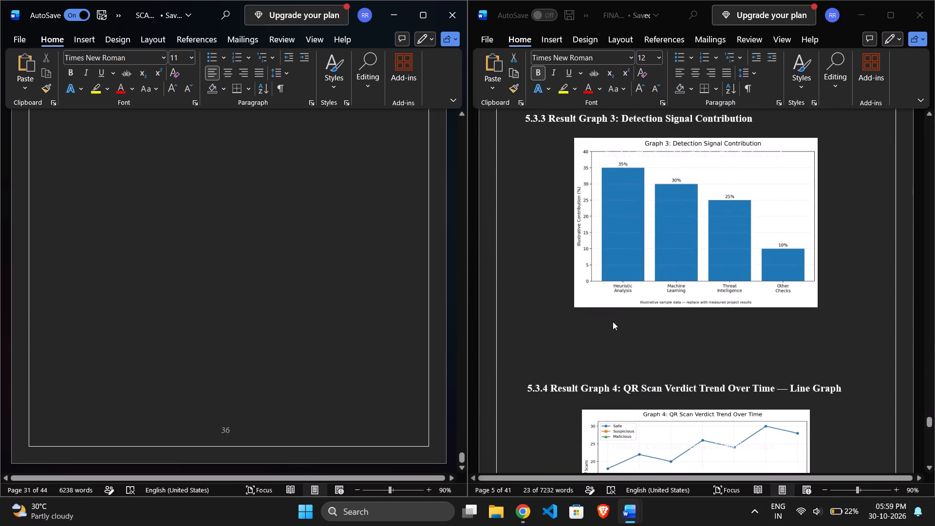
scroll(613, 321, up, 3)
scroll(613, 321, down, 10)
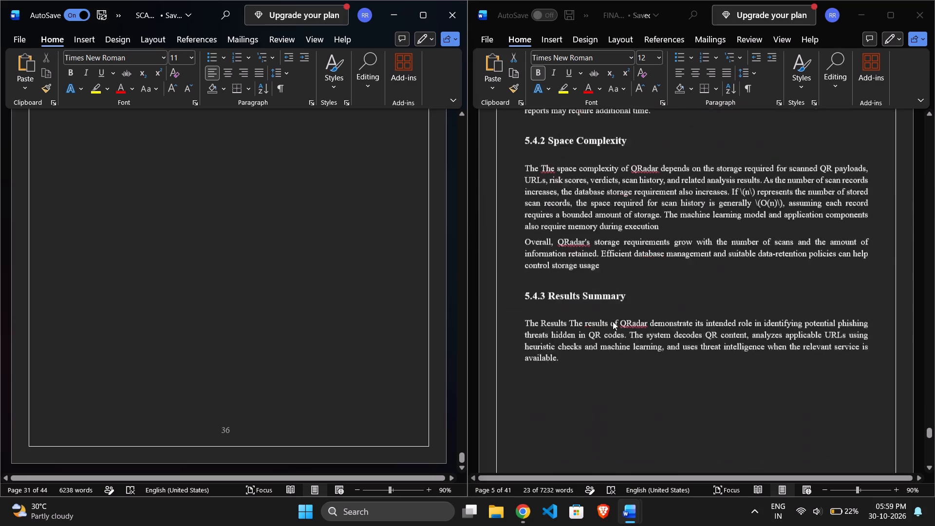
scroll(613, 321, down, 9)
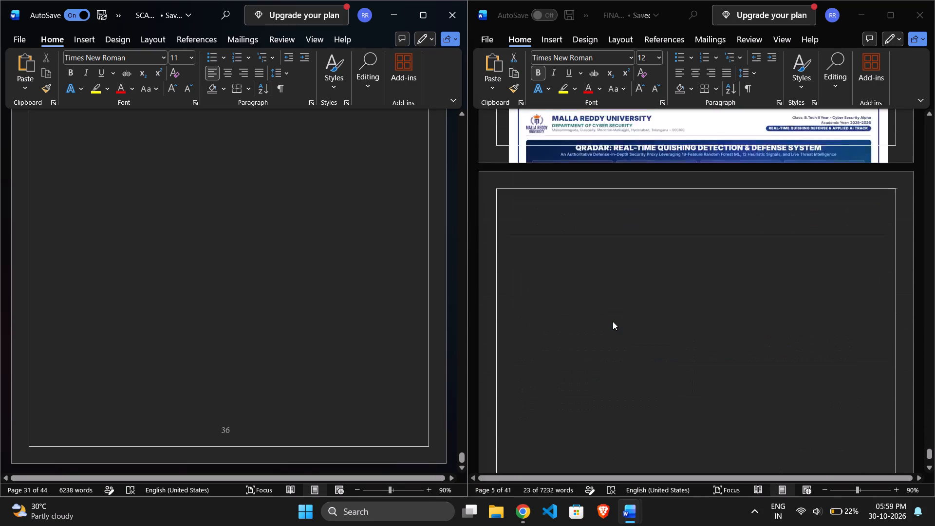
scroll(613, 321, down, 6)
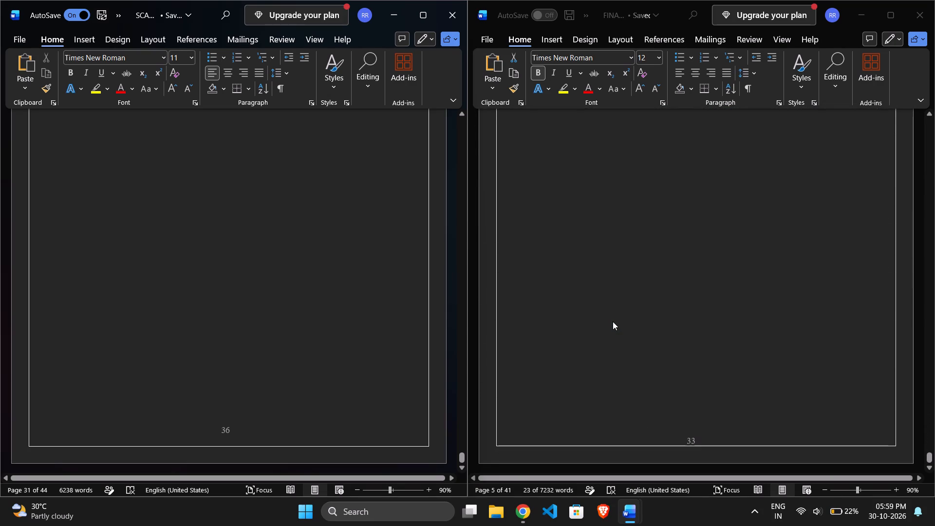
scroll(613, 321, down, 17)
Recheck the SCADA report's Chapter 5 pages, from 5.1.2 Industrial Asset Monitoring Screenshot to 5.3 Resulting graphs, in a full-size window.
scroll(317, 322, up, 13)
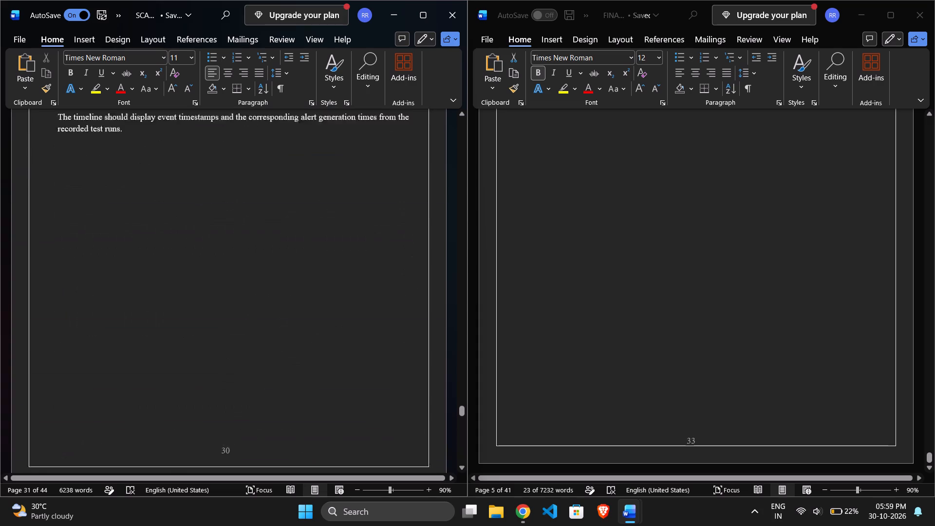
scroll(317, 322, up, 4)
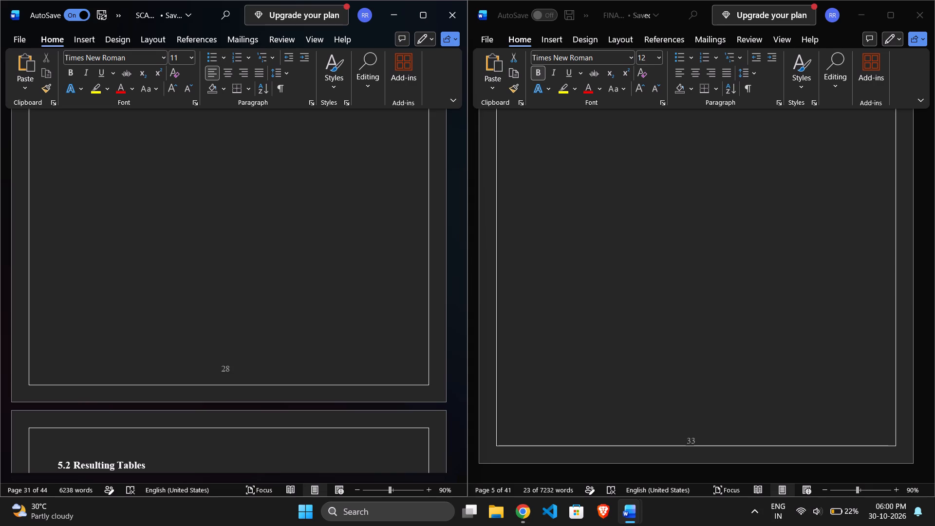
scroll(317, 322, down, 3)
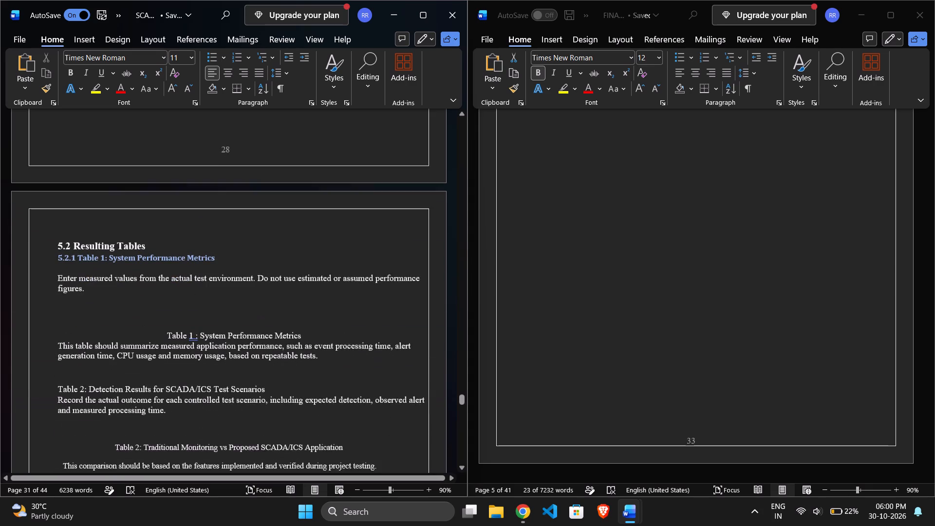
scroll(317, 322, up, 4)
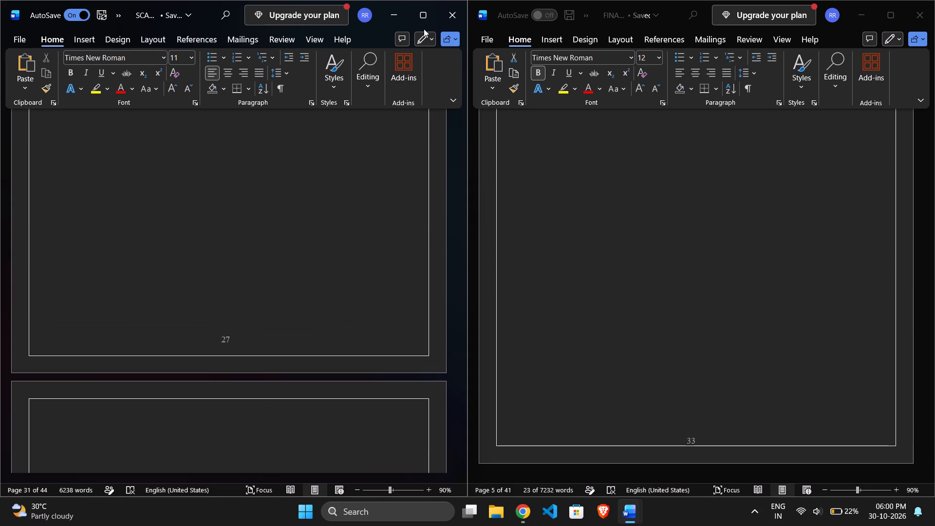
click(427, 18)
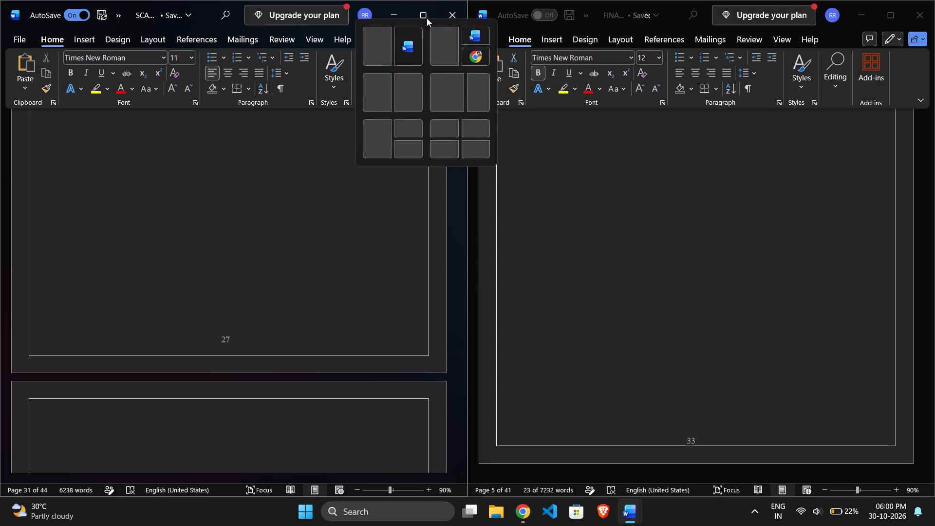
click(427, 8)
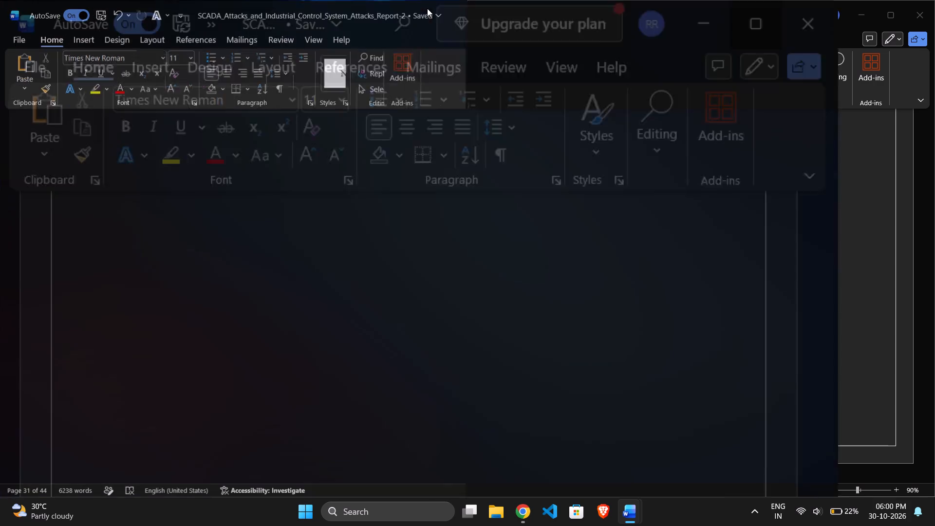
ctrl+scroll(405, 149, down, 2)
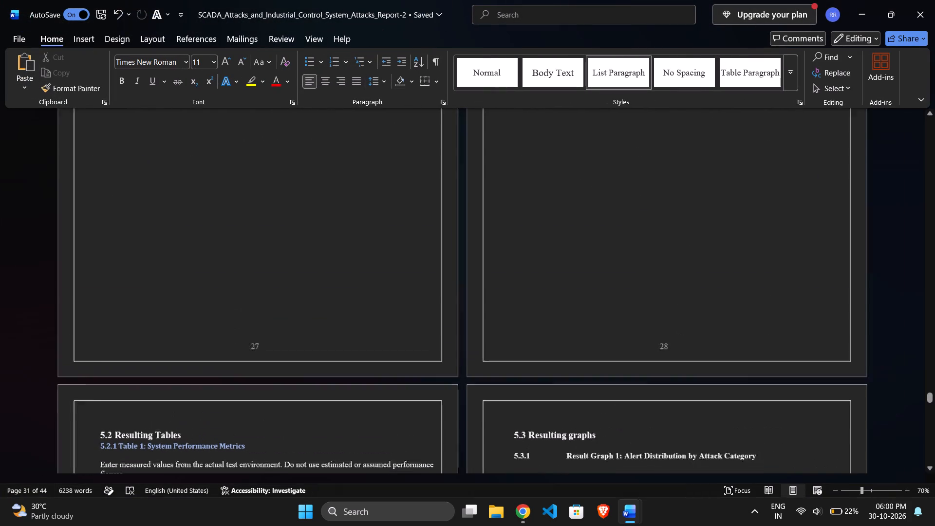
ctrl+scroll(405, 149, down, 3)
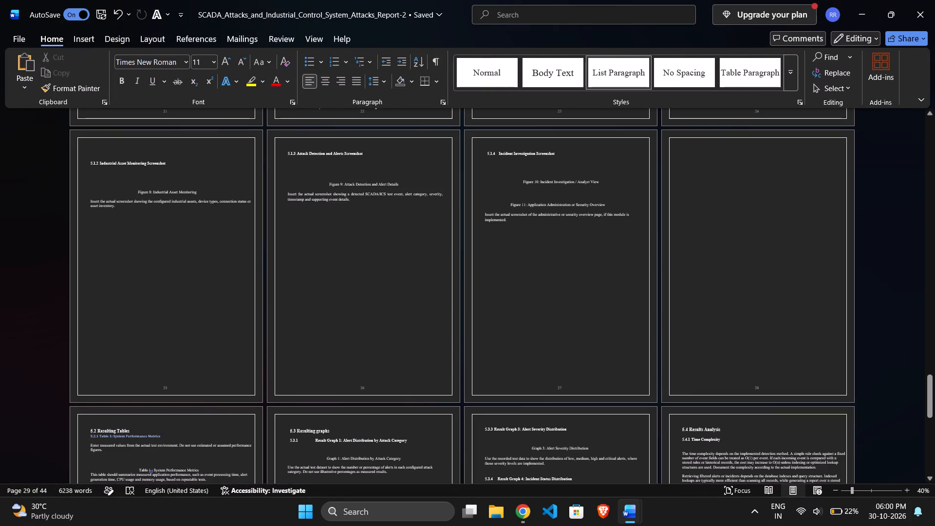
ctrl+scroll(399, 206, up, 7)
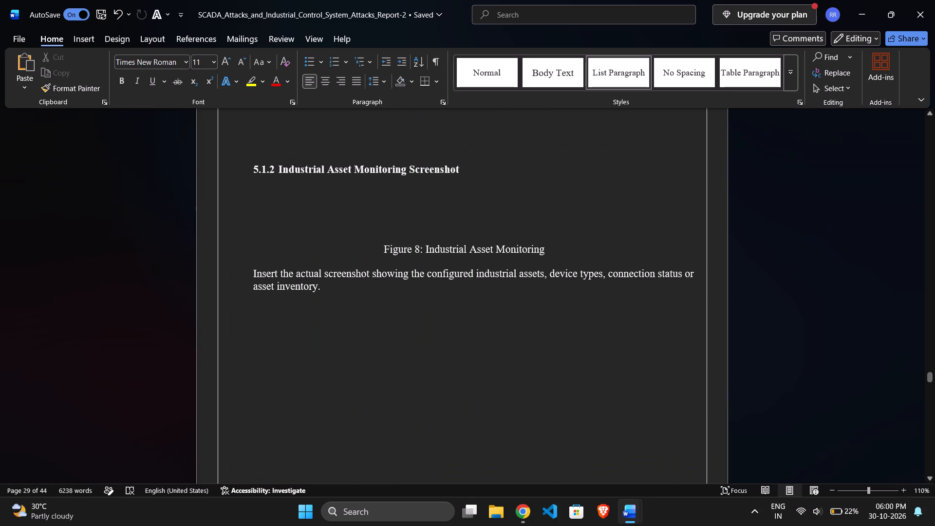
Save the SCADA_Attacks_and_Industrial_Control_System_Attacks_Report-2 document and close it.
click(102, 18)
click(493, 516)
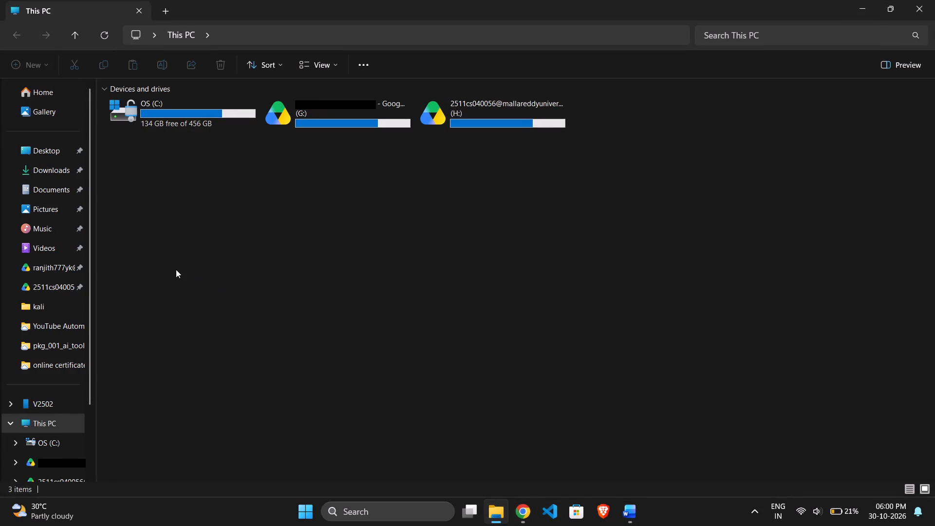
click(643, 511)
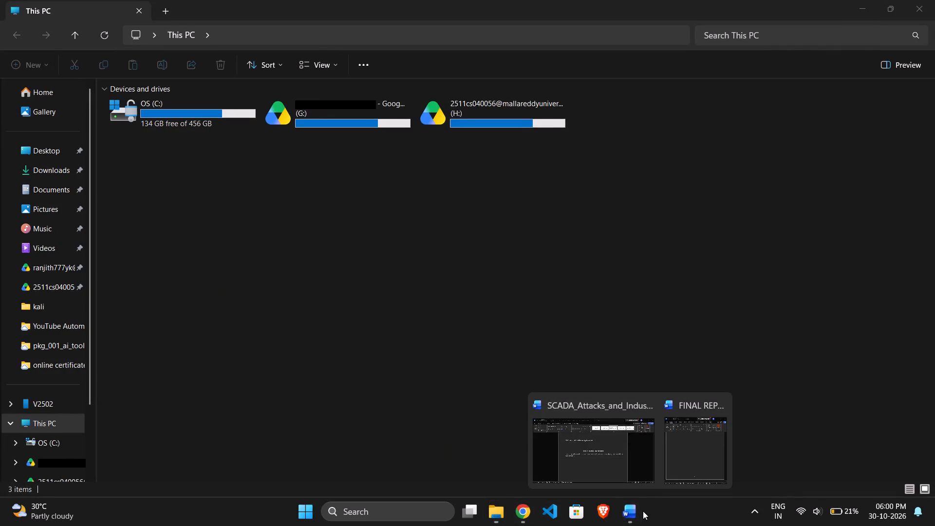
click(617, 450)
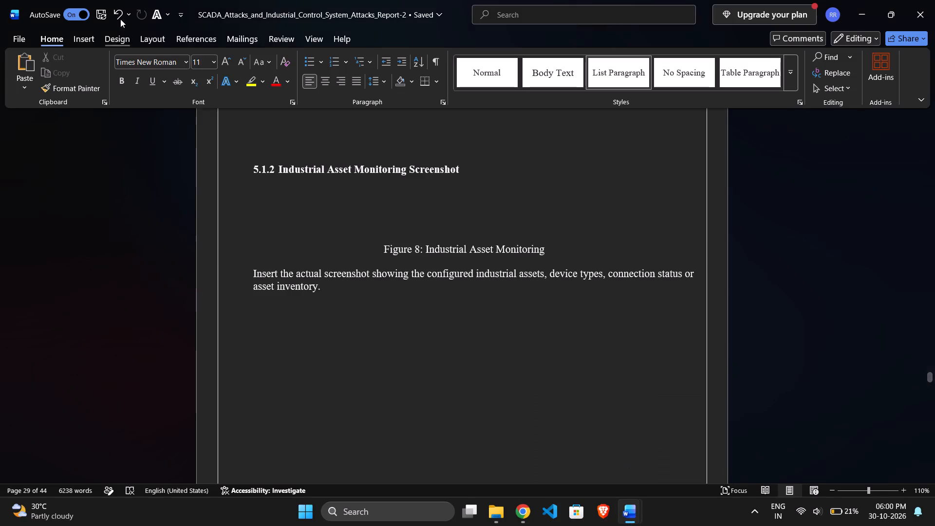
click(106, 5)
click(106, 5)
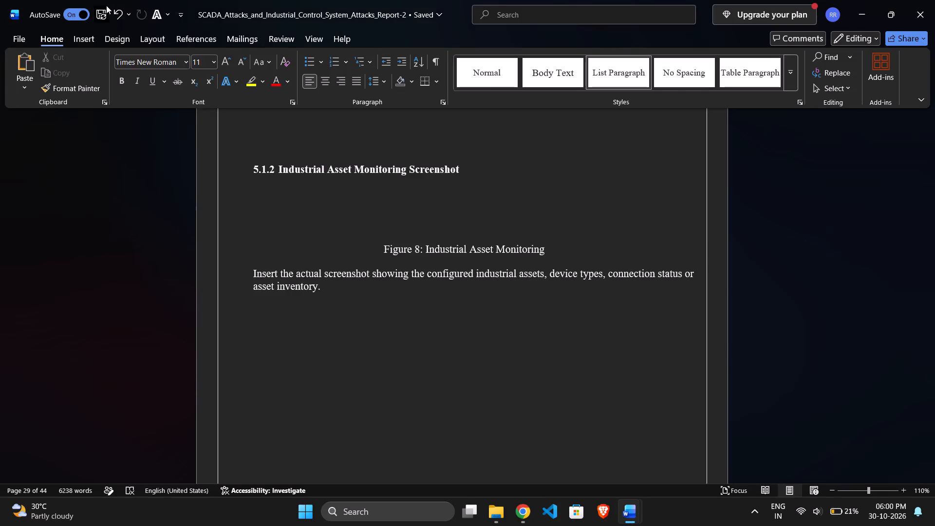
click(934, 0)
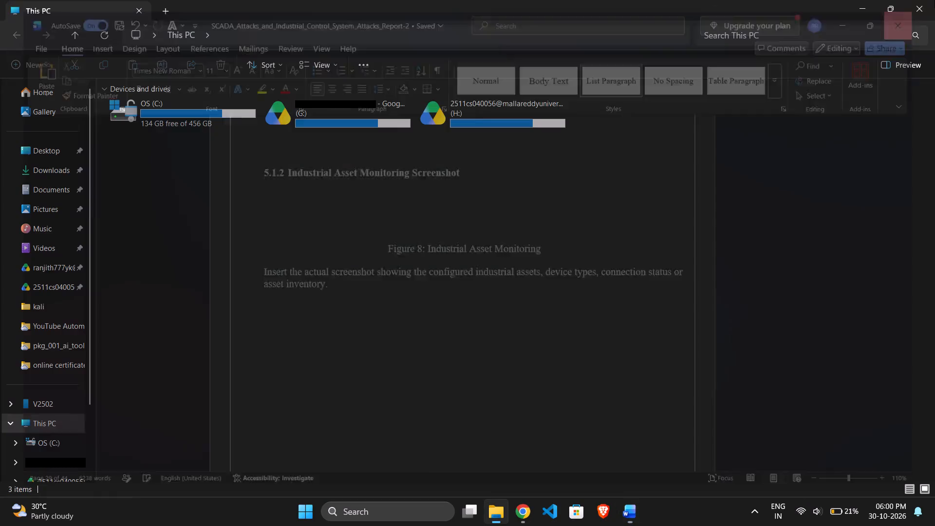
Look through the Downloads and Documents folders for the saved SCADA report.
click(34, 168)
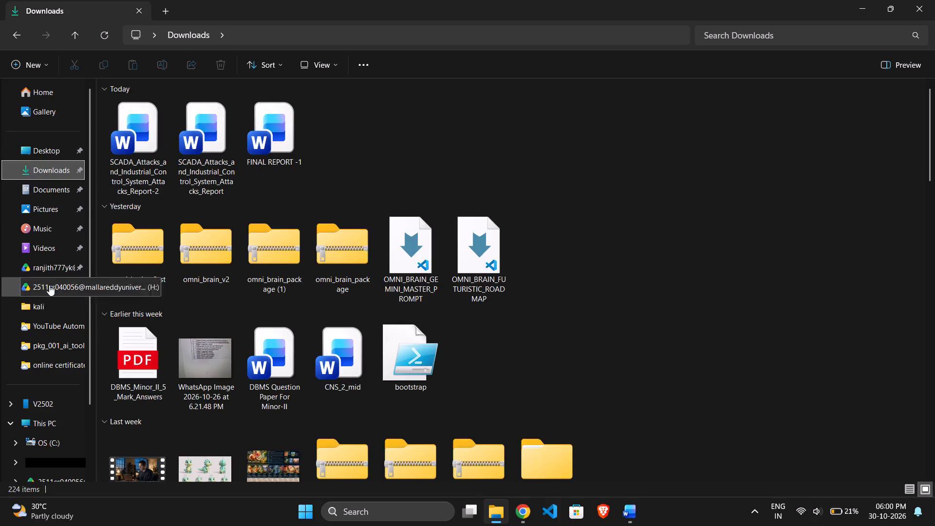
scroll(64, 183, up, 5)
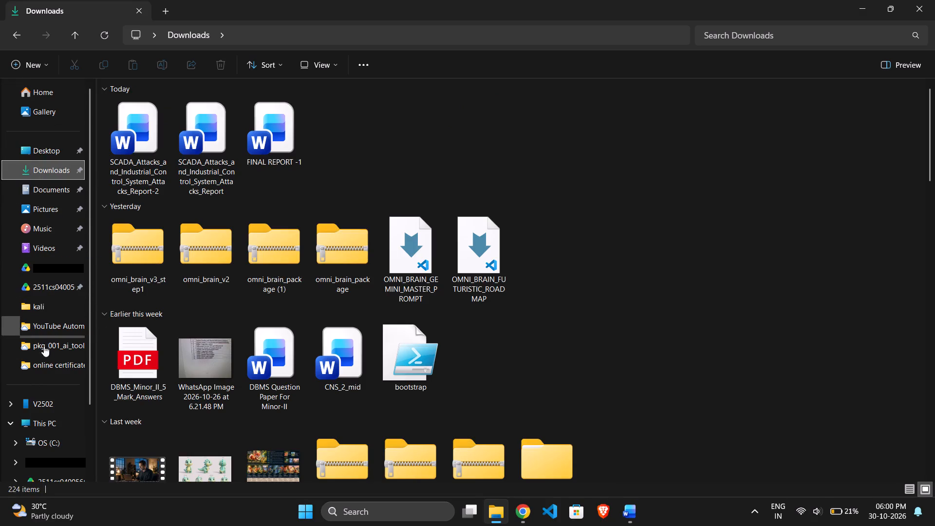
click(57, 188)
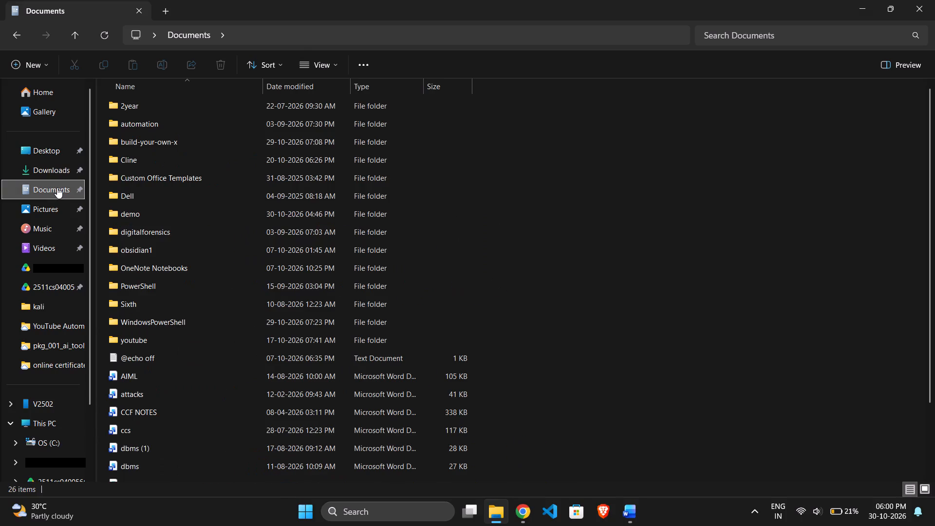
Close the FINAL REPORT -1 reference document.
click(631, 519)
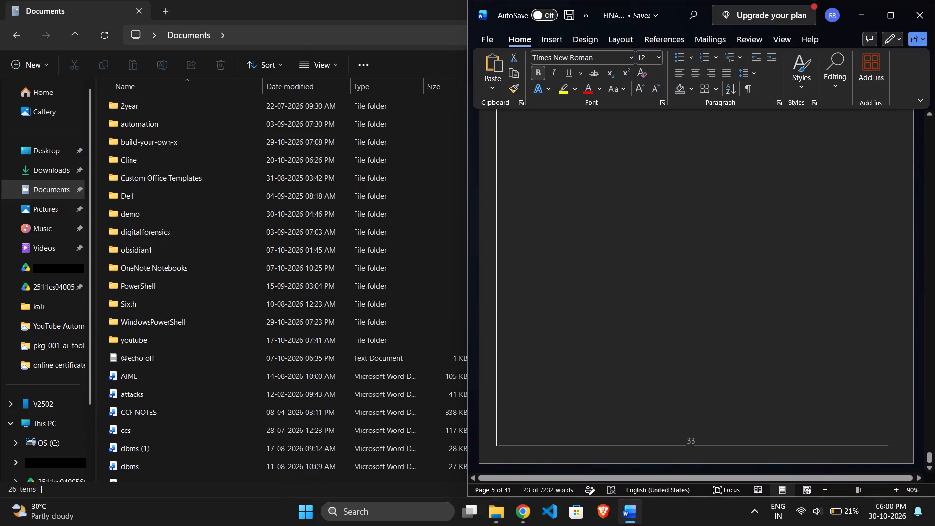
click(659, 13)
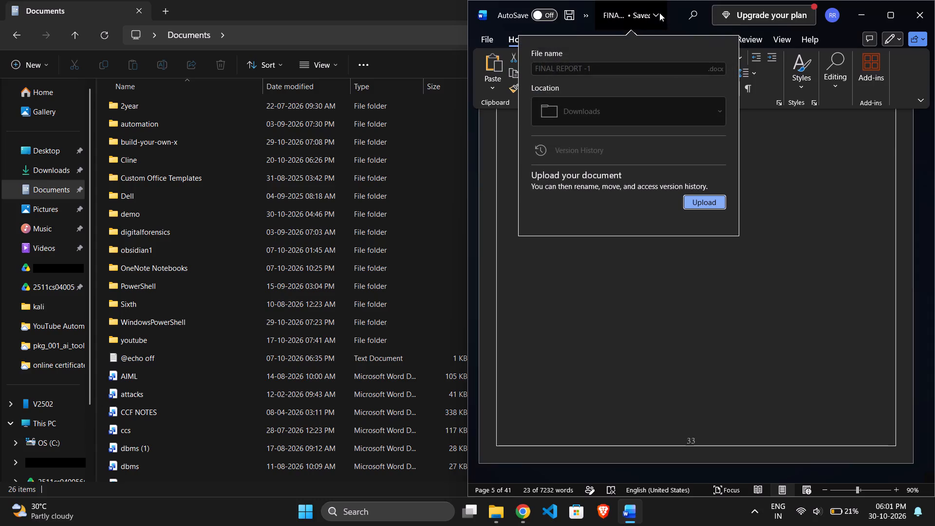
click(923, 11)
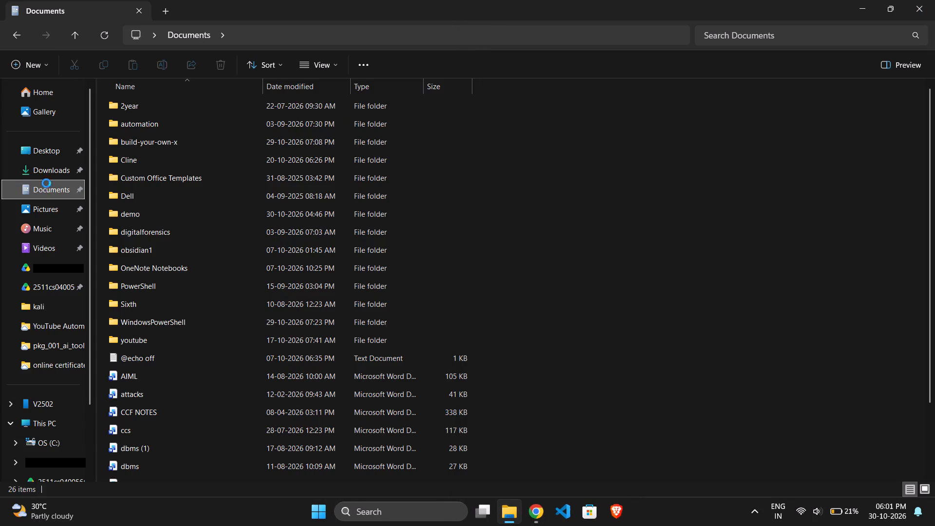
Browse the Downloads, Documents and Desktop folders and open the Downloads copy of SCADA_Attacks_and_Industrial_Control_System_Attacks_Report-2.
click(59, 173)
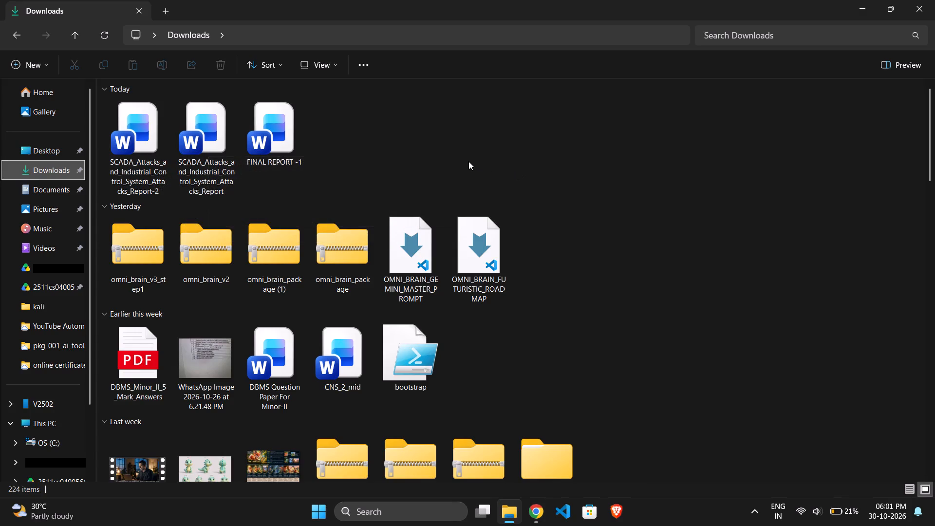
click(62, 197)
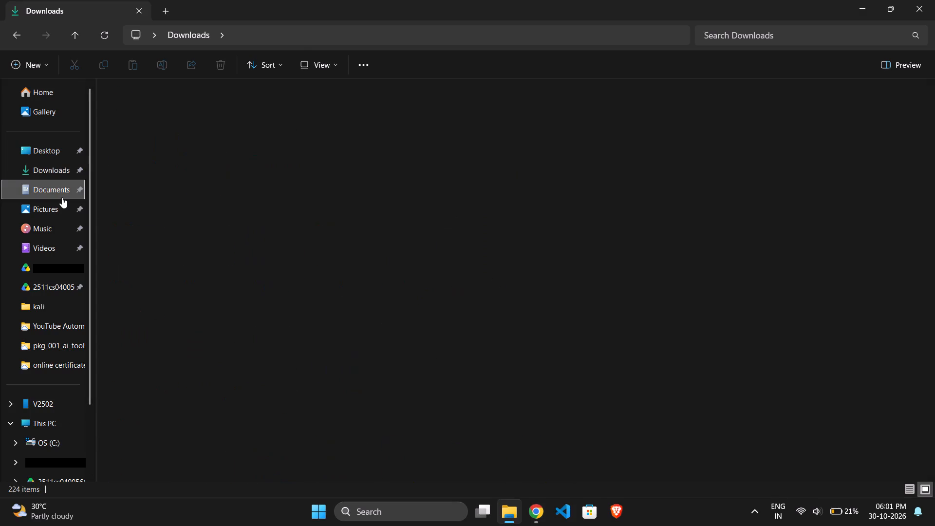
scroll(62, 197, down, 5)
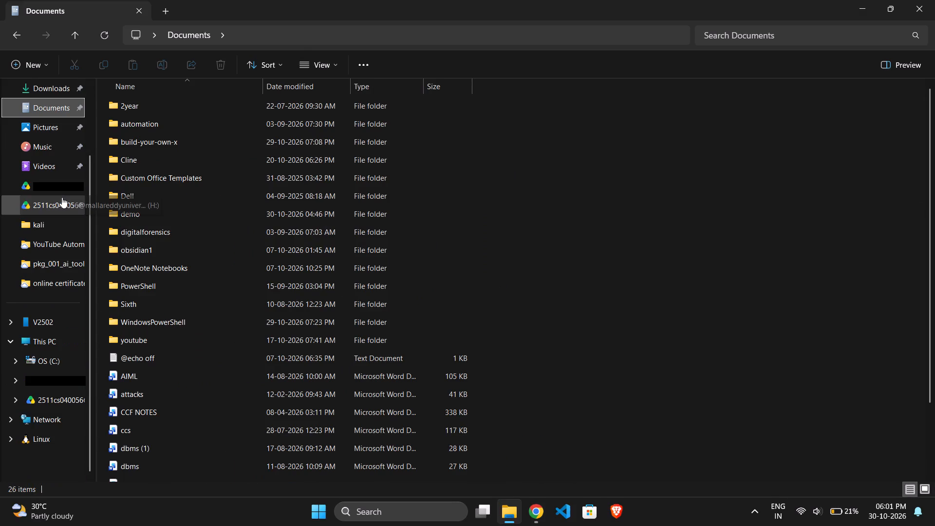
scroll(62, 197, up, 8)
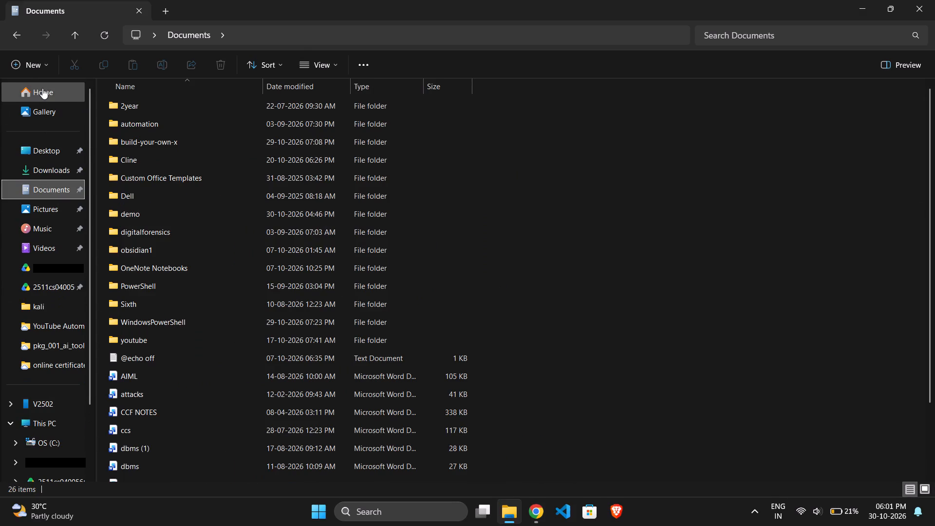
click(34, 160)
click(34, 169)
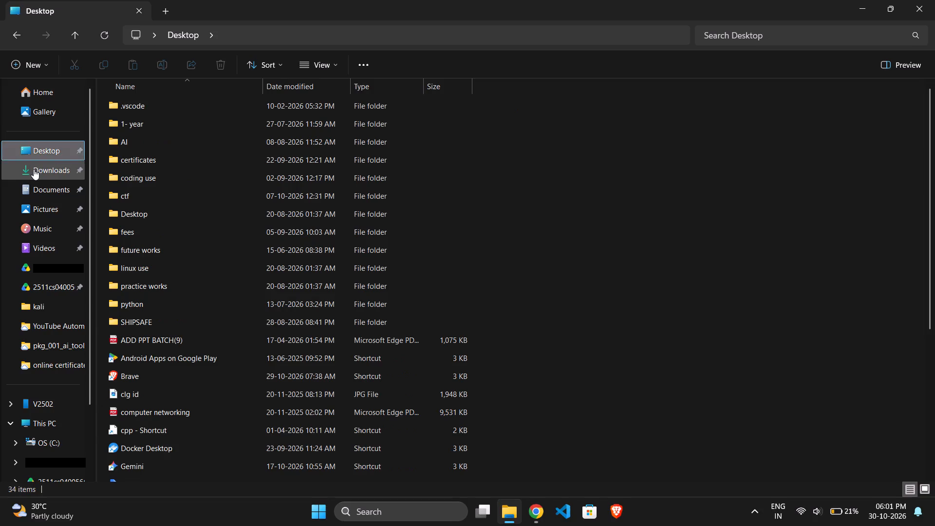
double_click(148, 134)
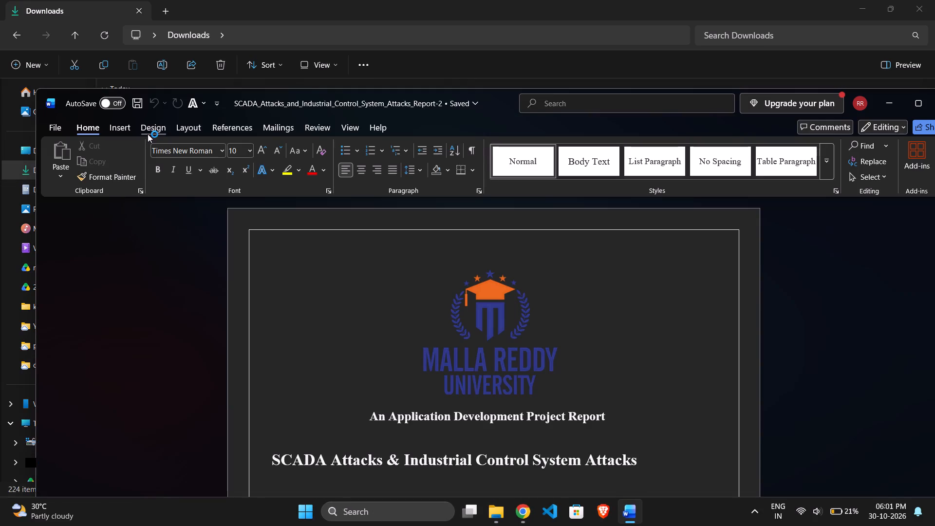
Check the cover and certificate pages of the Downloads copy for the front-page edits and close it.
scroll(598, 330, down, 4)
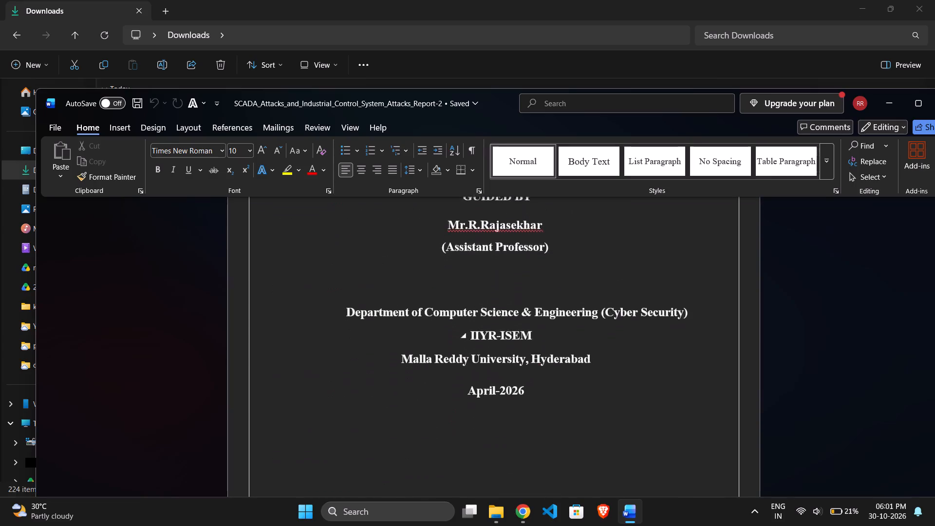
scroll(598, 330, down, 4)
scroll(598, 330, up, 2)
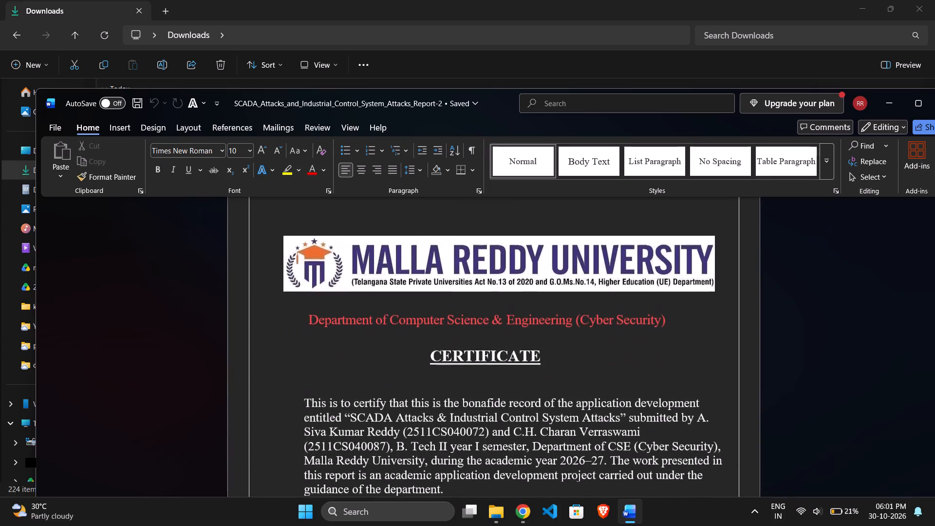
scroll(598, 330, up, 3)
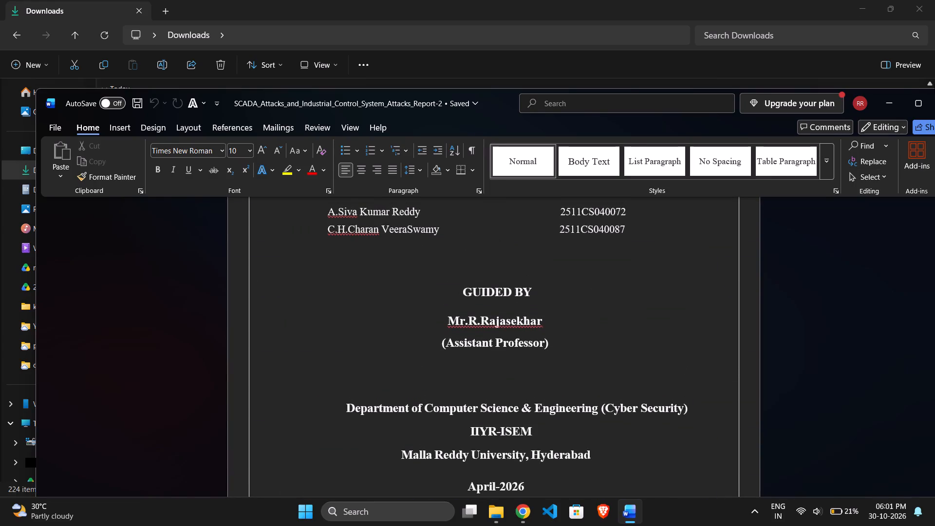
click(925, 95)
click(934, 7)
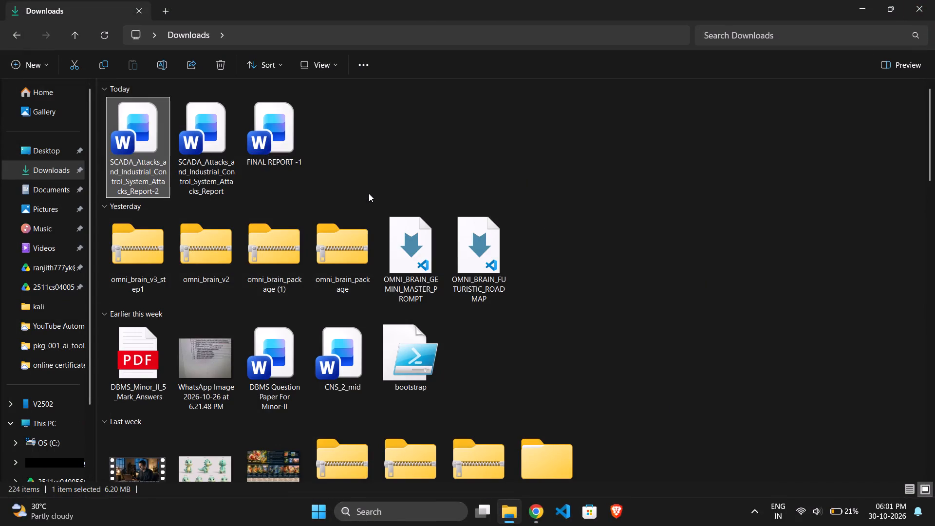
Open the OneDrive copy of SCADA_Attacks_and_Industrial_Control_System_Attacks_Report-2 from the recent files in File Explorer's Home.
scroll(369, 193, up, 3)
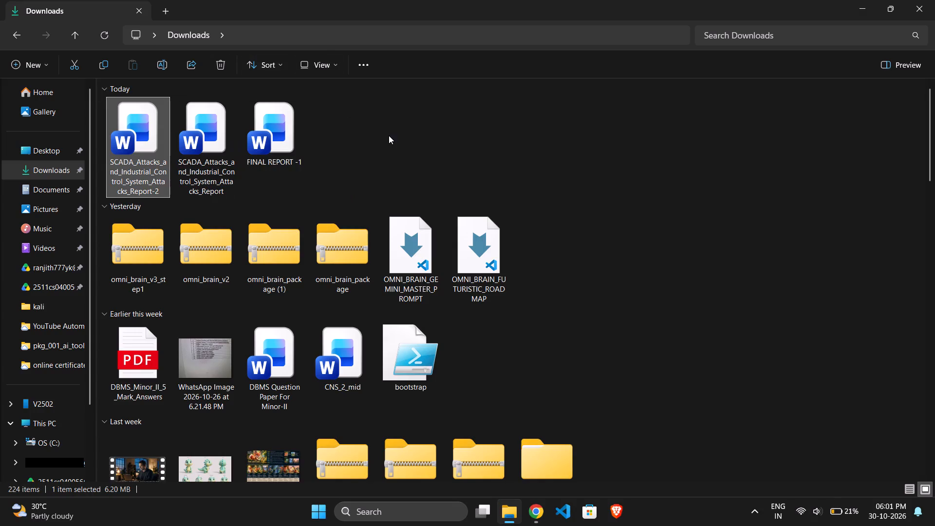
click(47, 98)
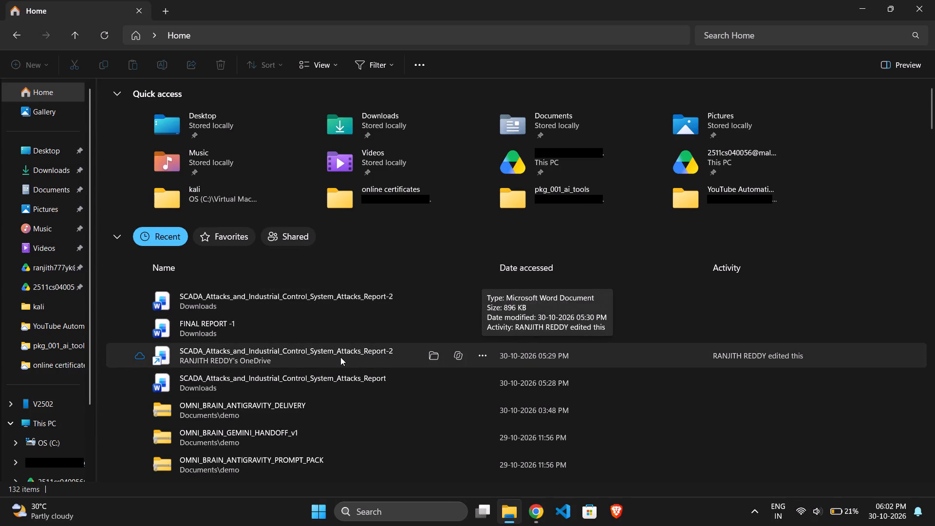
double_click(262, 351)
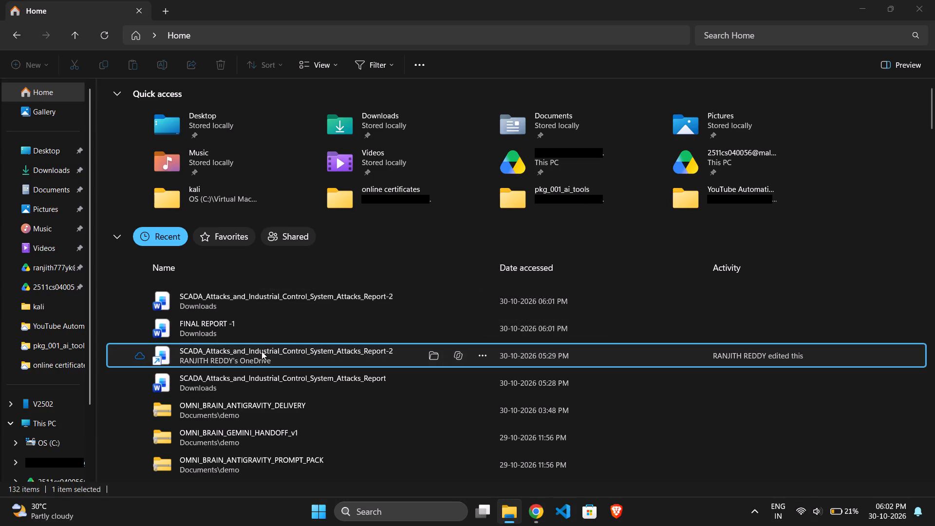
Examine the OneDrive copy's front pages from the cover through the abstract to the lists of screen shots and resultant tables.
scroll(262, 351, down, 1)
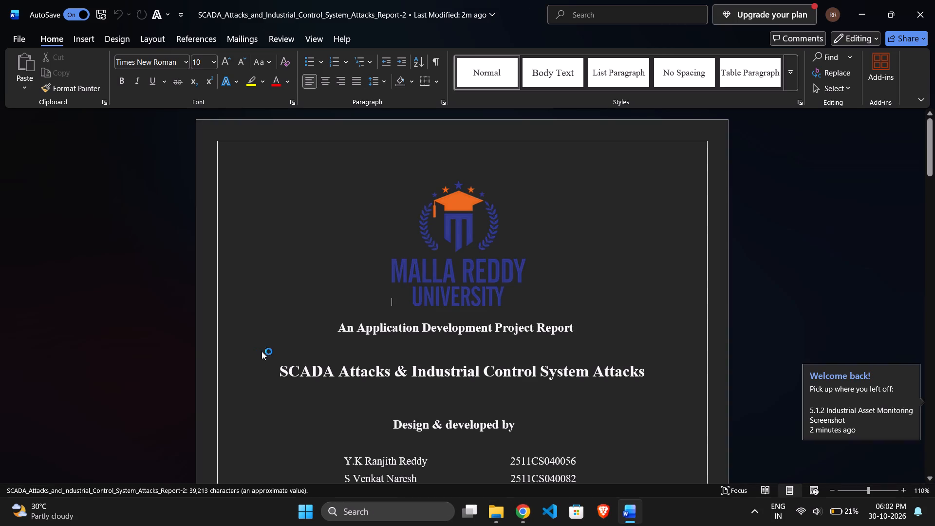
scroll(262, 351, down, 5)
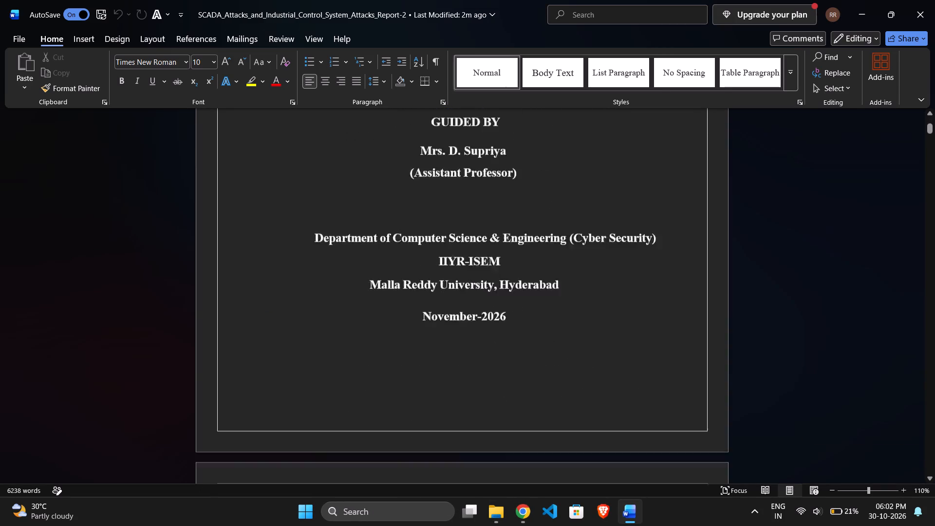
scroll(262, 351, down, 12)
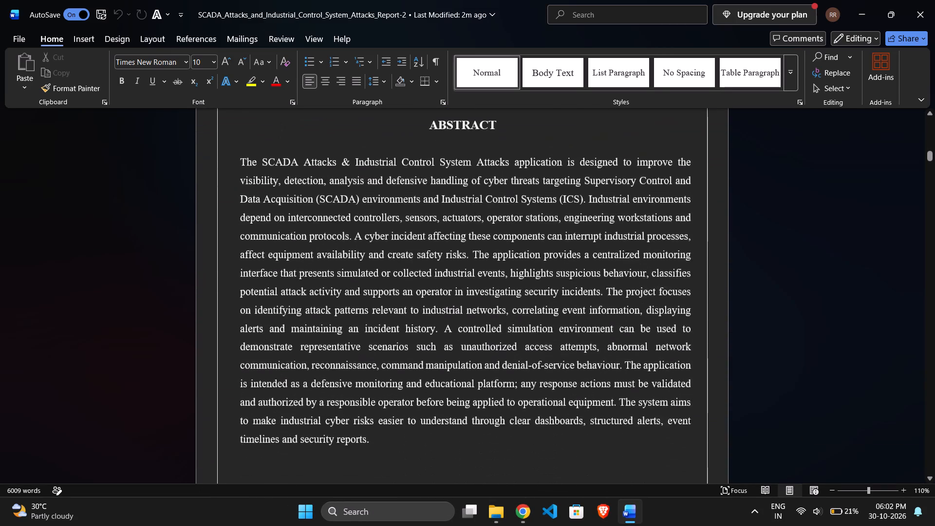
scroll(262, 351, down, 6)
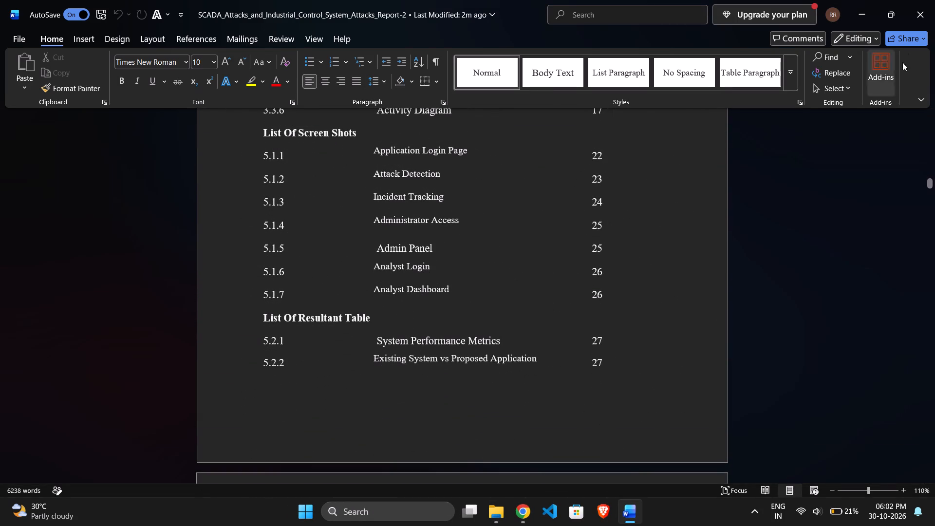
Close the OneDrive copy of SCADA_Attacks_and_Industrial_Control_System_Attacks_Report-2.
click(925, 28)
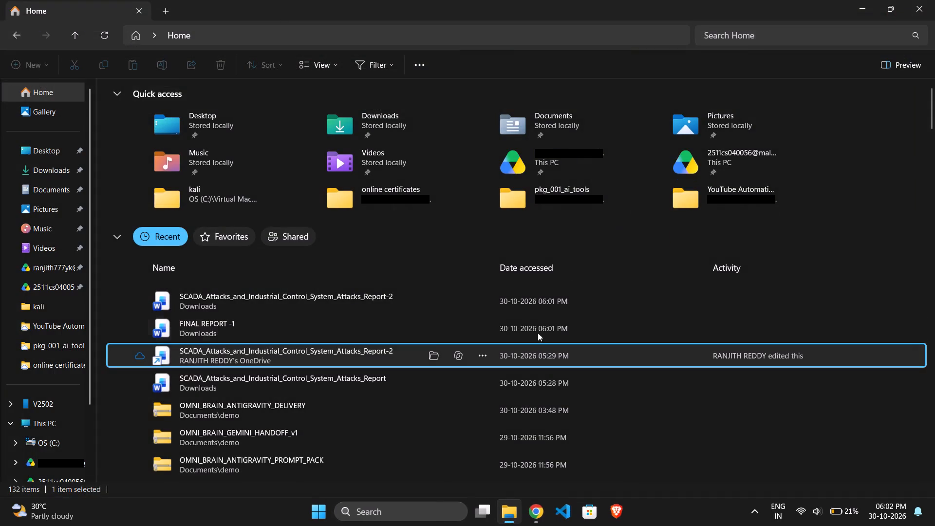
Bring up the file actions for the OneDrive copy of SCADA_Attacks_and_Industrial_Control_System_Attacks_Report-2 among File Explorer's recent files.
click(359, 358)
right_click(359, 358)
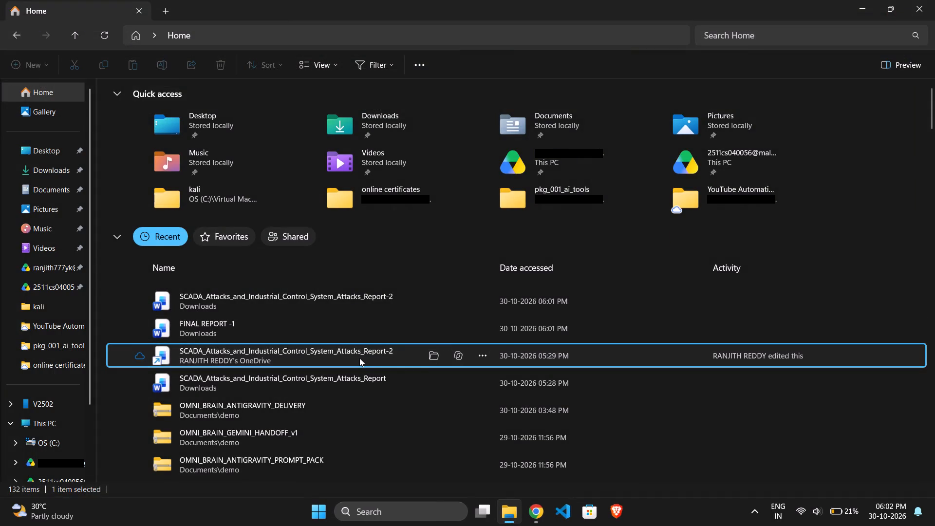
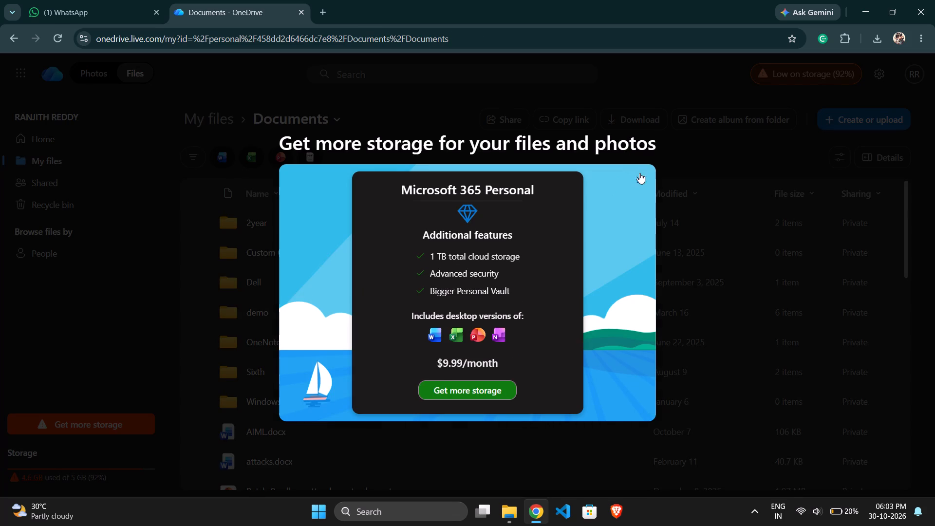
Reopen the OneDrive report's file location in Chrome from File Explorer, close the older Documents tab and dismiss the promotional pop-ups.
click(639, 173)
click(639, 176)
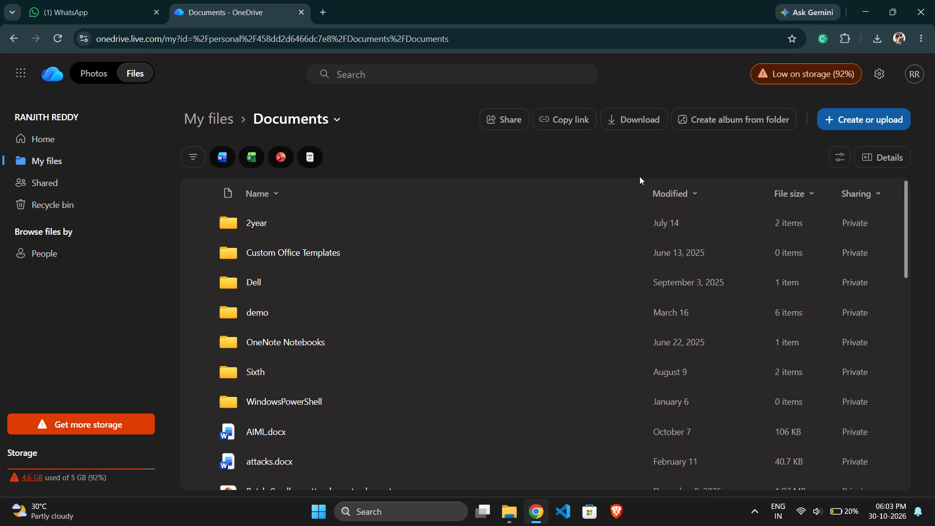
click(517, 516)
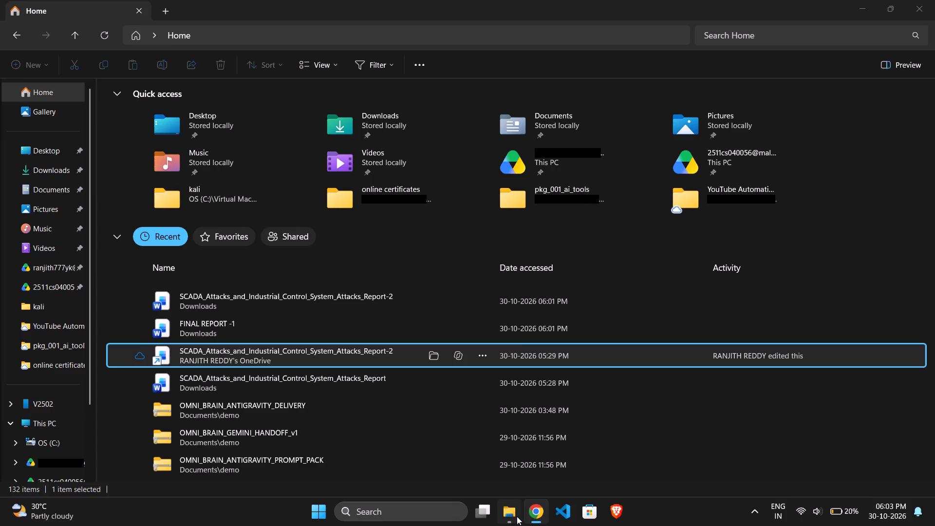
click(428, 356)
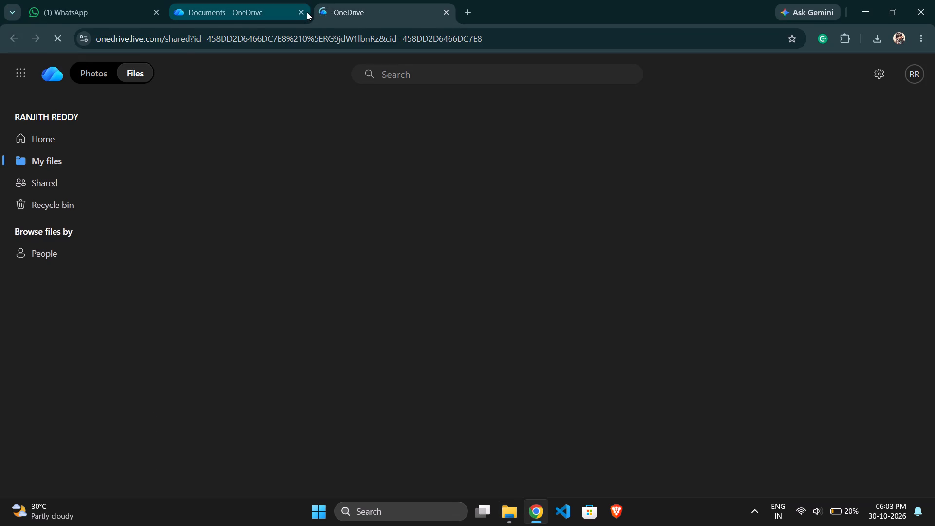
click(305, 11)
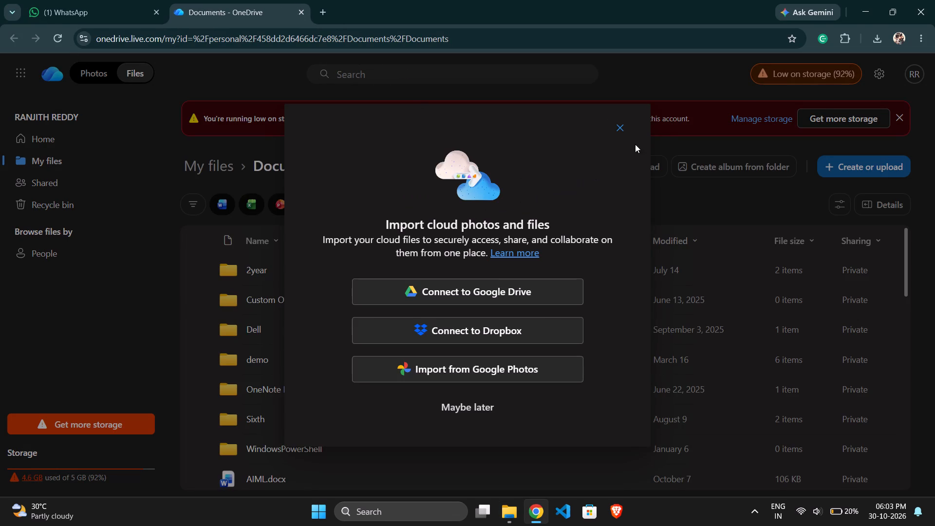
click(626, 123)
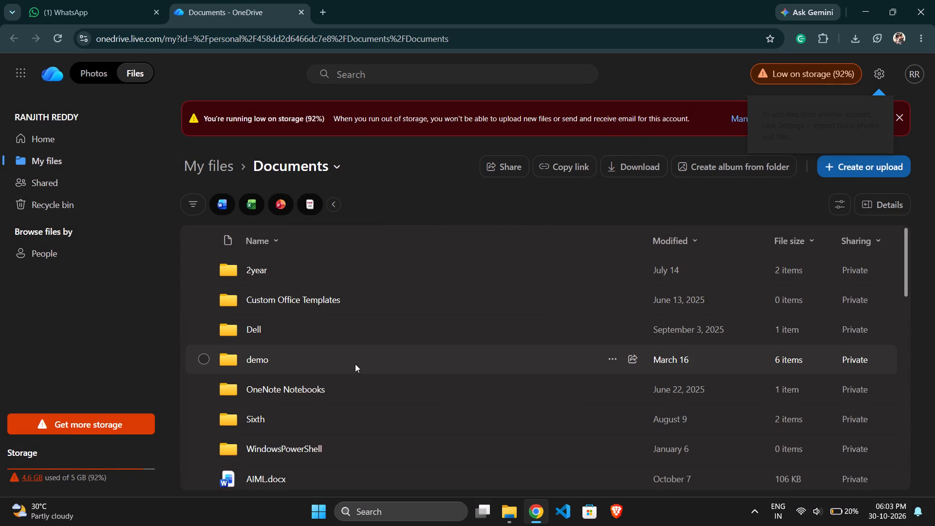
Look through the OneDrive Documents folder and Home's recent files for SCADA_Attacks_and_Industrial_Control_System_Attacks_Report-2.
scroll(355, 364, down, 4)
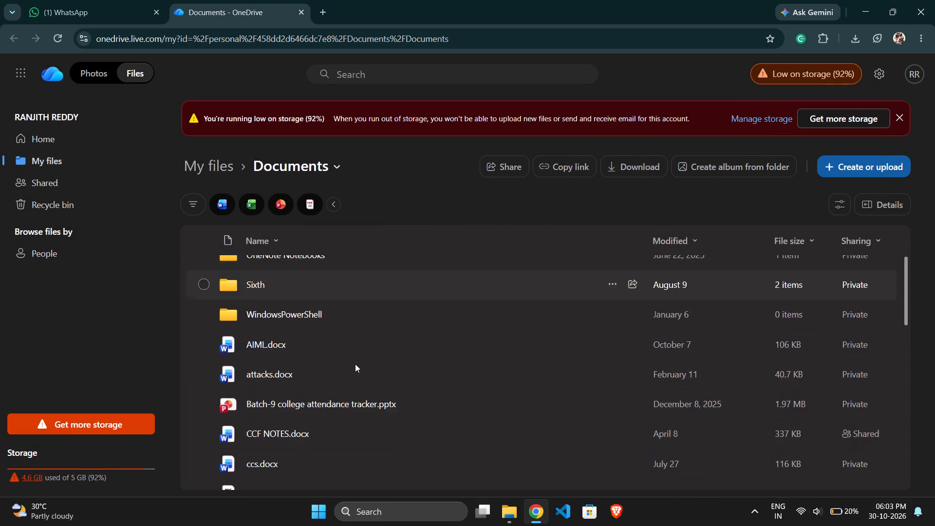
scroll(355, 364, down, 2)
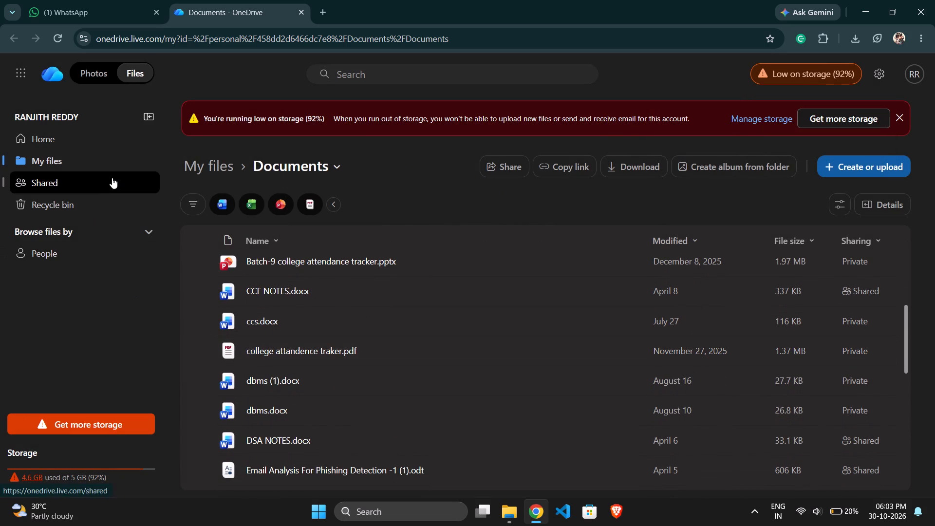
click(56, 137)
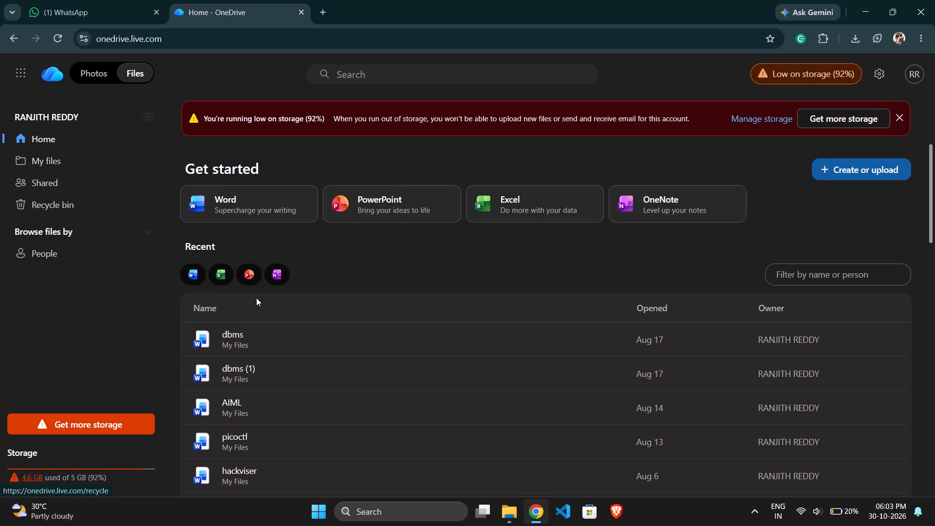
scroll(332, 277, up, 2)
scroll(405, 264, down, 3)
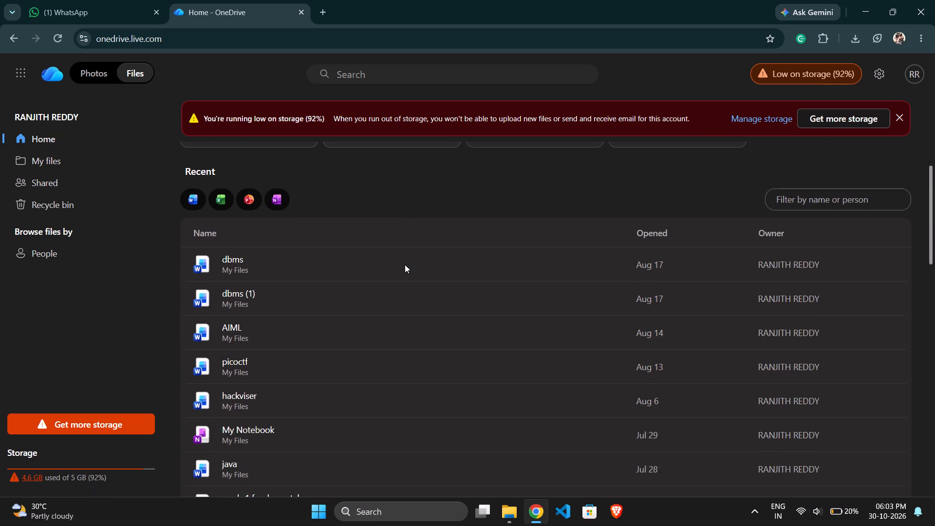
scroll(405, 264, down, 5)
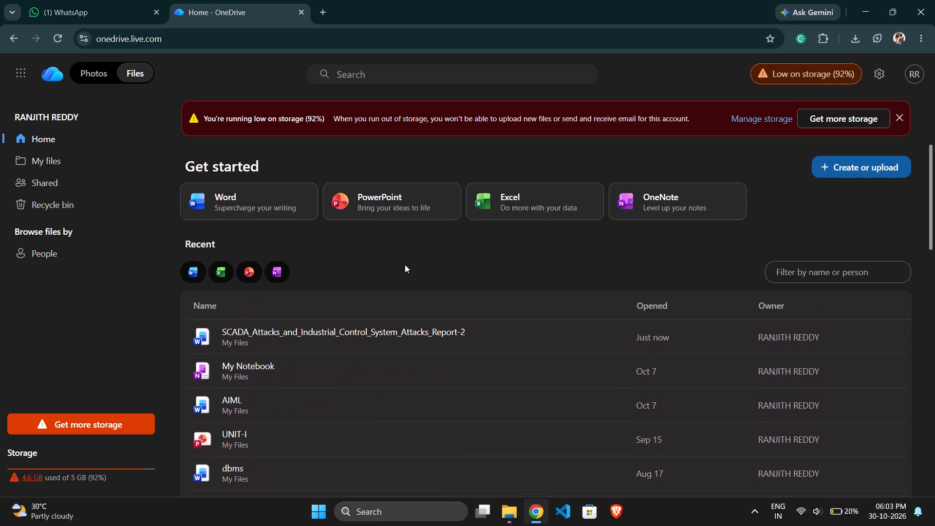
scroll(405, 264, up, 6)
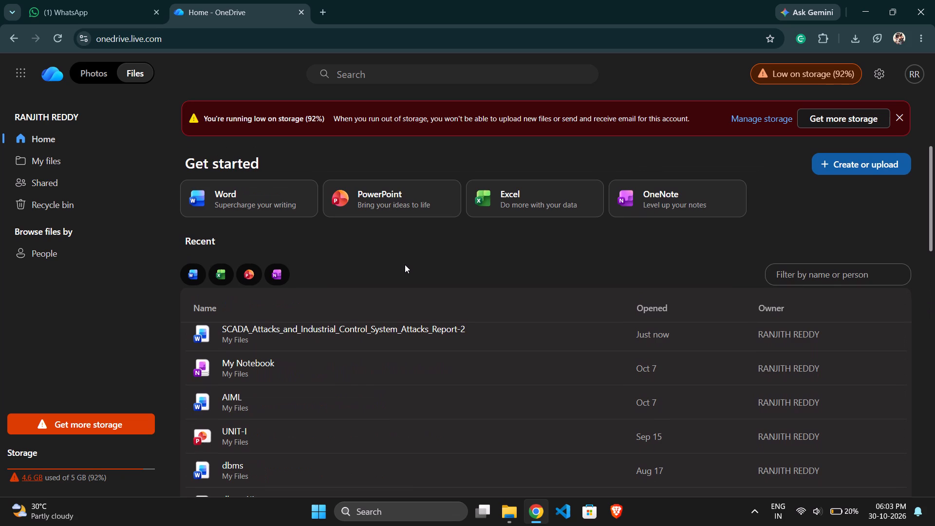
scroll(405, 264, up, 2)
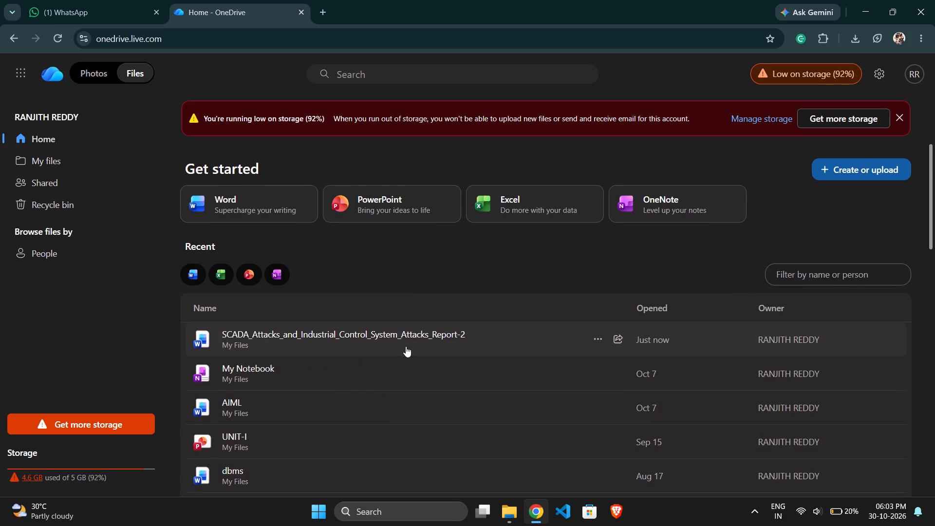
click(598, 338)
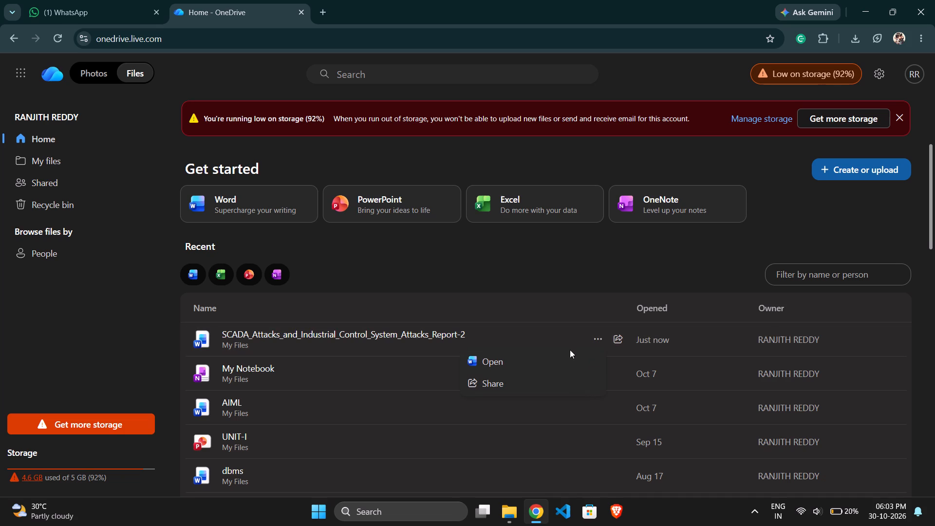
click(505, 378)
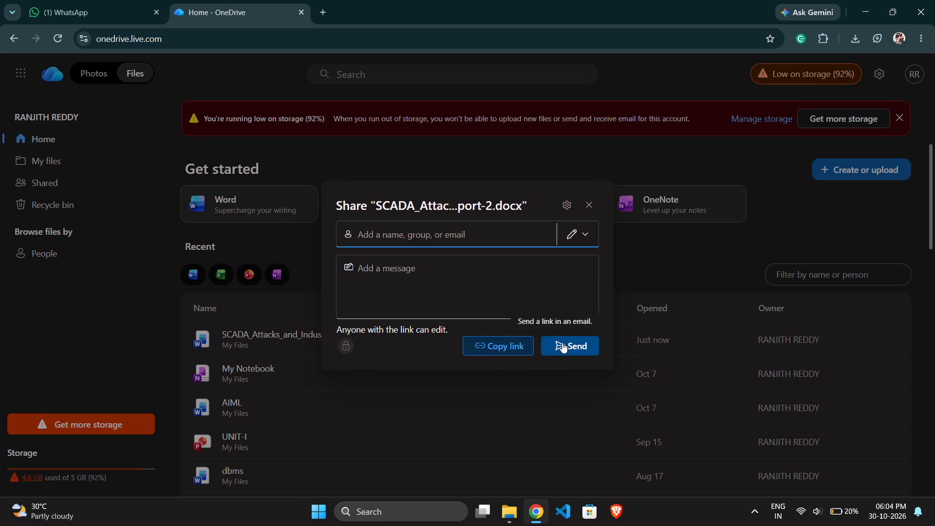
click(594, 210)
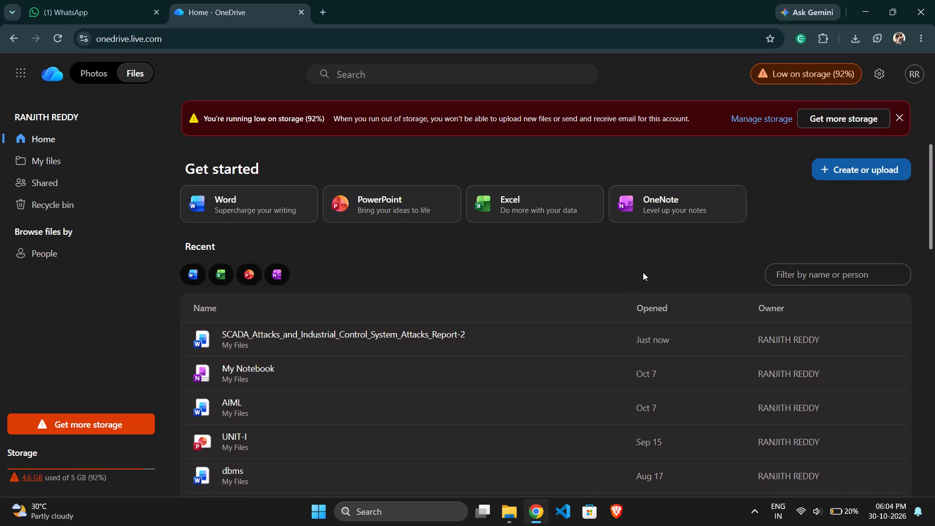
Open SCADA_Attacks_and_Industrial_Control_System_Attacks_Report-2 in Word for the web from OneDrive's recent files.
right_click(504, 334)
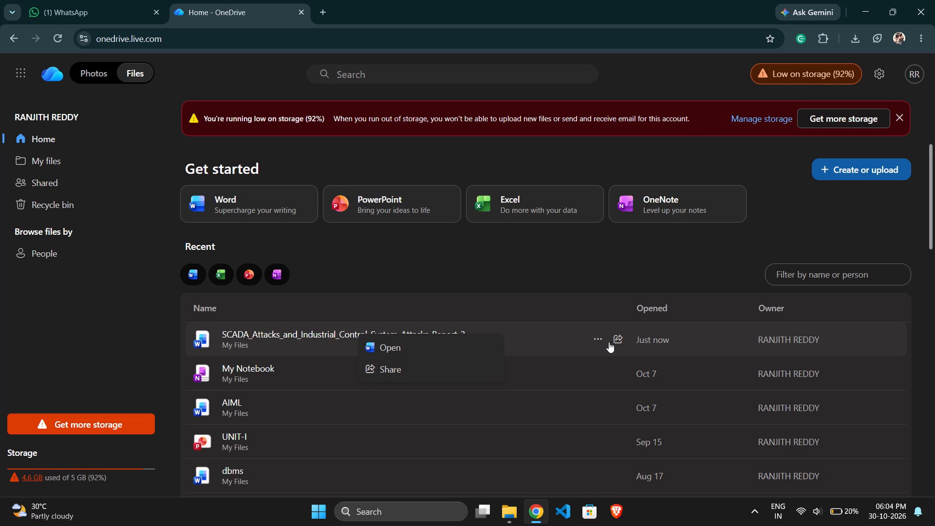
click(424, 353)
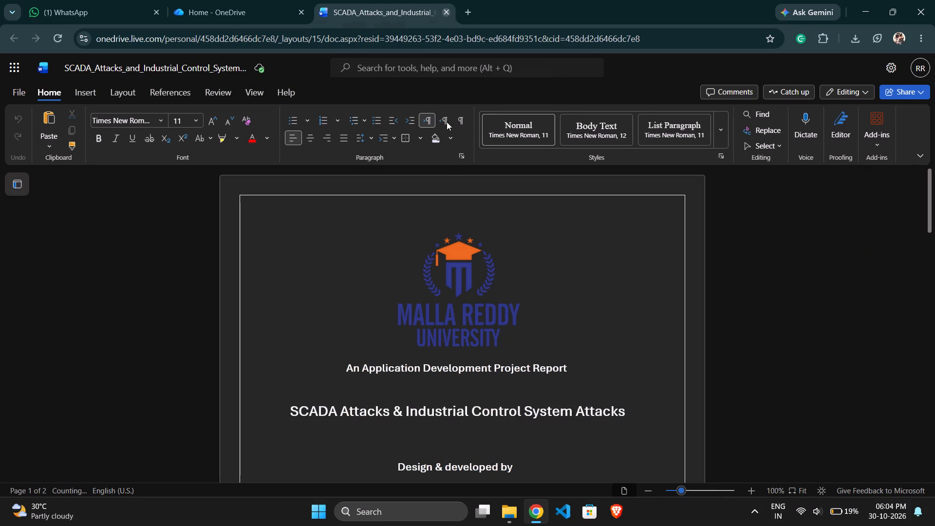
Open the OneDrive copy of the report in desktop Word, browse its storage location up to OneDrive - Personal, and close the document.
click(506, 499)
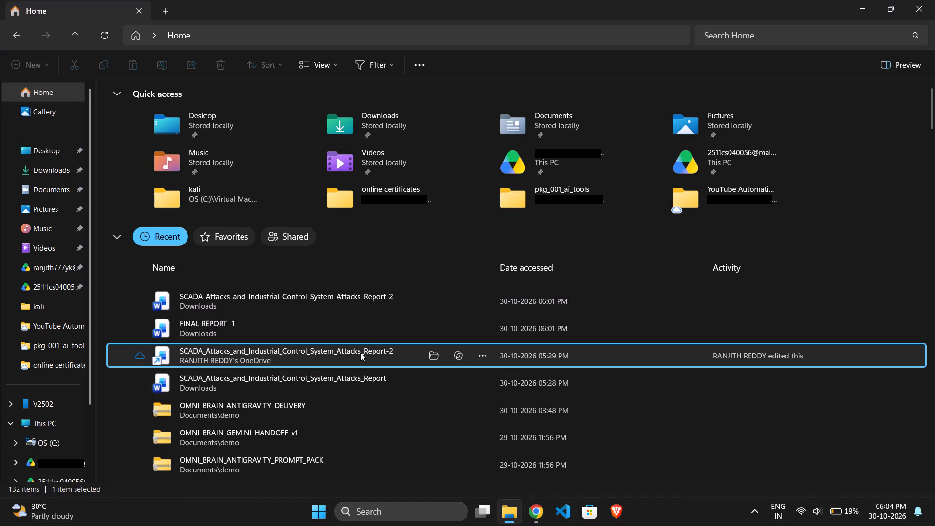
double_click(355, 352)
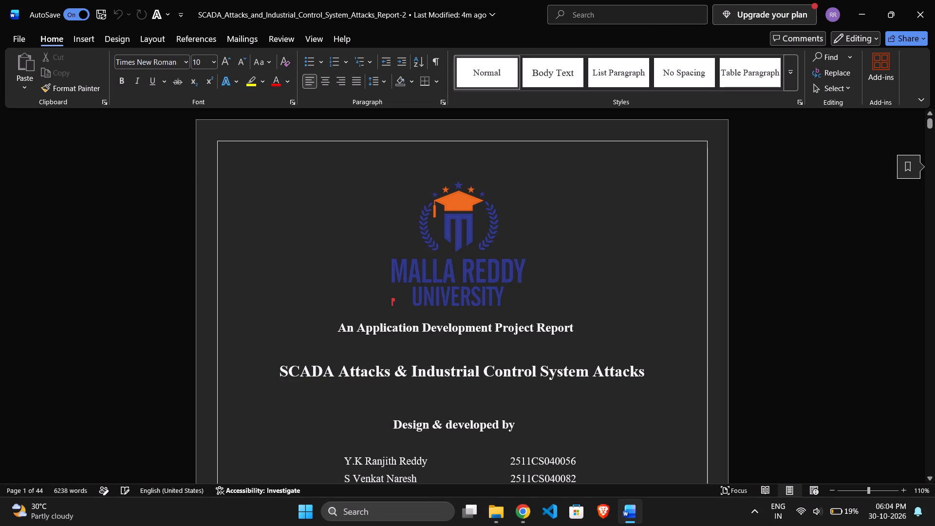
click(492, 19)
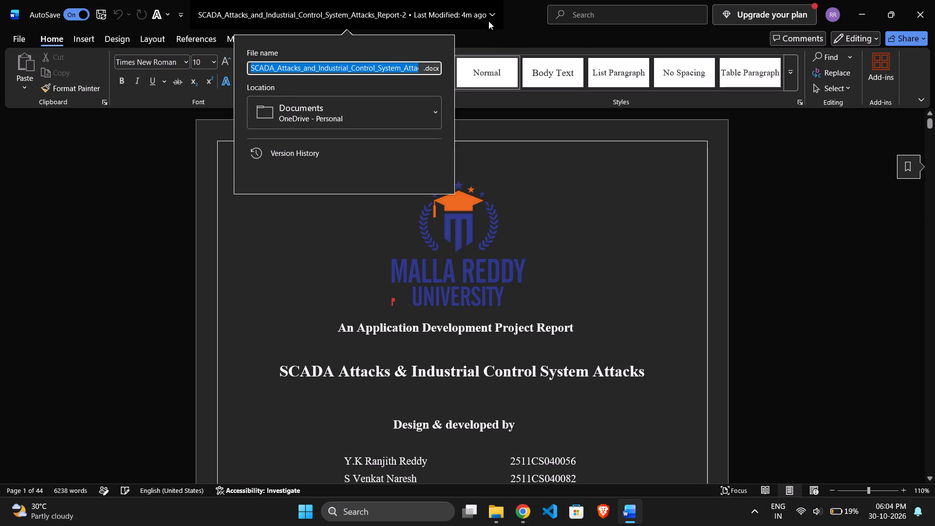
click(431, 110)
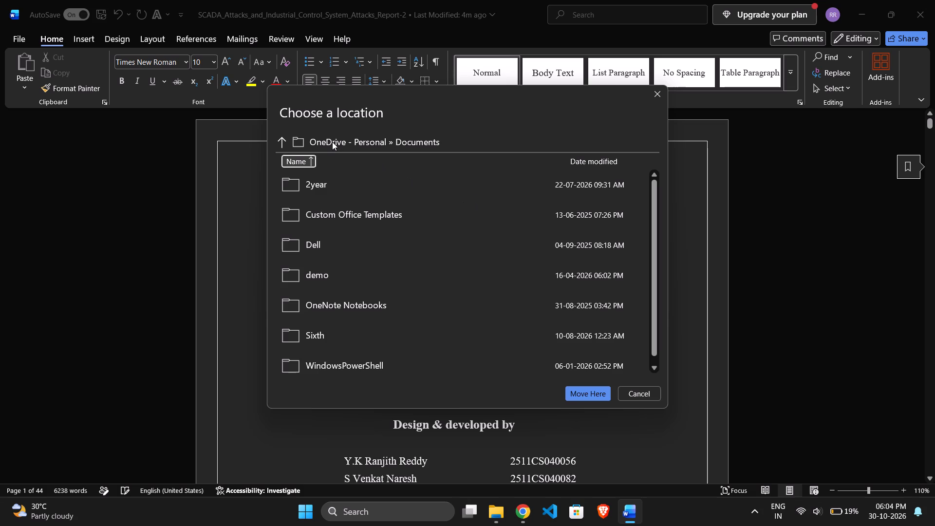
click(280, 141)
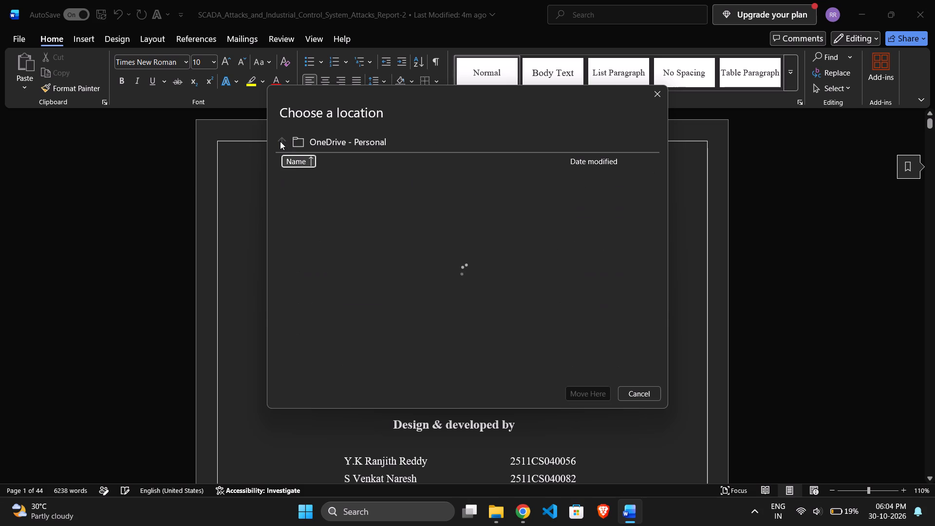
click(280, 141)
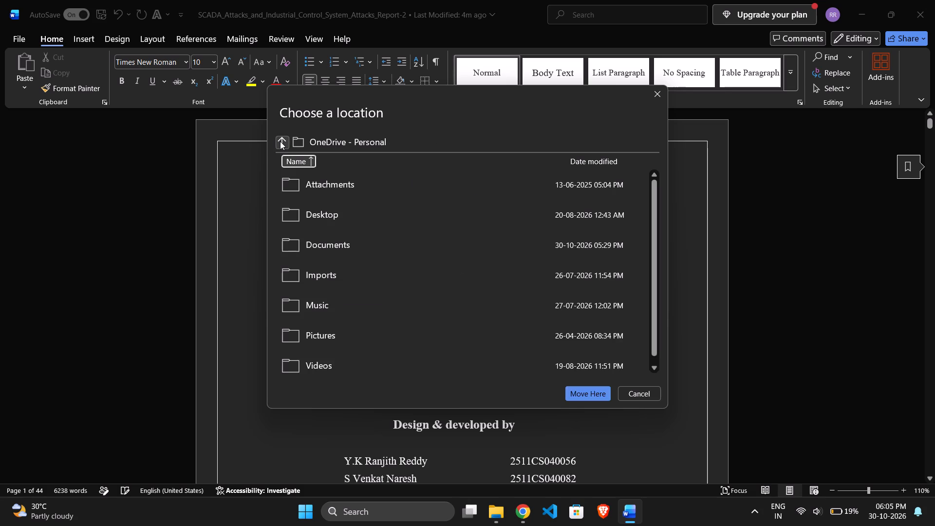
scroll(359, 303, down, 5)
scroll(359, 303, up, 5)
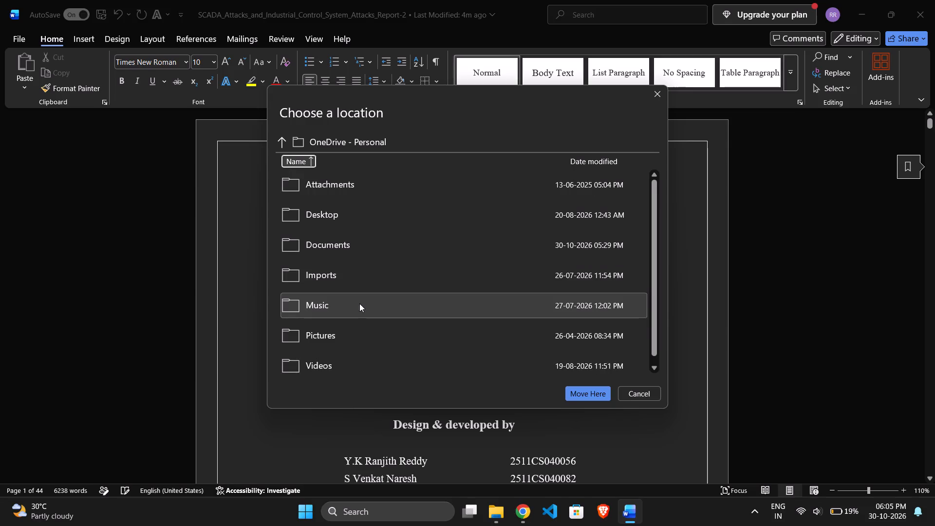
click(654, 98)
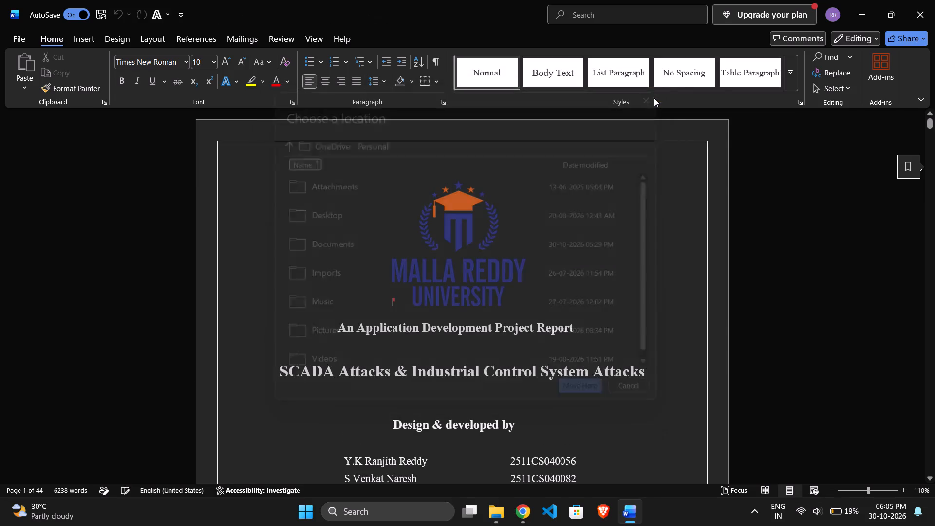
click(934, 12)
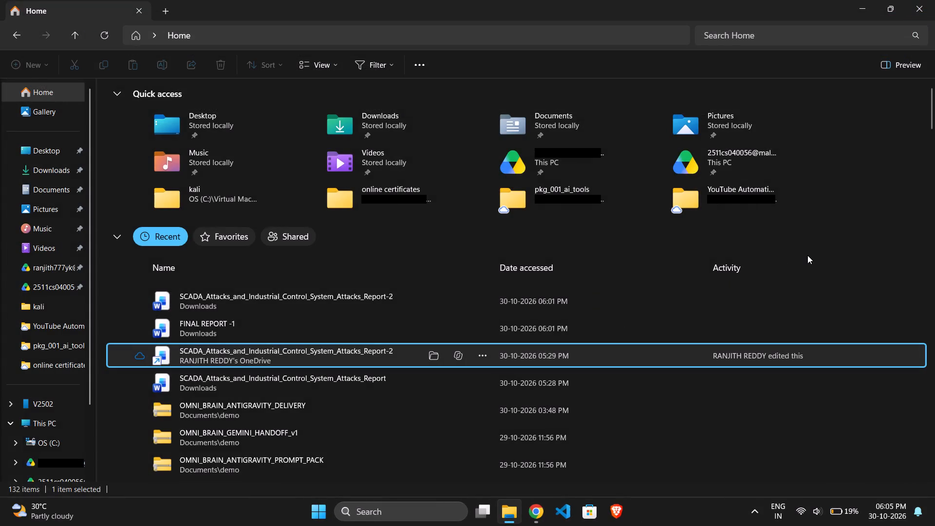
Return to the report in Word for the web in Chrome and open its sharing options.
click(529, 524)
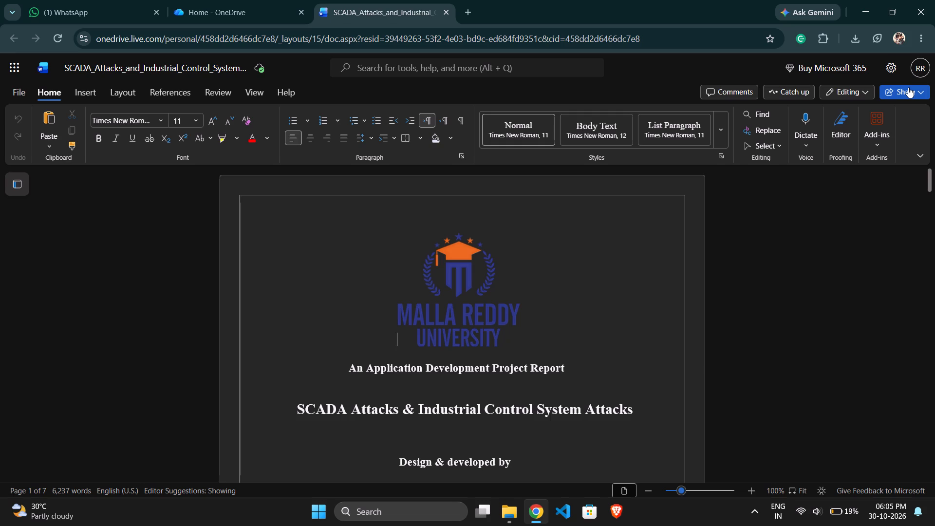
click(908, 87)
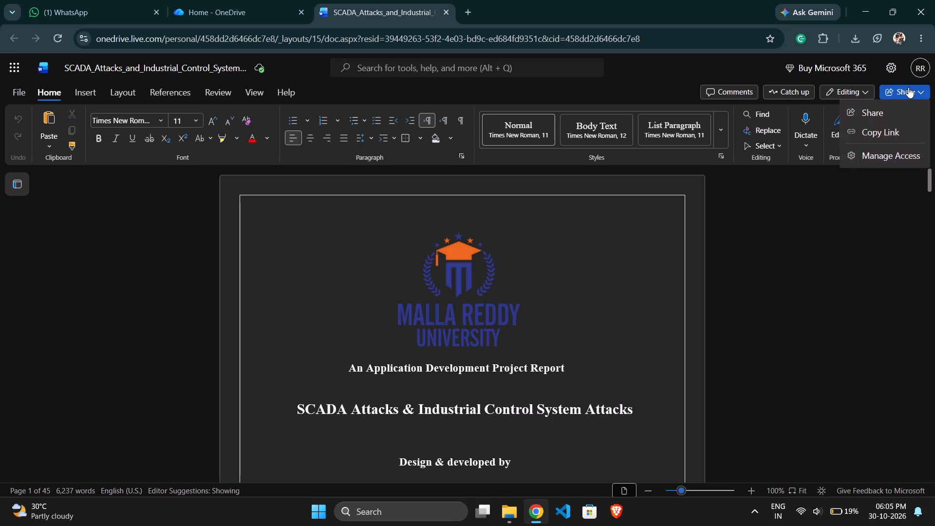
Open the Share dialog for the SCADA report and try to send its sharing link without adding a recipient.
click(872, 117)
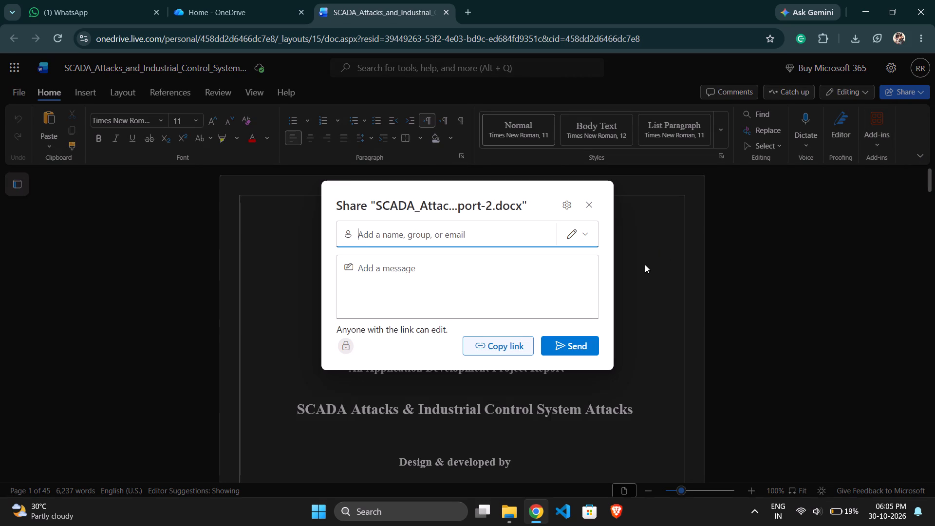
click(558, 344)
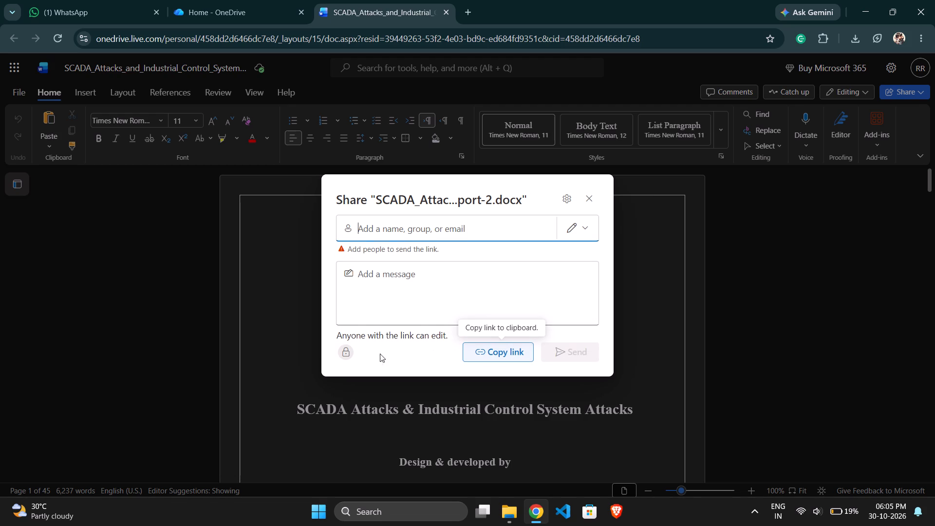
Check the report's group and link access in Manage Access, and start creating a new sharing link.
click(342, 346)
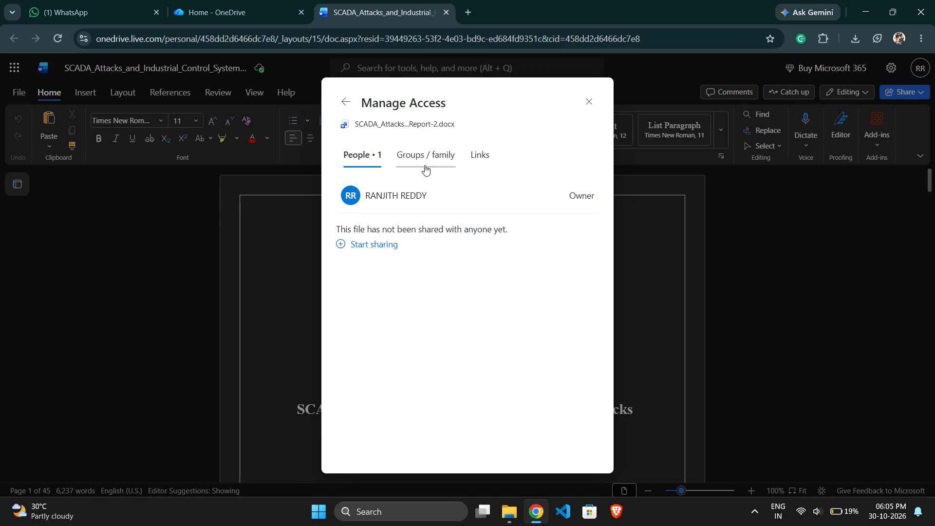
click(435, 159)
click(482, 151)
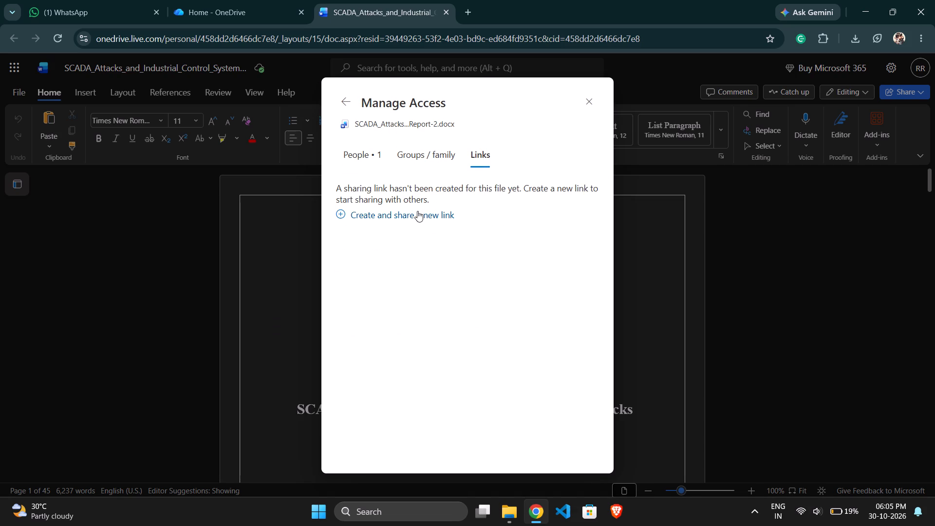
click(417, 211)
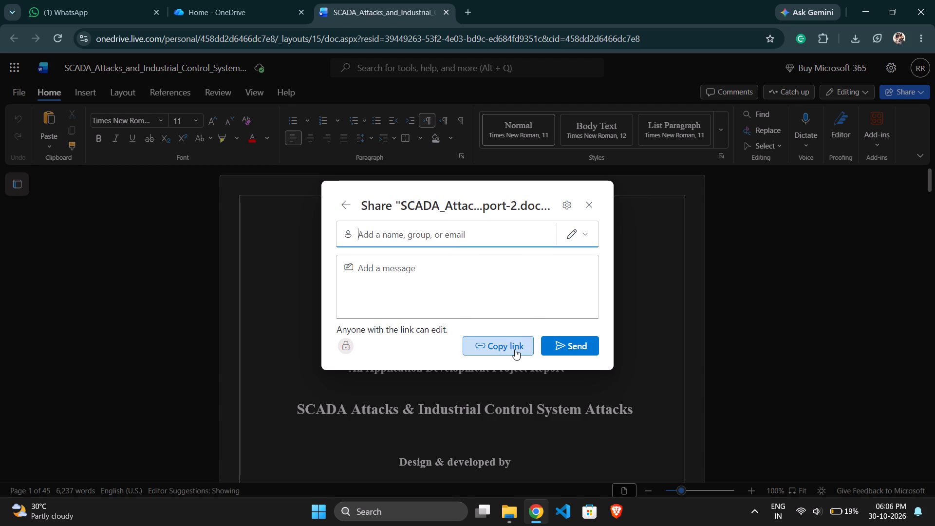
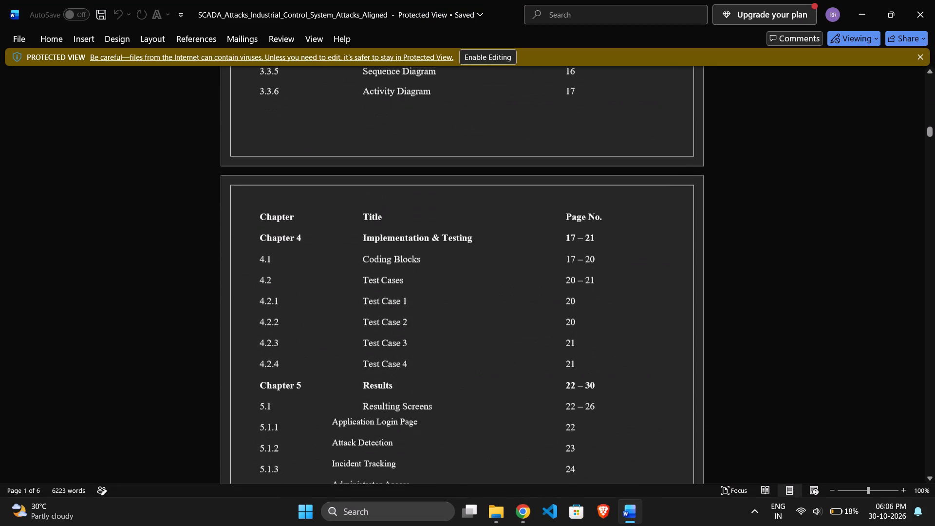
Review the SCADA_Attacks_Industrial_Control_System_Attacks_Aligned report from the contents table through the literature review and Chapter 3 diagrams to the pages after them.
scroll(489, 395, down, 19)
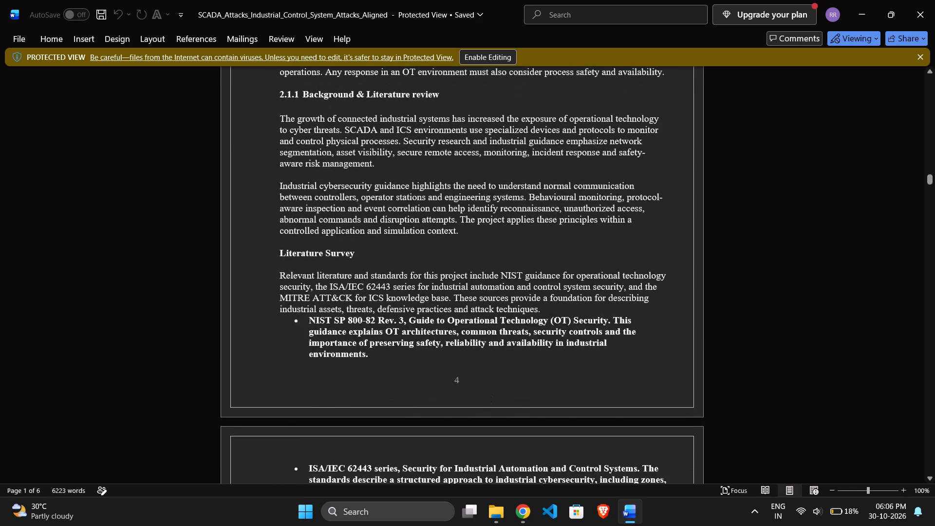
scroll(489, 395, down, 18)
scroll(489, 395, down, 14)
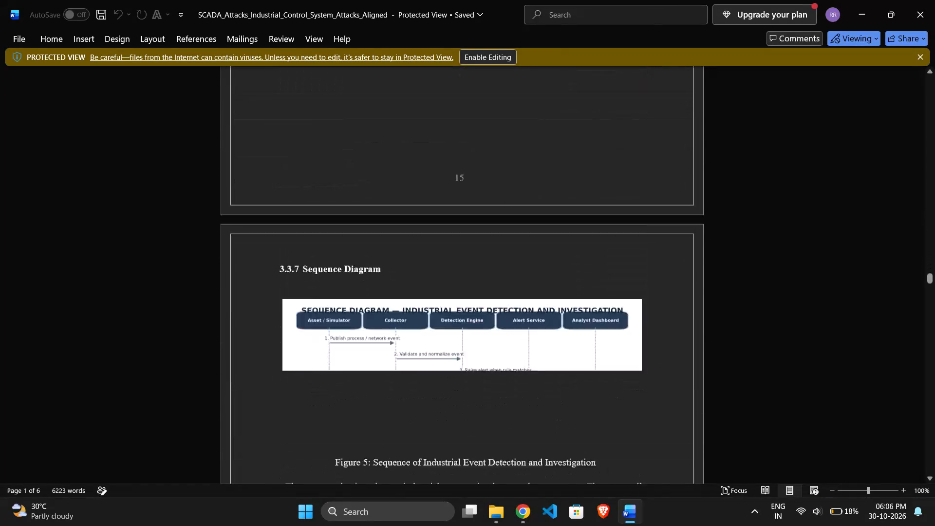
scroll(489, 395, down, 12)
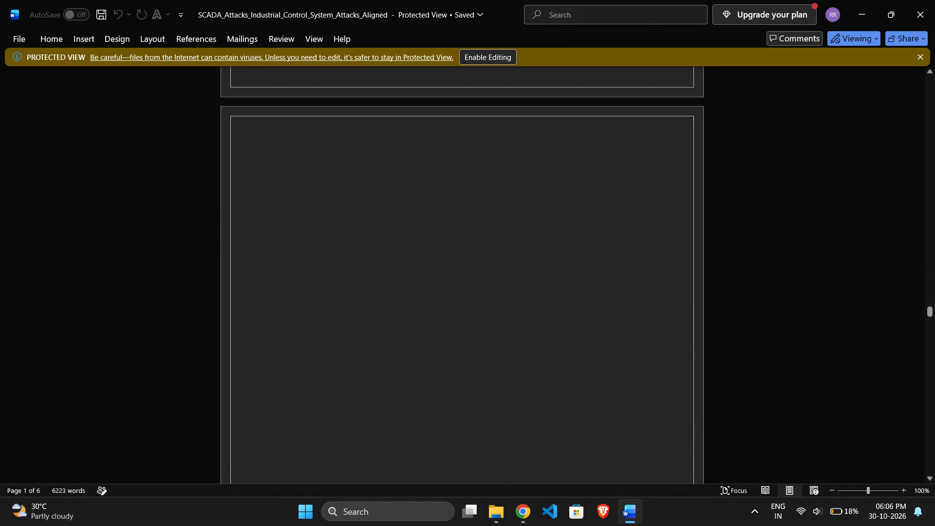